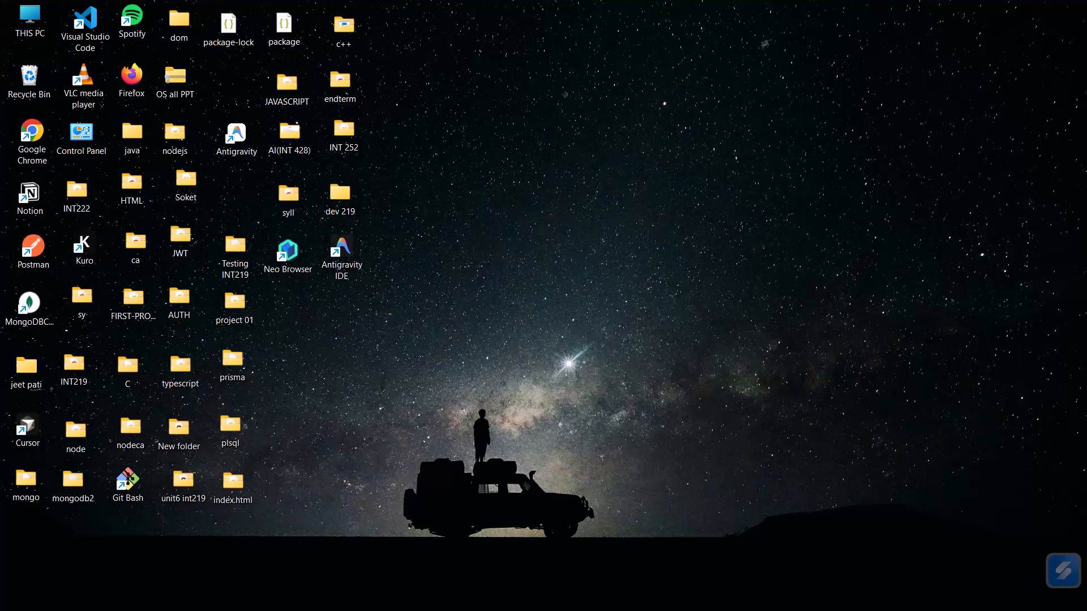
Connect to the LPU Wireless network through its browser login portal, and minimise the browser to return to the desktop.
left_click(981, 592)
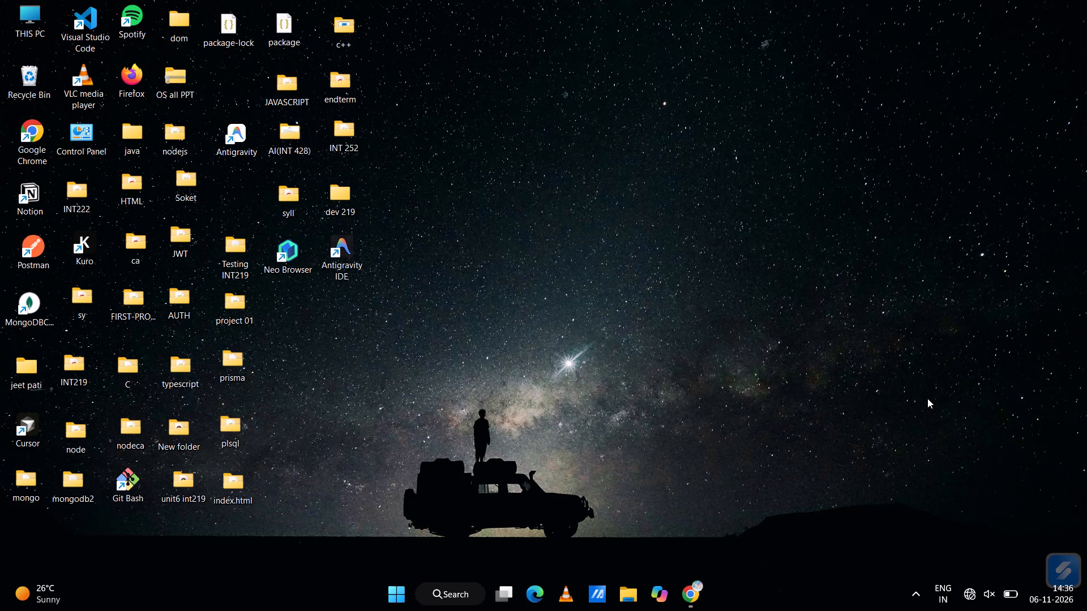
left_click(996, 610)
left_click(893, 329)
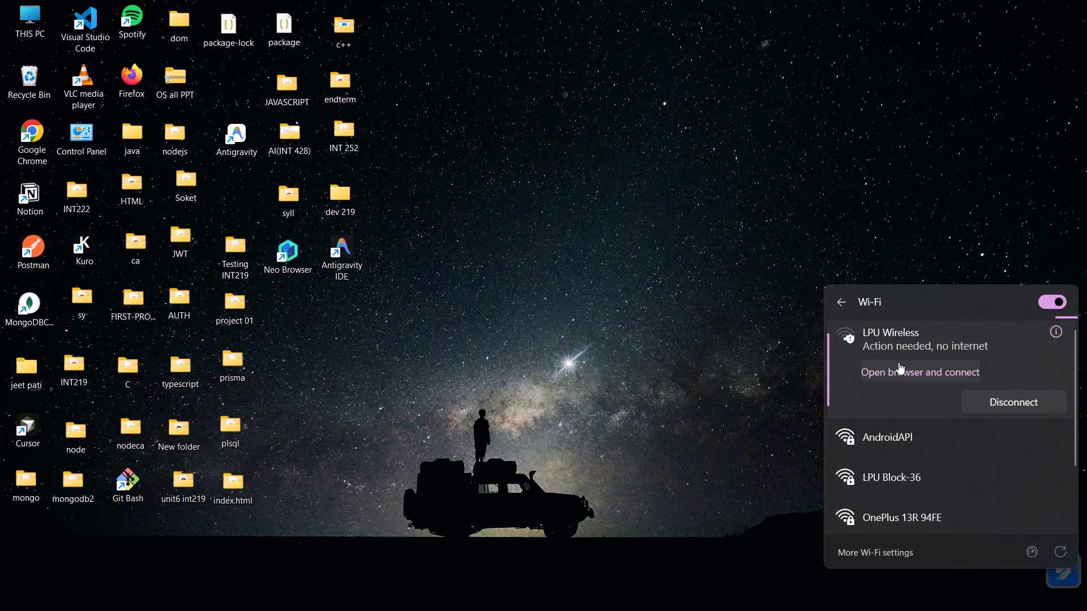
left_click(892, 373)
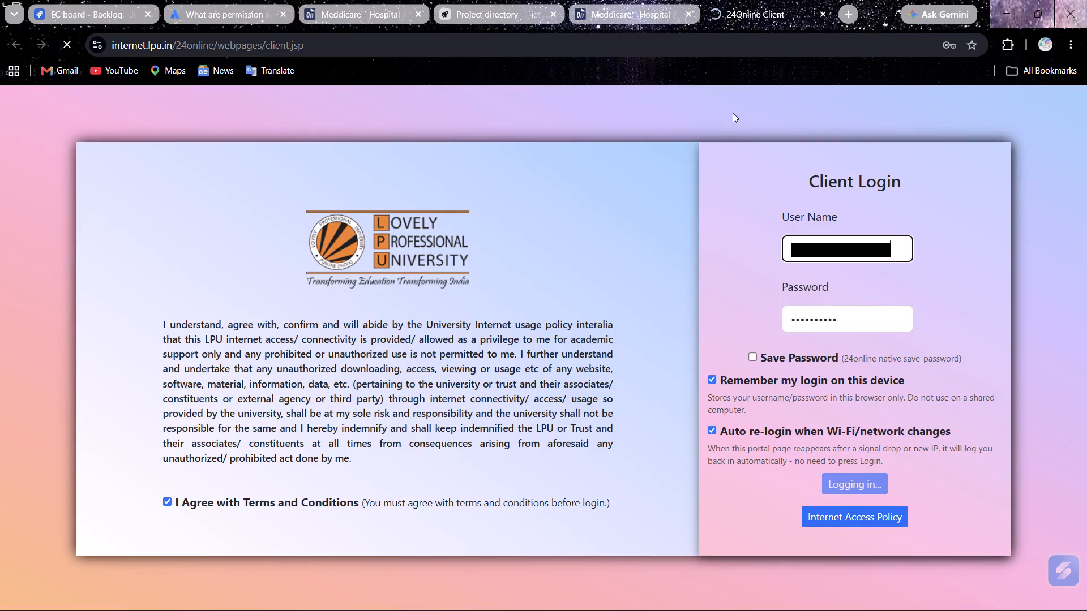
left_click(1004, 18)
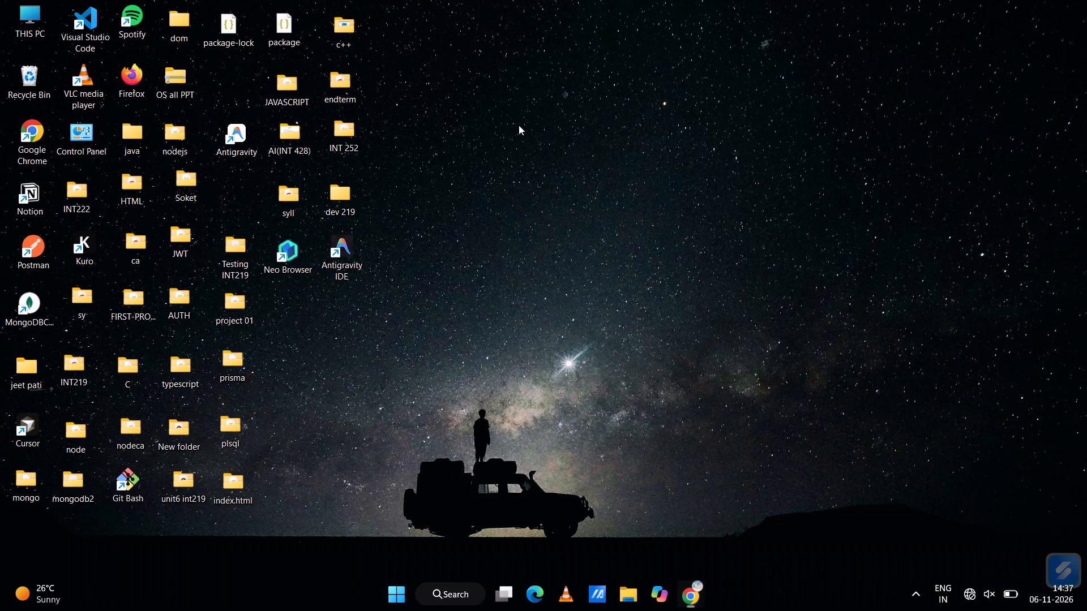
Open the Downloads folder and look through its files for the saved CV versions.
double_click(27, 18)
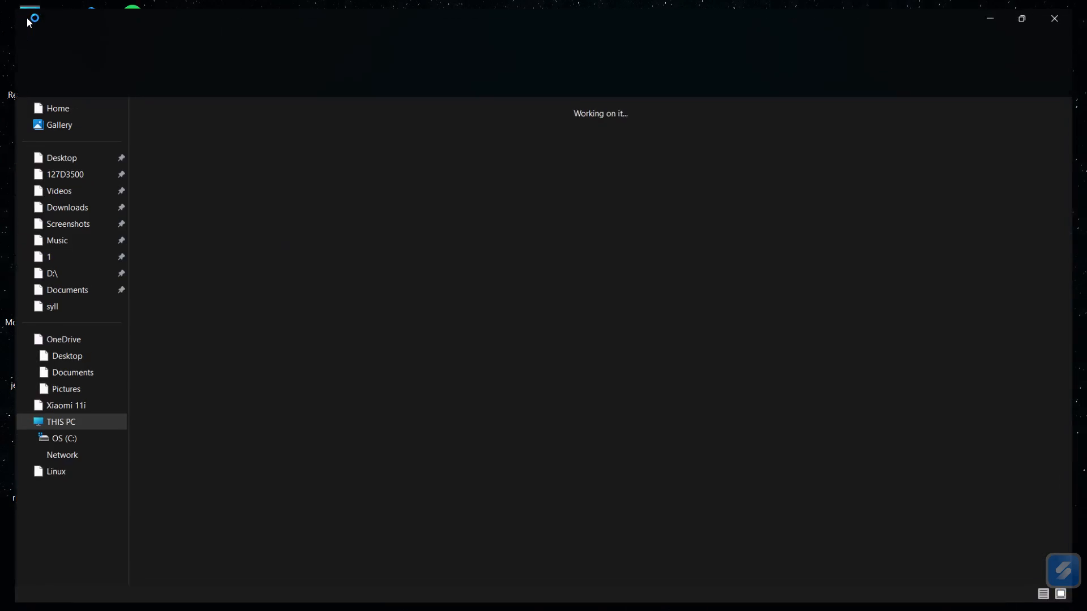
left_click(63, 205)
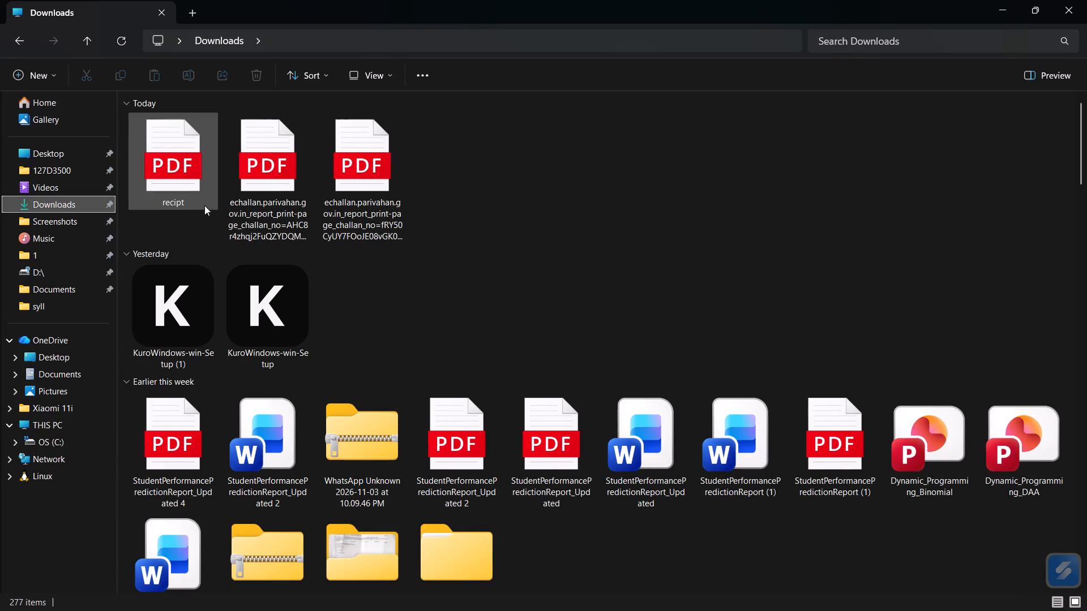
scroll(279, 362, "down", 2)
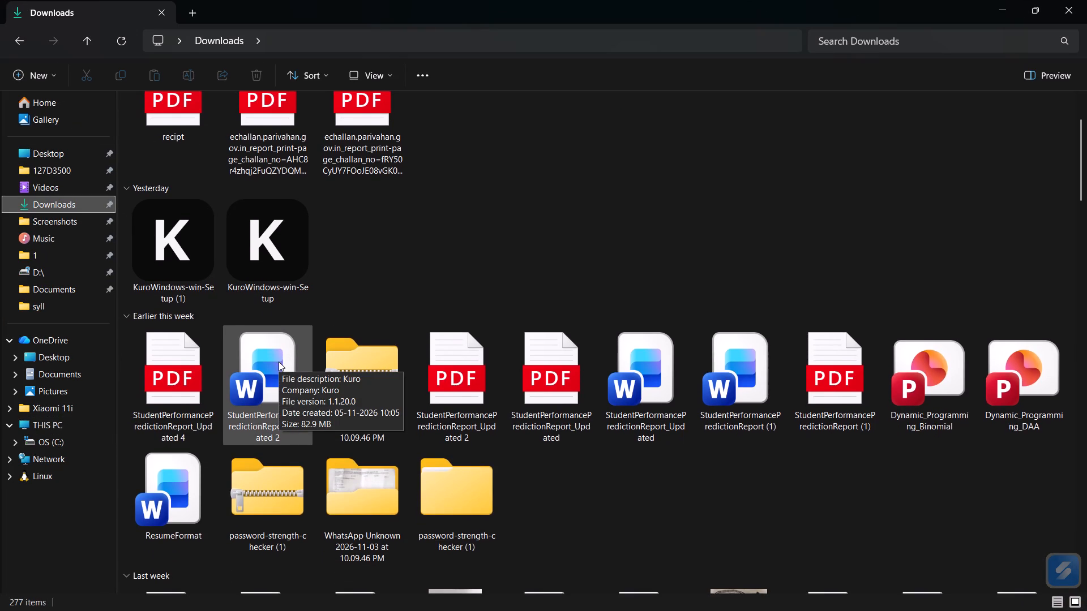
scroll(262, 217, "down", 1)
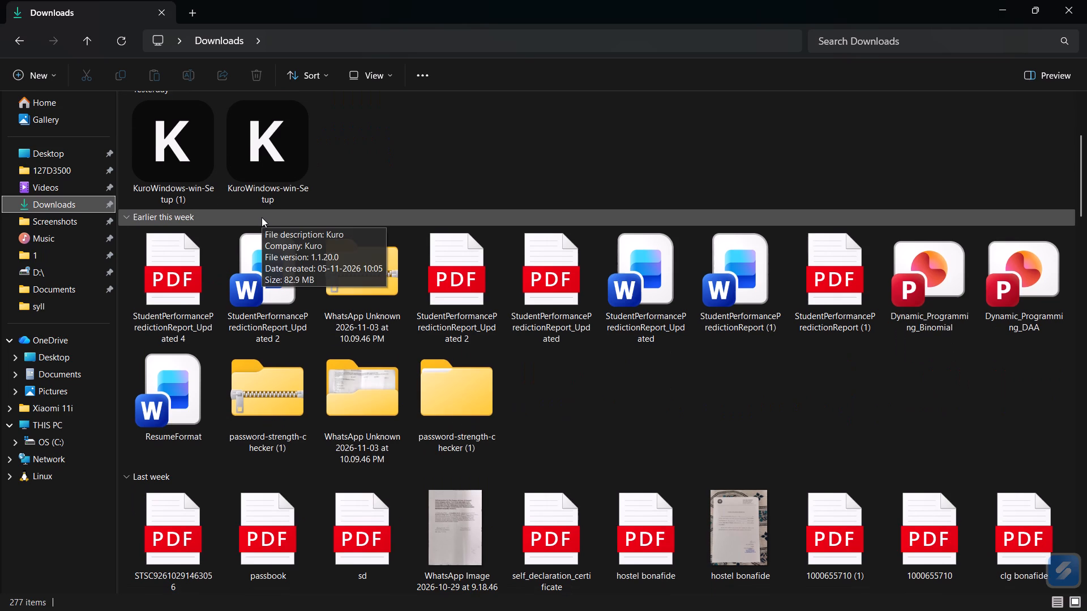
scroll(262, 217, "down", 1)
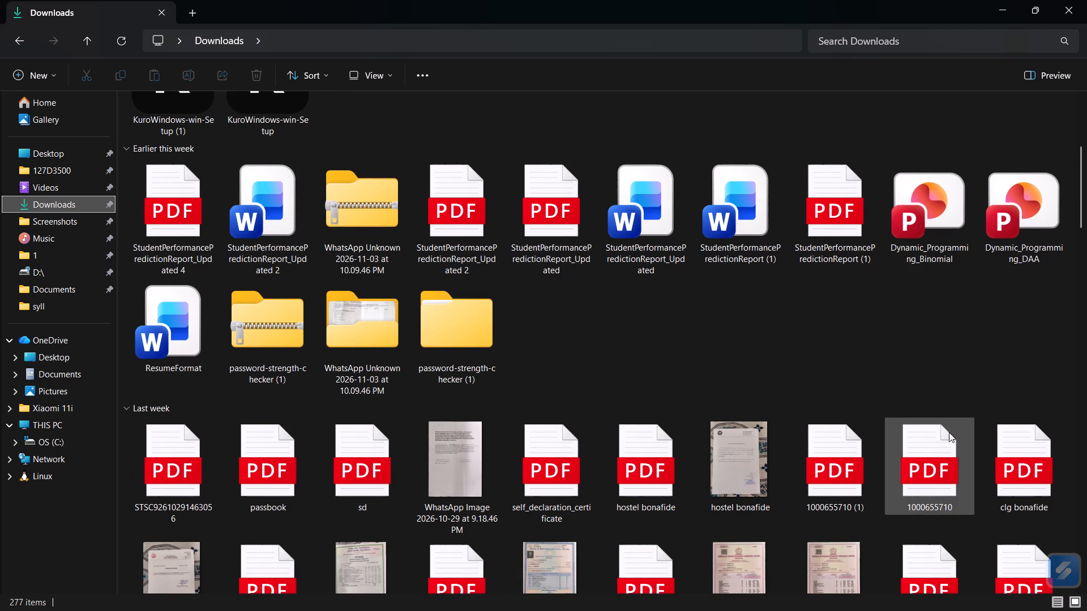
scroll(739, 454, "down", 2)
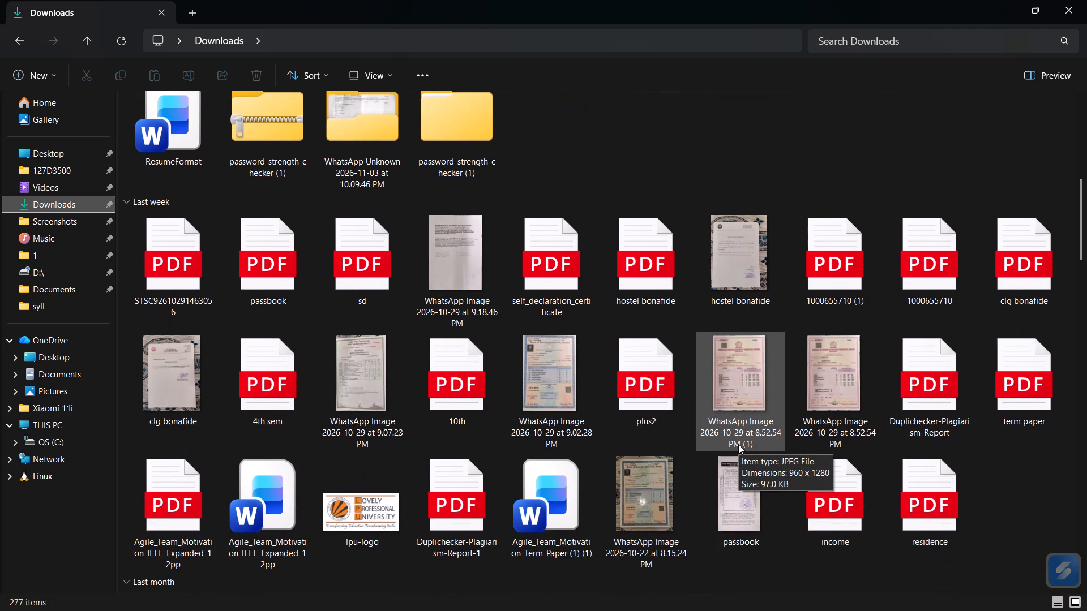
scroll(738, 444, "down", 3)
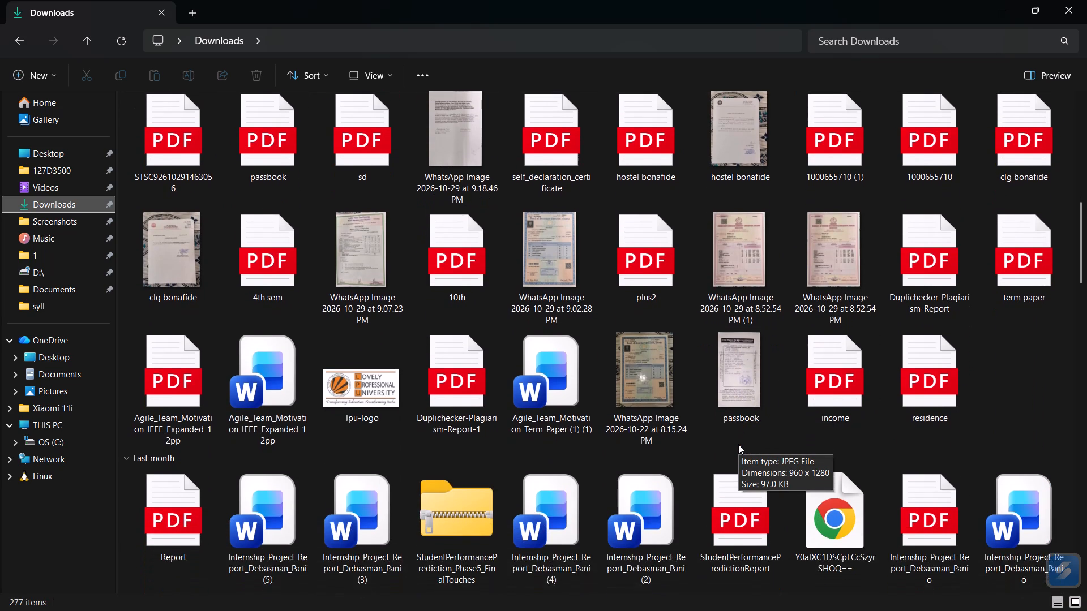
scroll(738, 444, "down", 2)
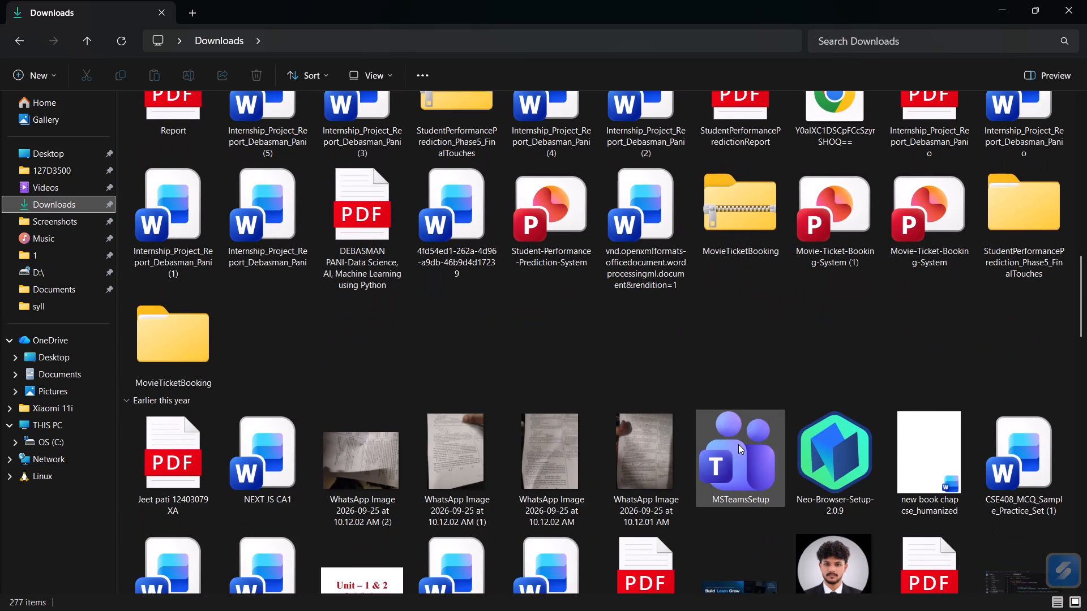
scroll(738, 444, "down", 3)
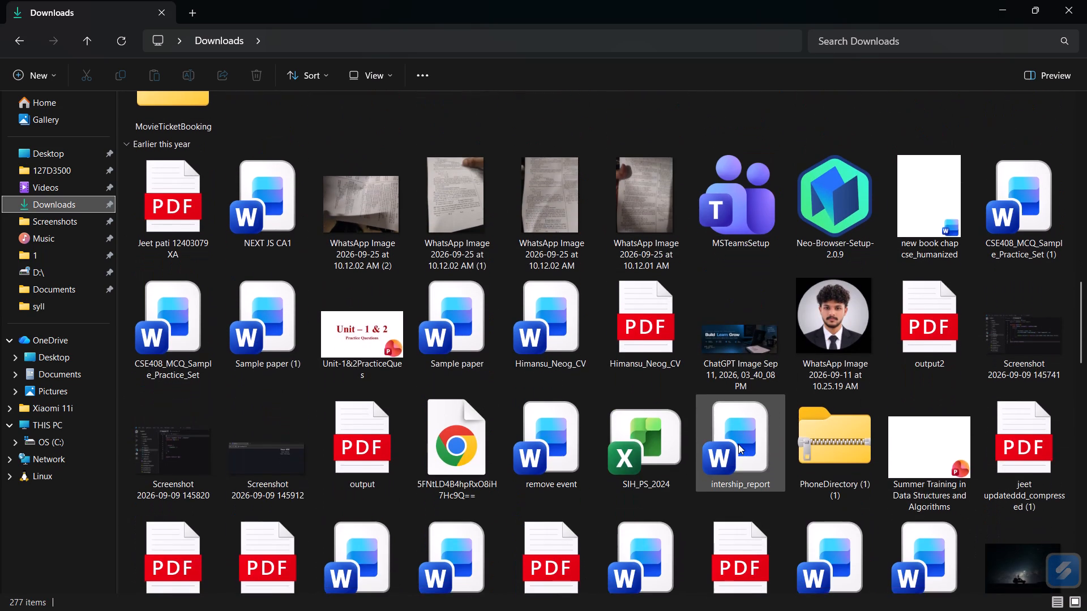
scroll(738, 444, "down", 2)
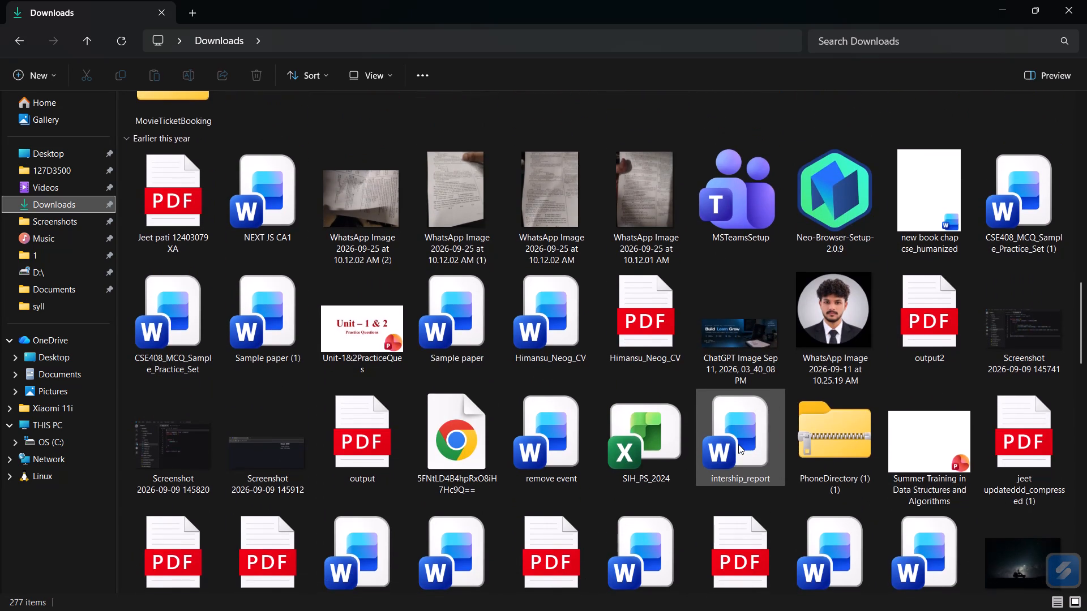
scroll(738, 444, "down", 2)
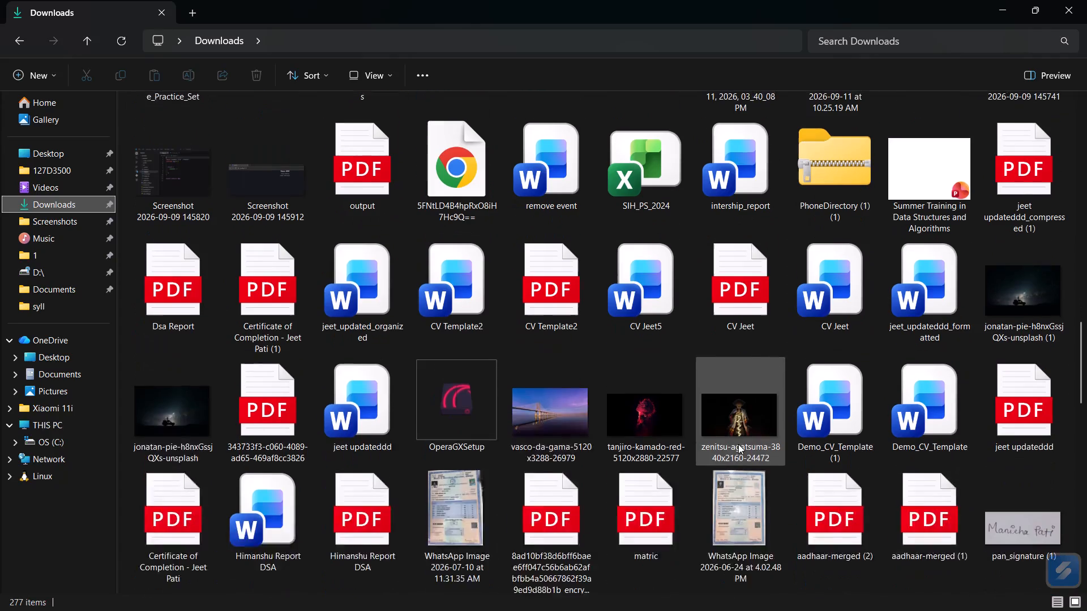
scroll(738, 444, "down", 2)
Open the CV Jeet PDF in a maximized window, read it through to the Education section, and close it.
double_click(741, 312)
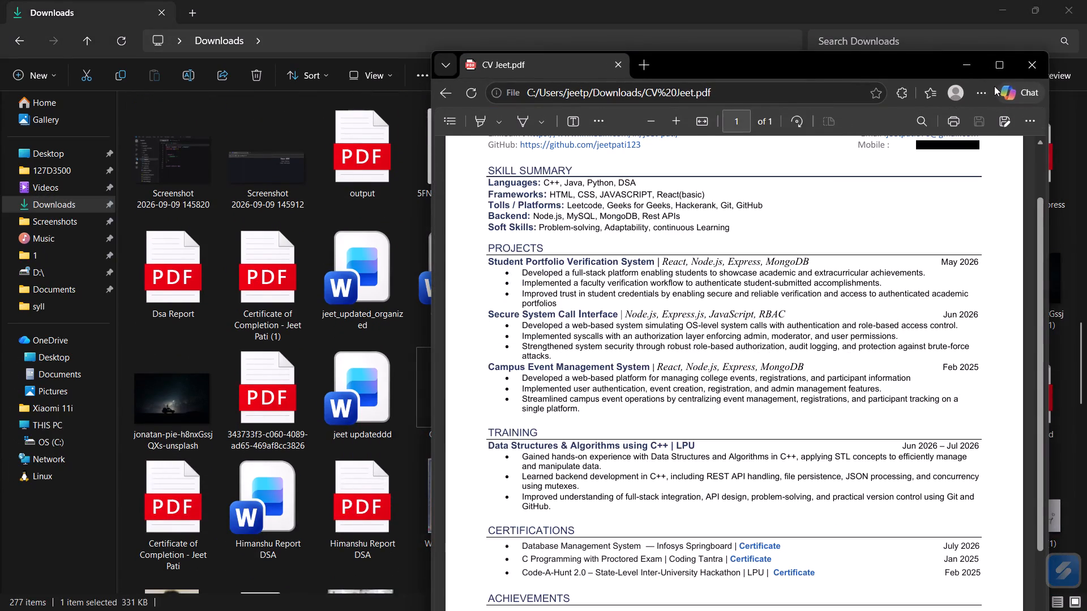
left_click(1001, 55)
scroll(793, 325, "down", 1)
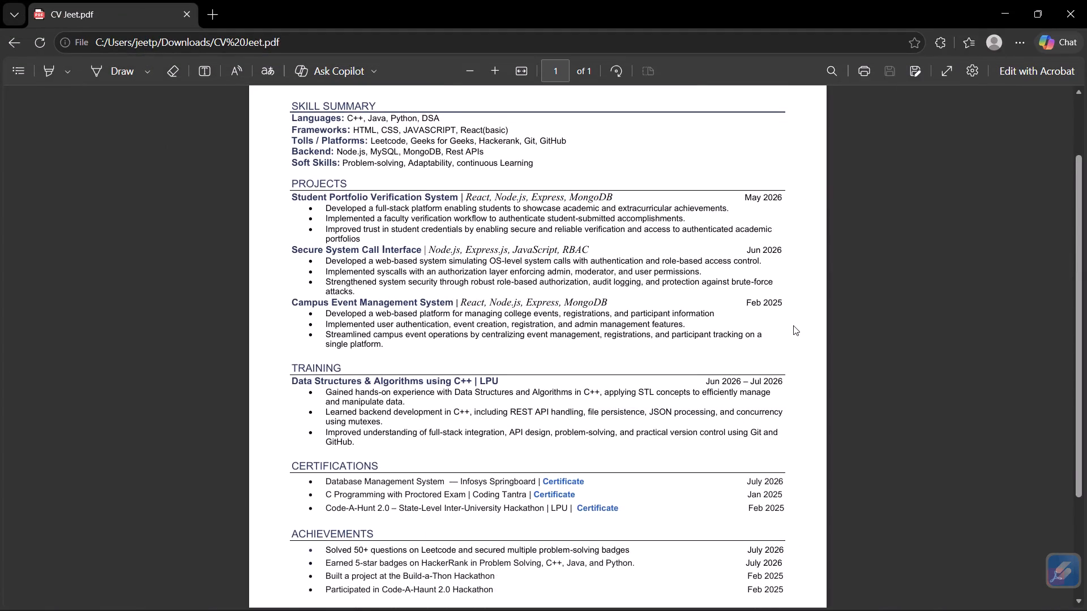
scroll(793, 325, "down", 1)
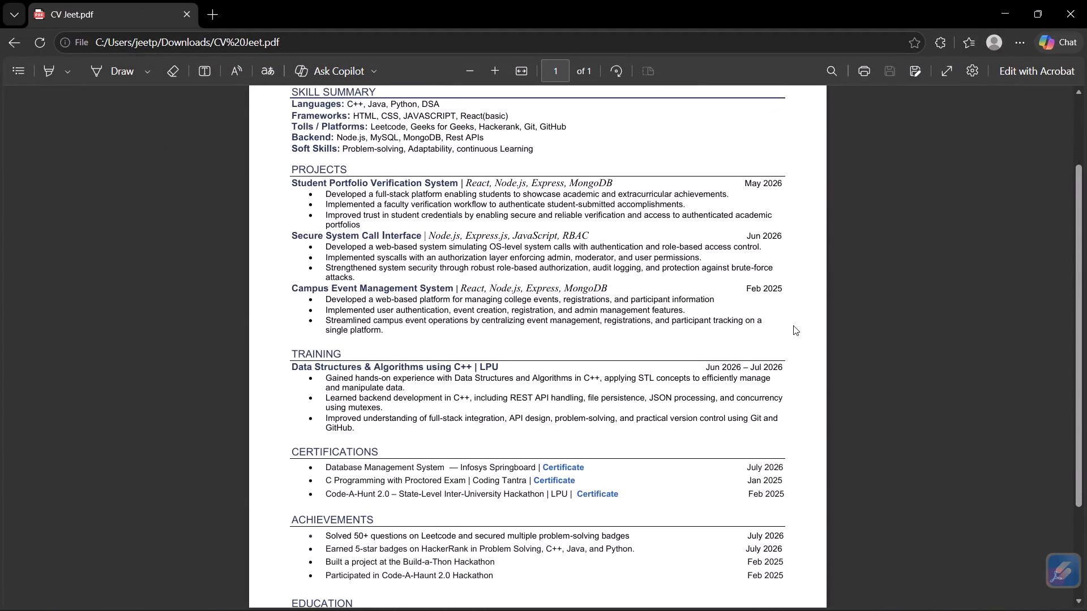
scroll(793, 325, "down", 3)
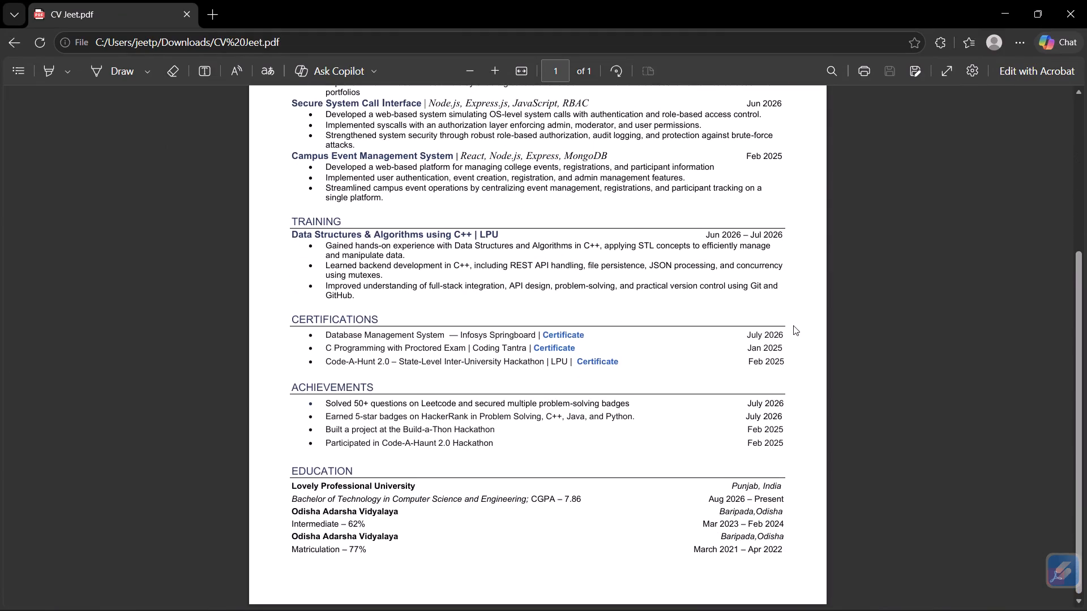
scroll(793, 325, "down", 1)
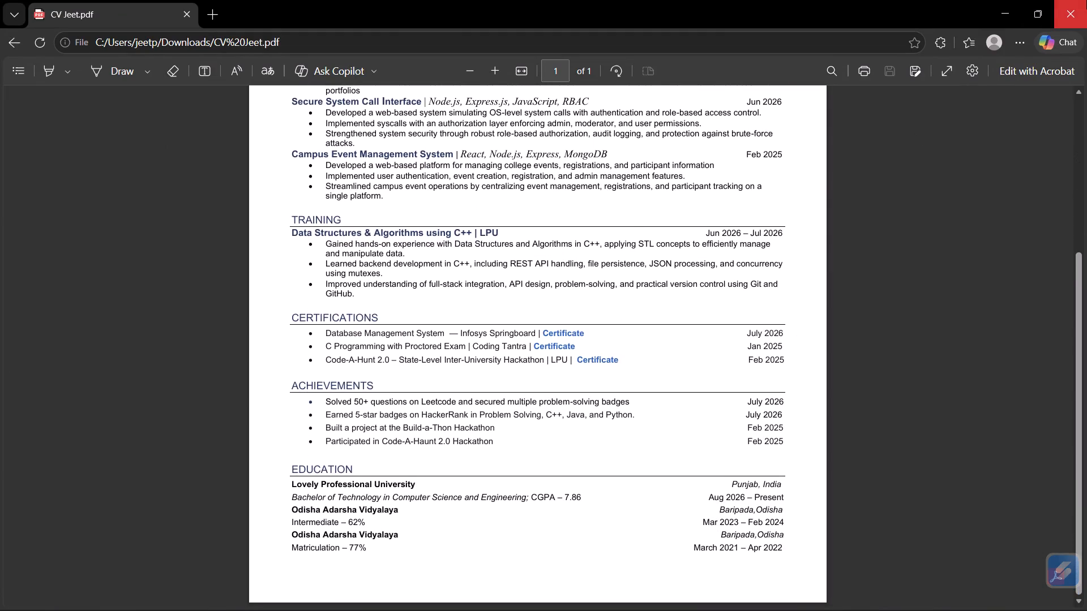
left_click(1086, 1)
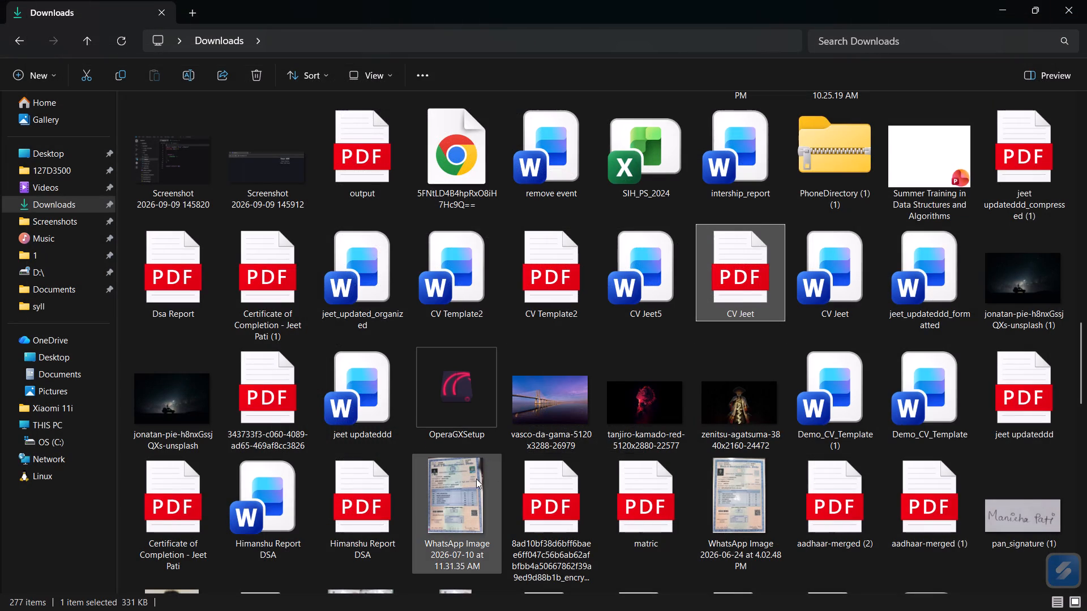
Open the jeet updateddd PDF from Downloads for a brief check and close it.
double_click(1007, 380)
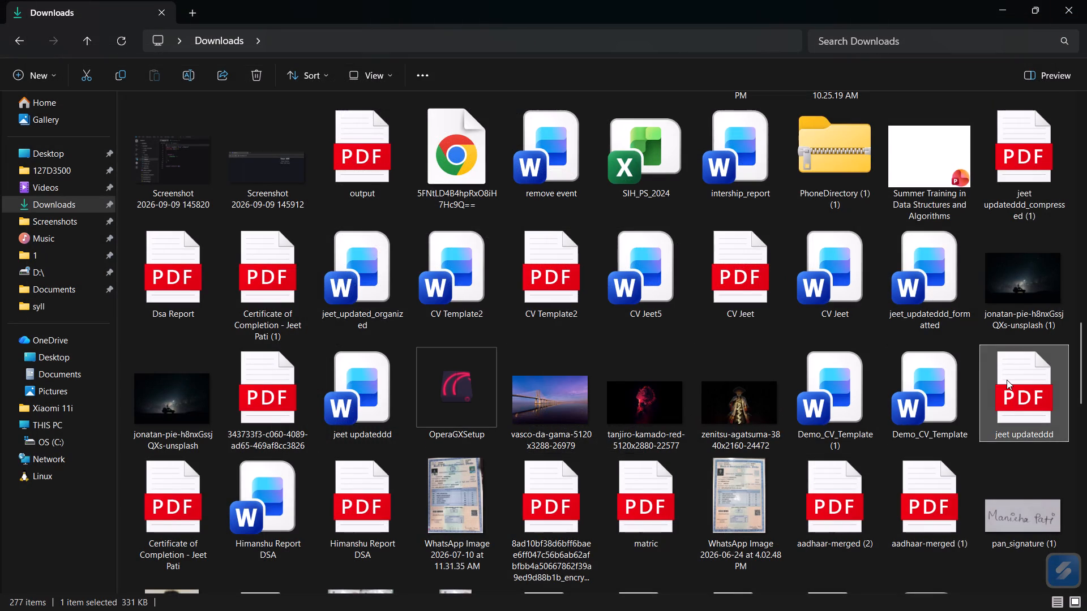
left_click(1085, 1)
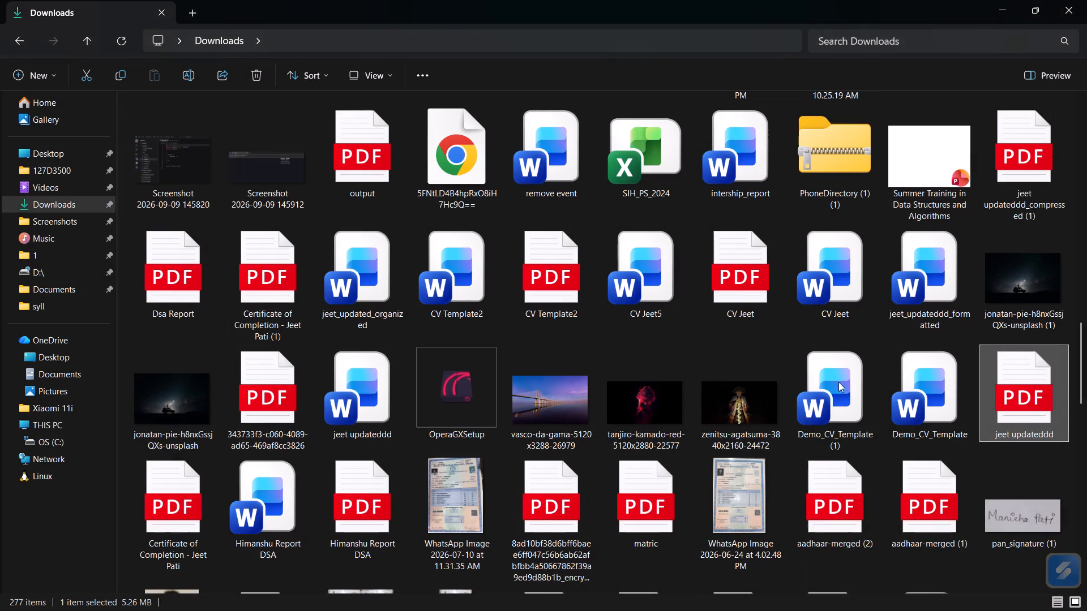
Open the CV Jeet5 Word document, review its lower sections down to Education, and close it.
double_click(644, 293)
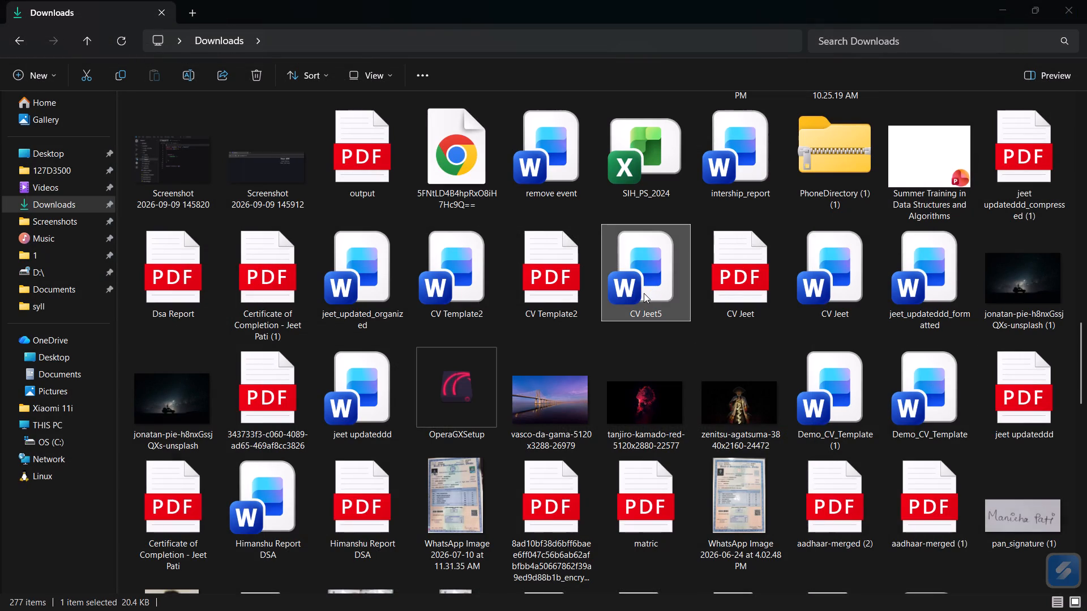
scroll(611, 424, "down", 1)
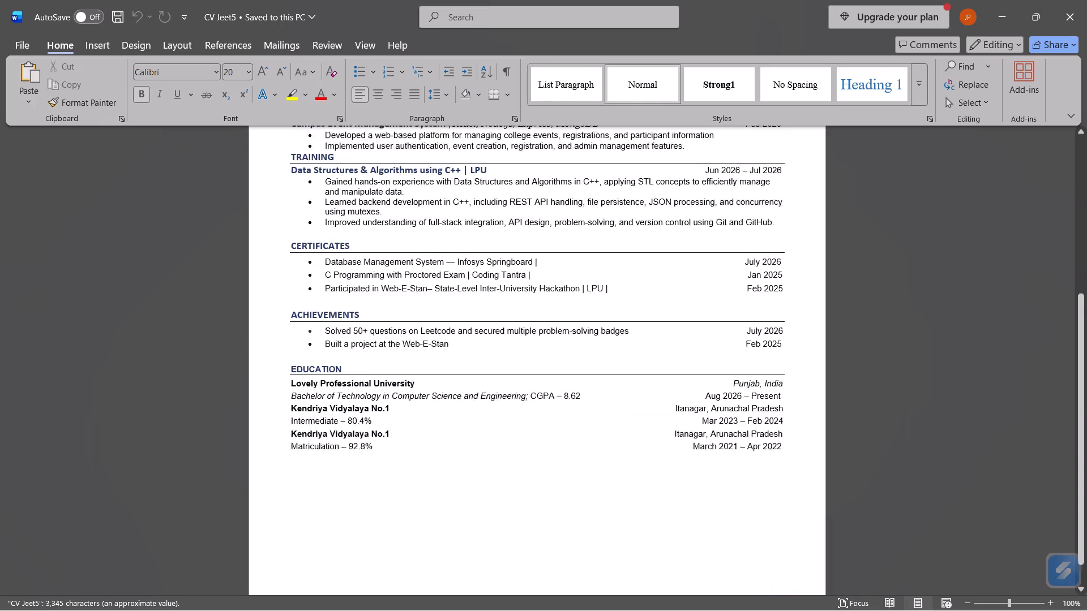
scroll(611, 424, "down", 2)
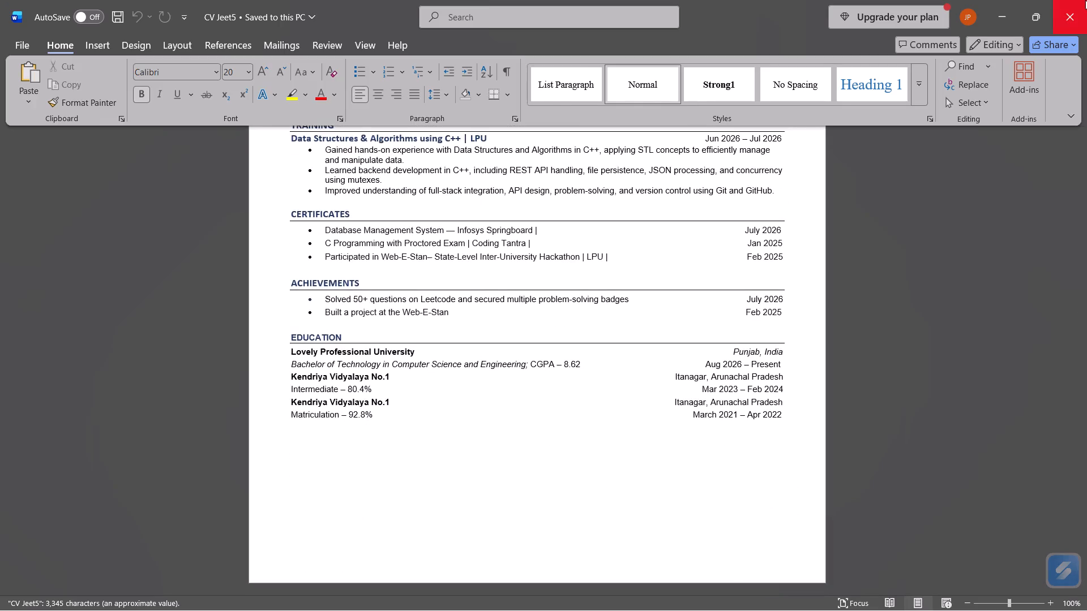
left_click(1085, 0)
Open the CV Jeet Word document from the Downloads folder.
double_click(846, 268)
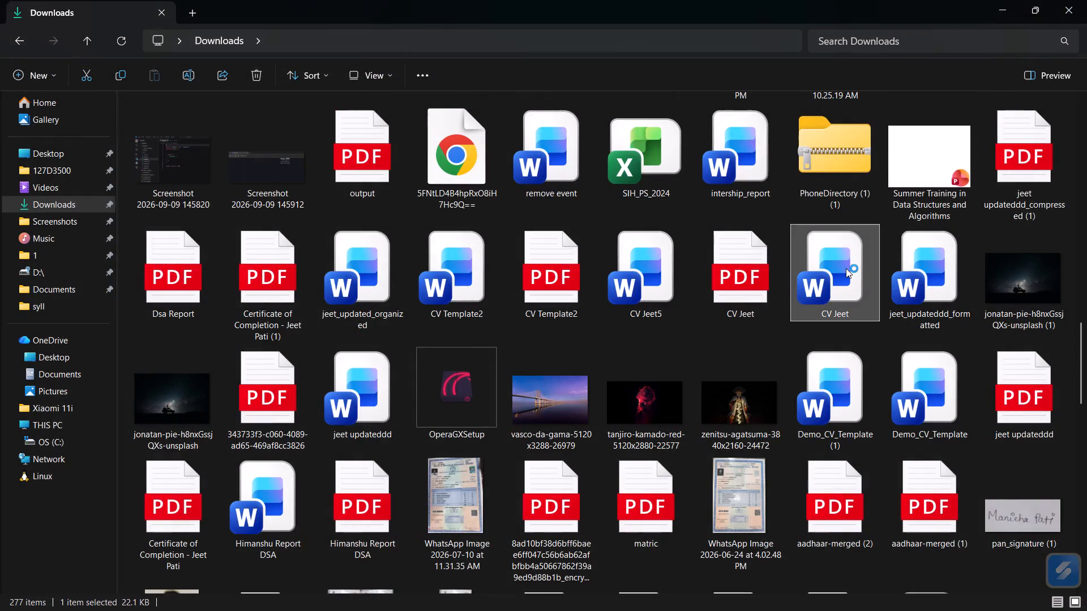
Examine the whole CV, including its skills, projects, training, certificates, achievements and education sections.
scroll(723, 352, "down", 1)
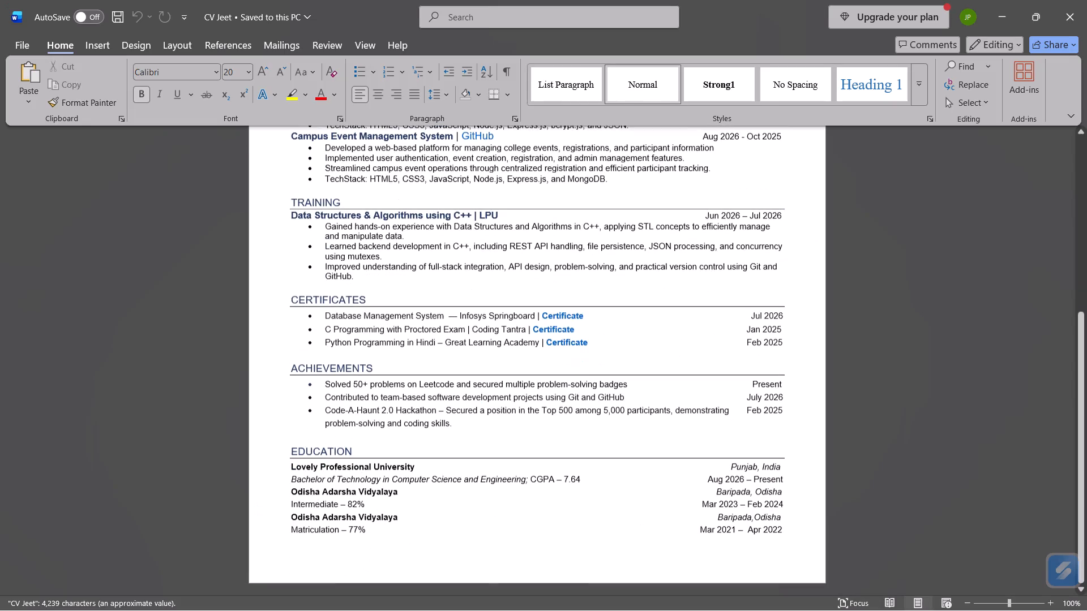
scroll(723, 352, "down", 1)
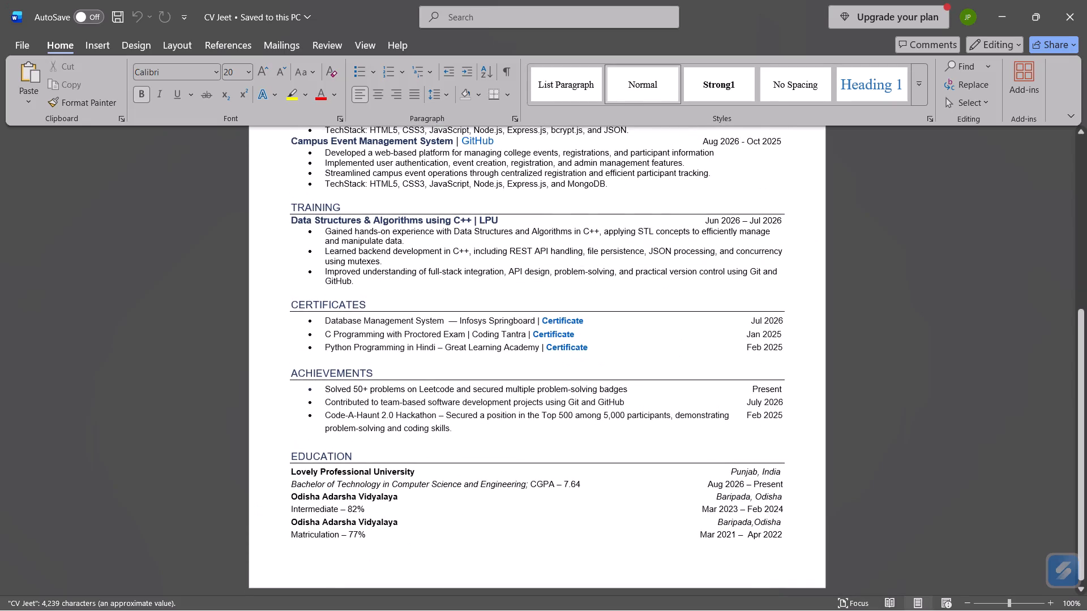
scroll(723, 352, "up", 3)
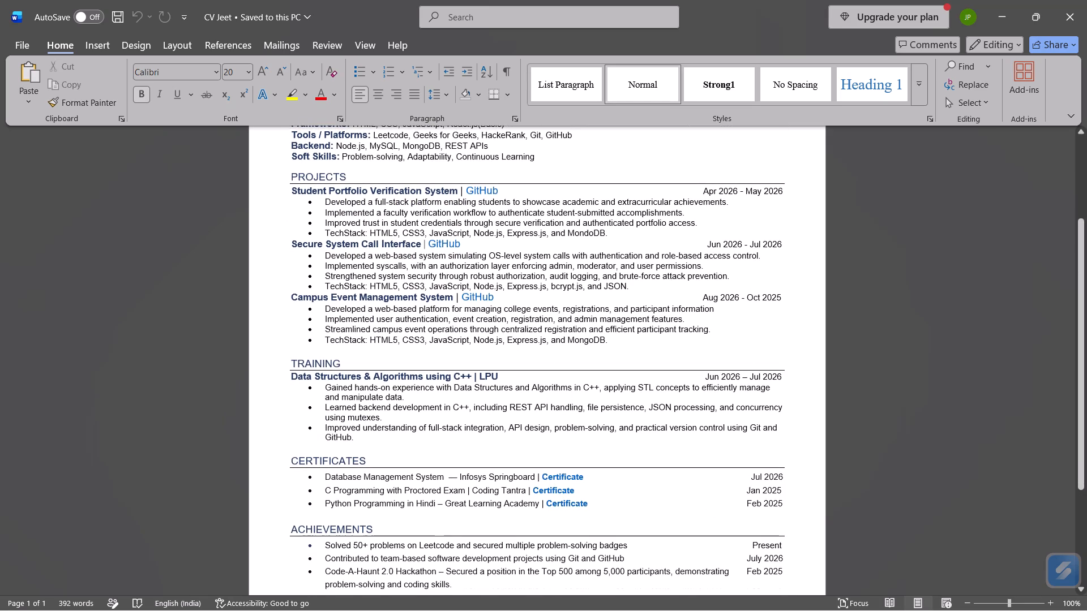
scroll(723, 352, "down", 2)
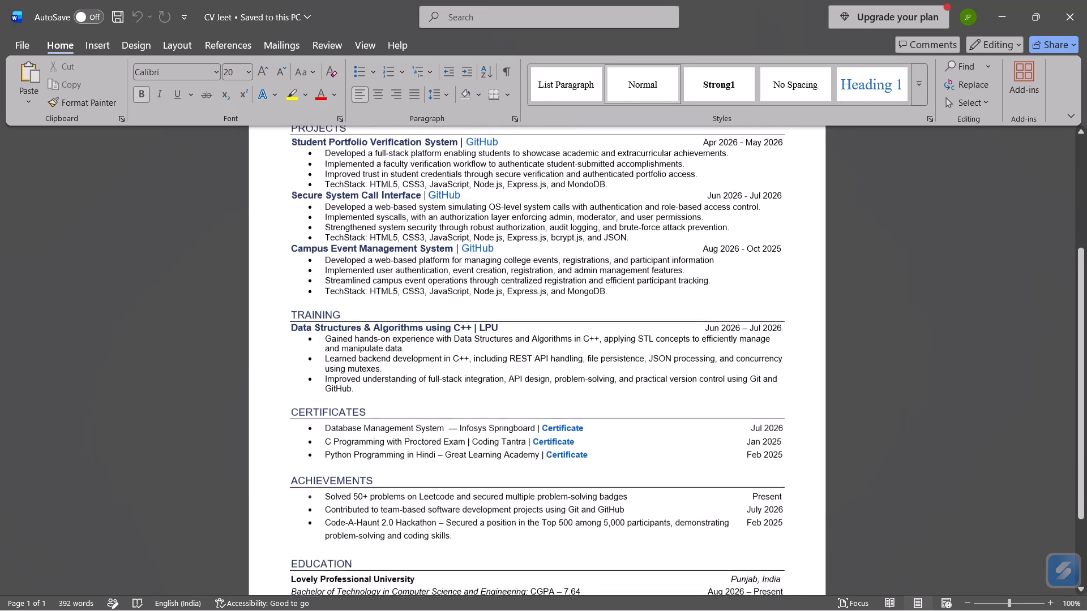
scroll(723, 352, "down", 3)
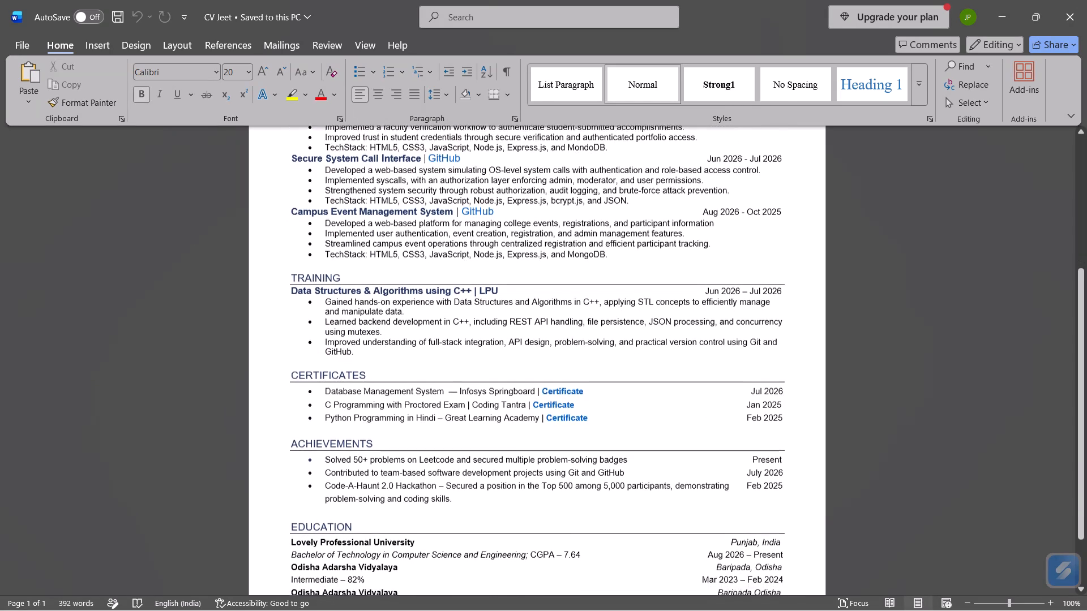
scroll(723, 352, "down", 1)
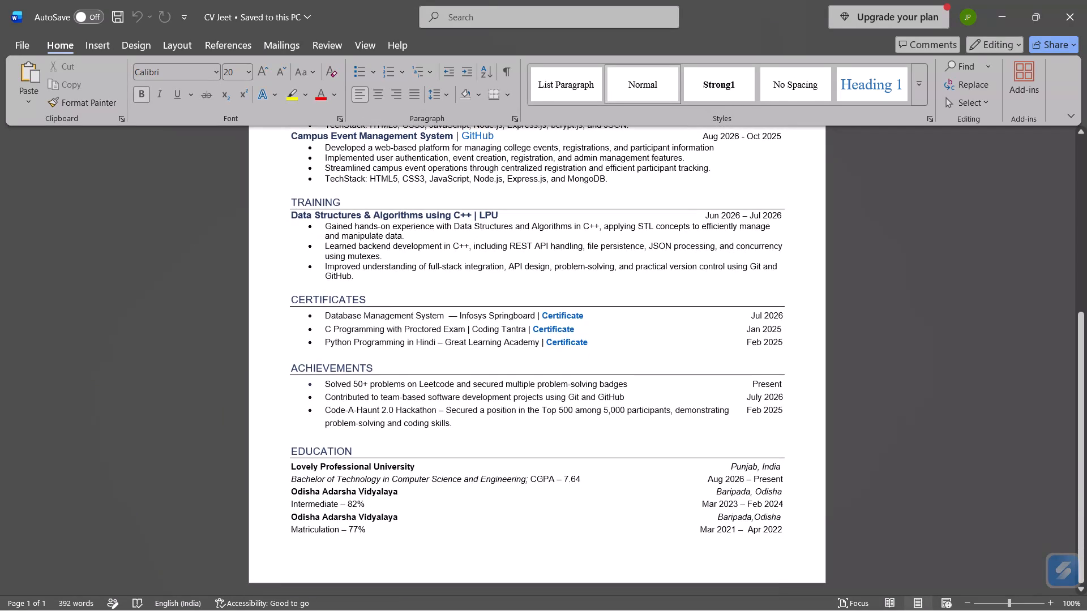
scroll(723, 352, "up", 1)
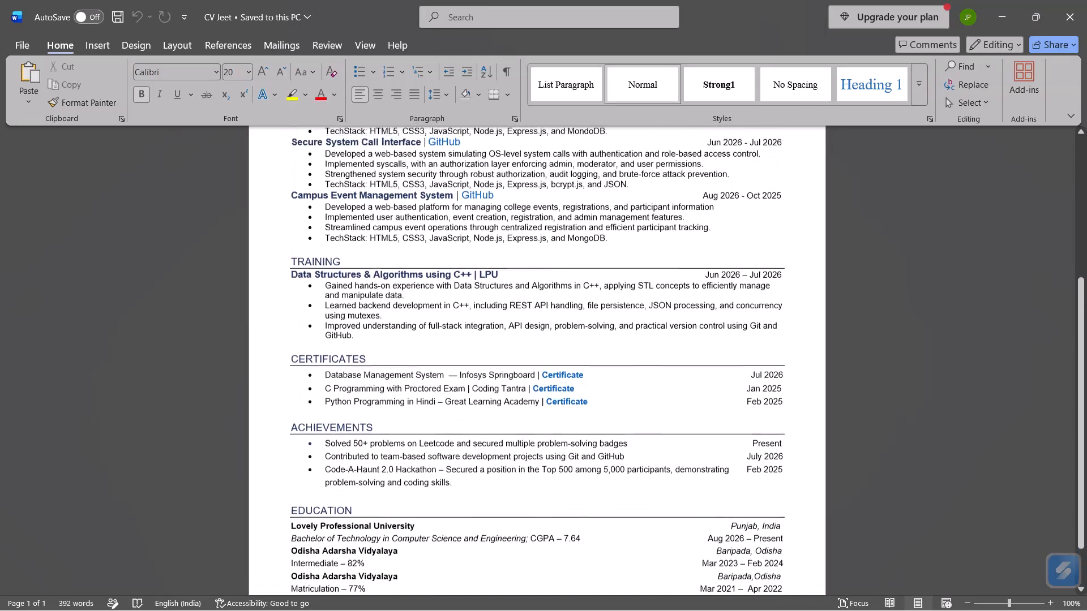
scroll(723, 352, "up", 1)
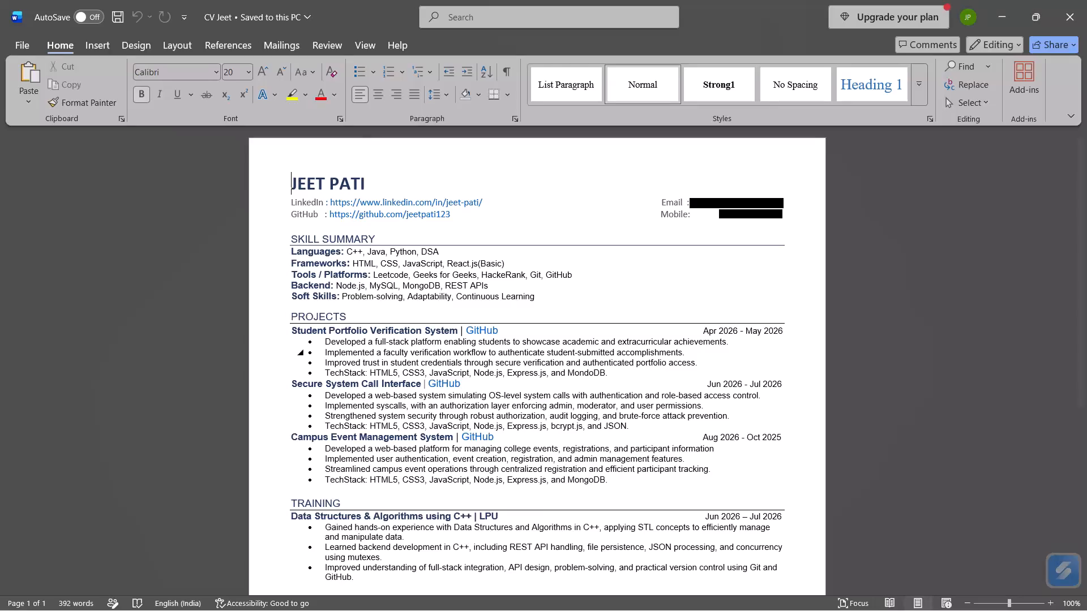
scroll(723, 352, "down", 1)
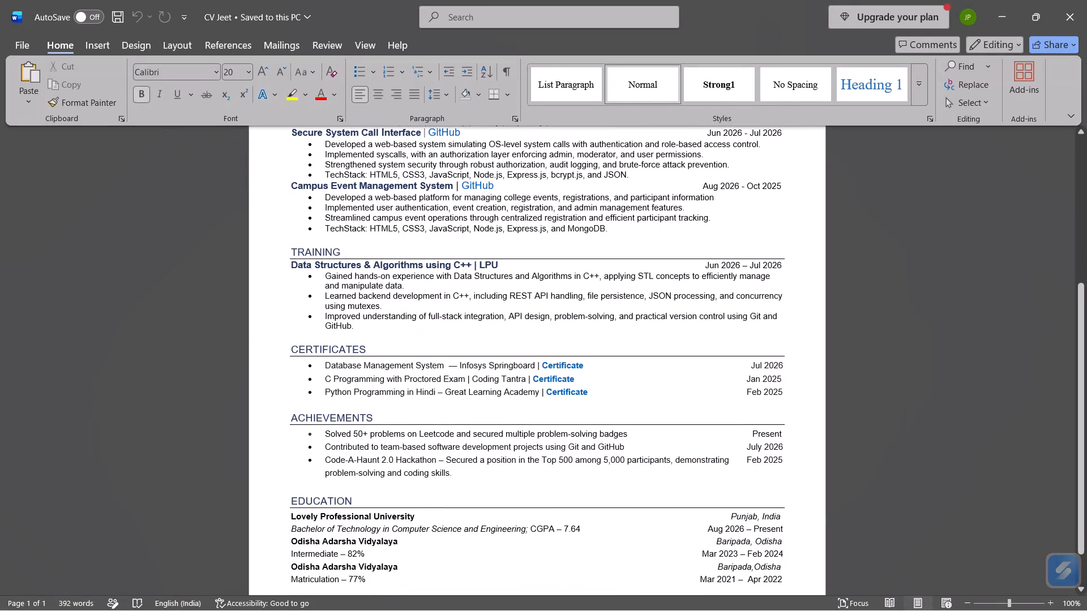
scroll(723, 352, "down", 2)
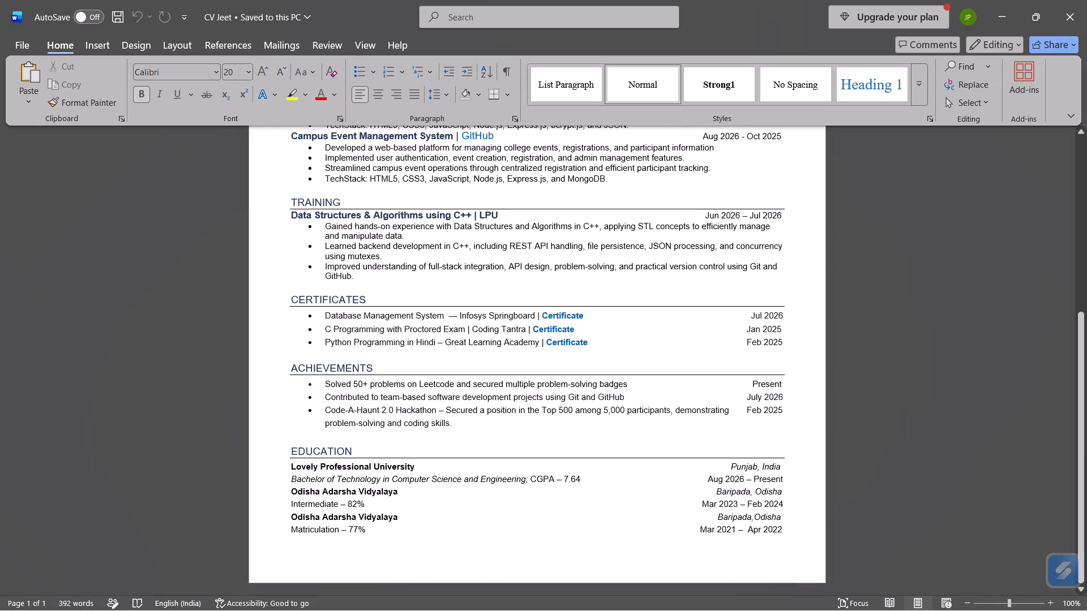
scroll(716, 333, "up", 2)
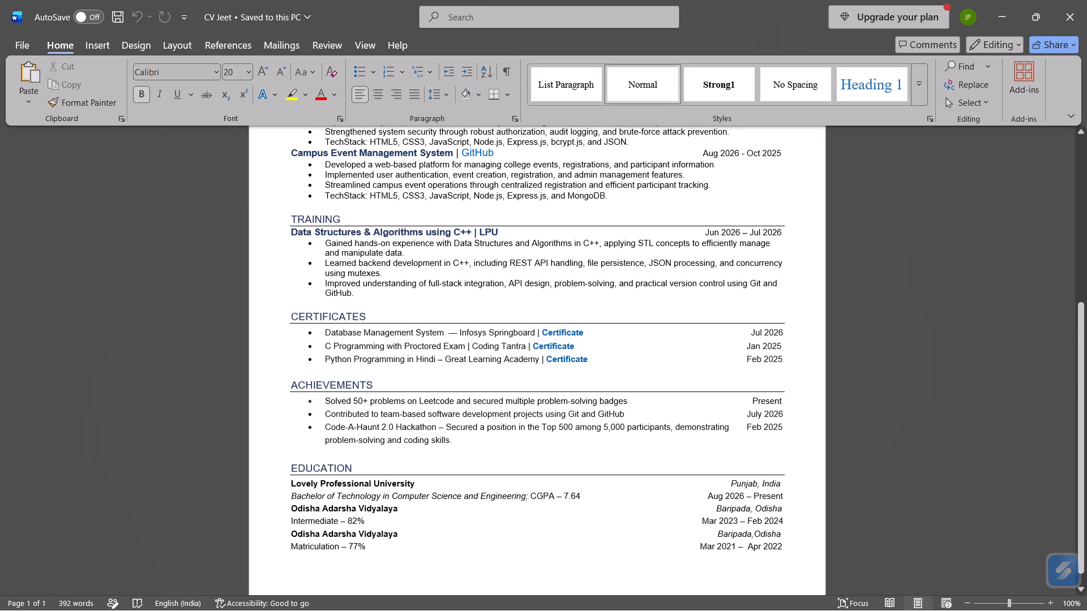
scroll(716, 333, "up", 2)
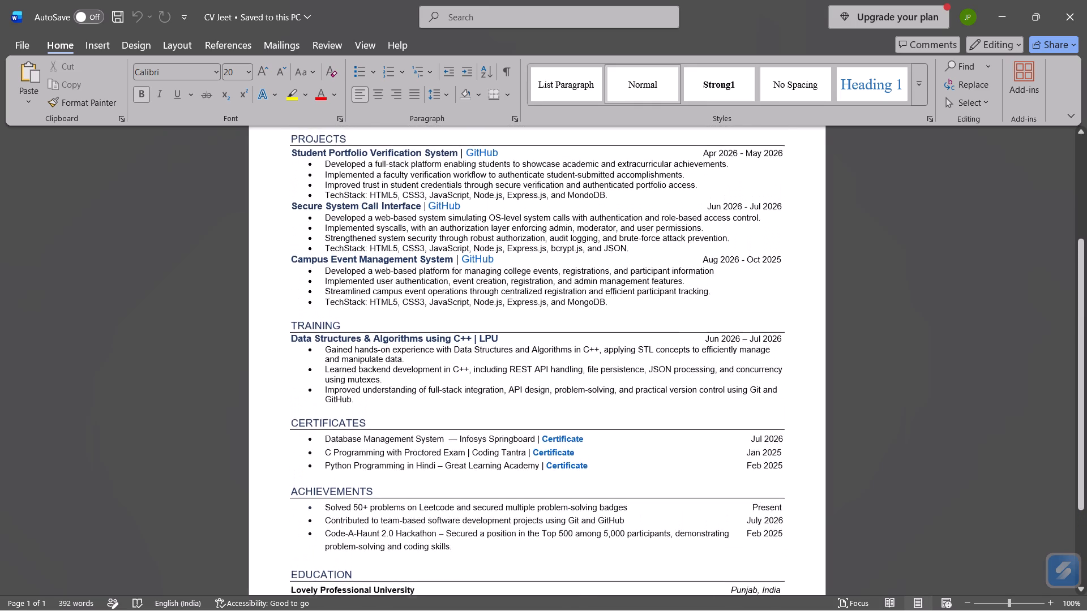
scroll(716, 333, "up", 2)
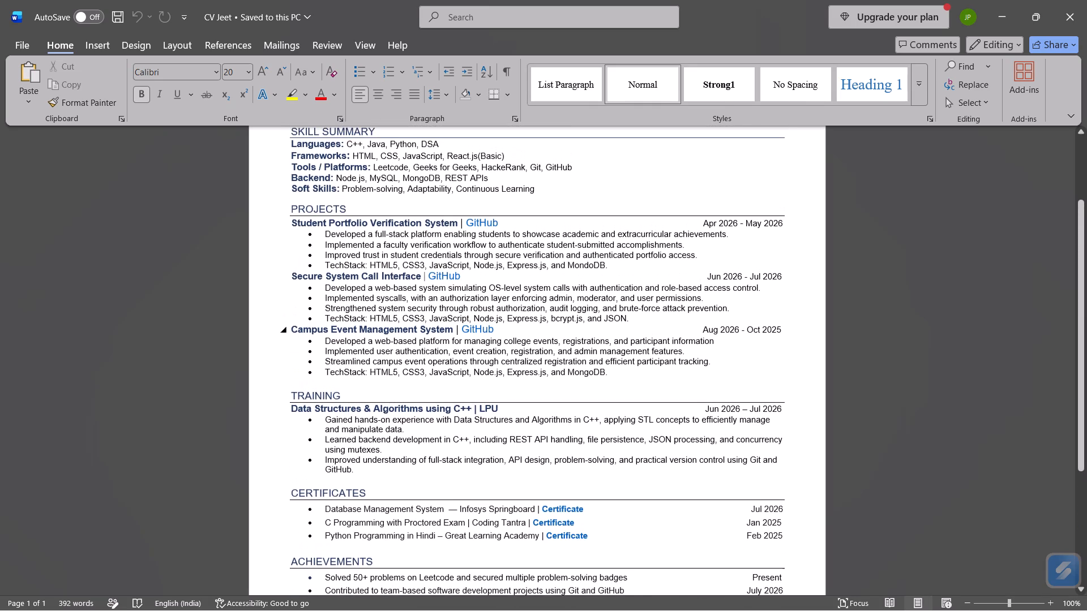
scroll(716, 333, "up", 1)
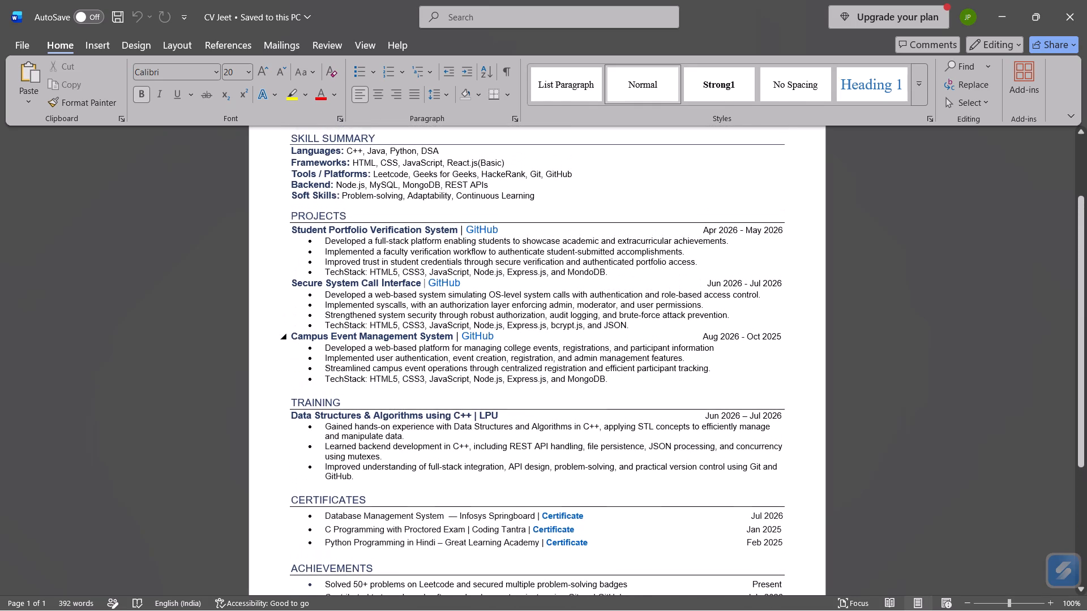
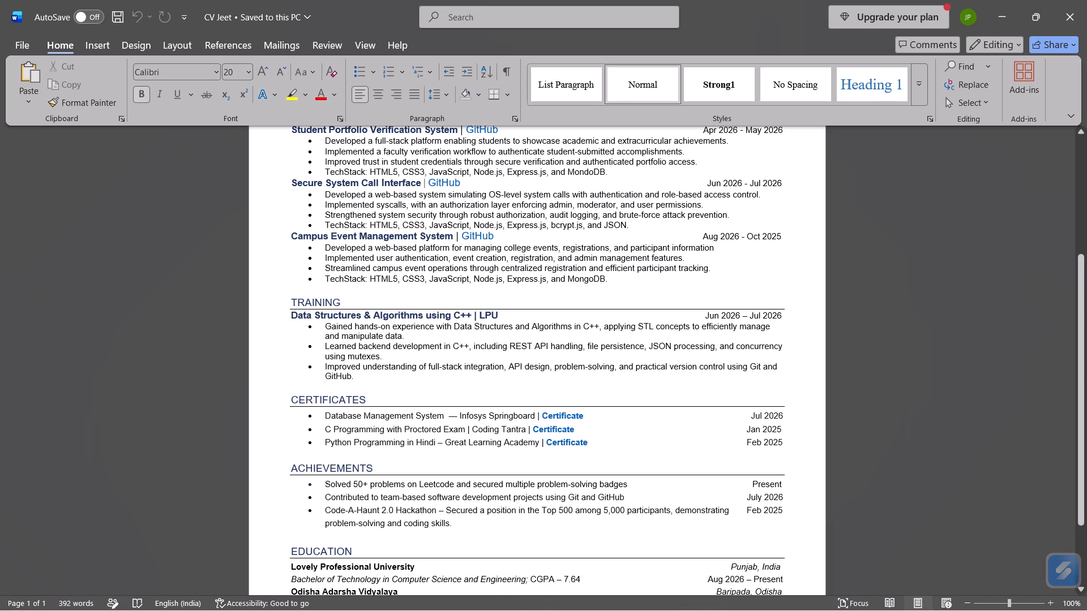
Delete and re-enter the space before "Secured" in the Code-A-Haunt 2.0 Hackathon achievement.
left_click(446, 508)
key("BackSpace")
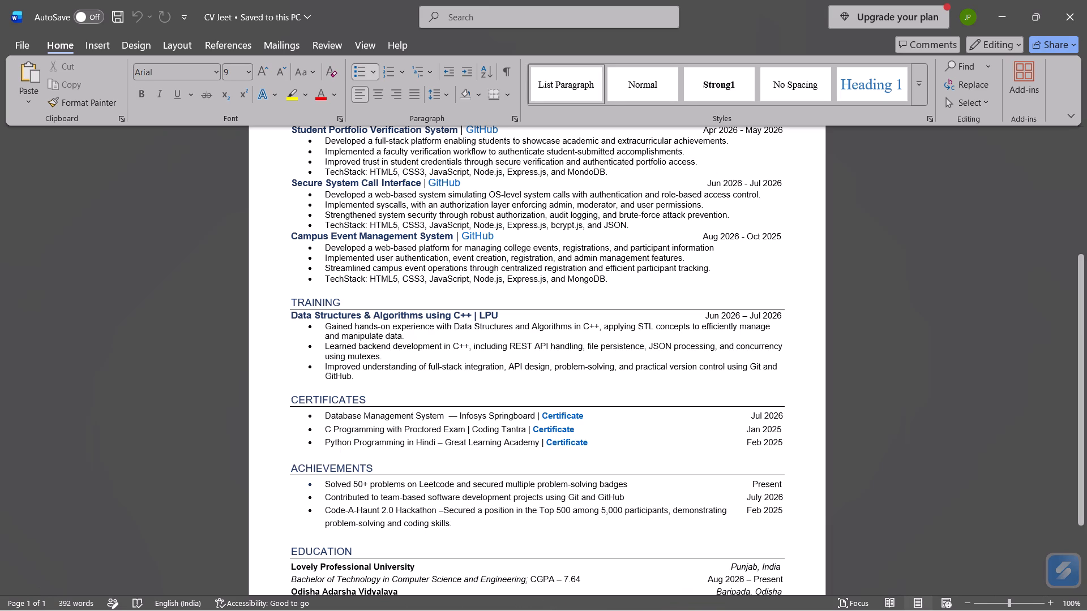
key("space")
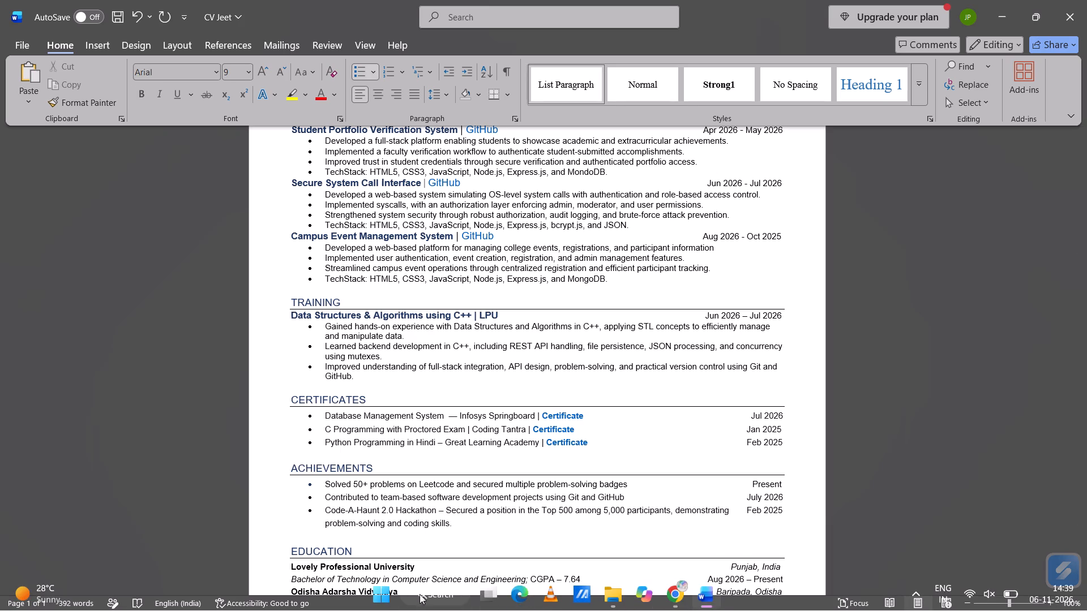
Re-examine the whole CV, from the LinkedIn and GitHub links in the header through projects, training, certificates and achievements to education.
scroll(421, 511, "down", 2)
scroll(421, 511, "up", 1)
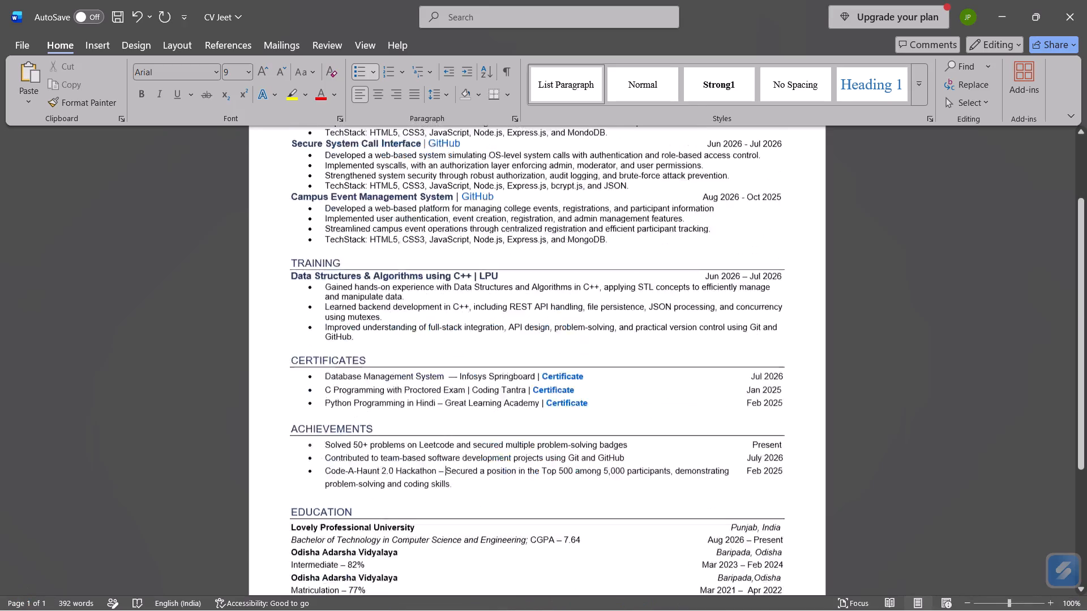
scroll(421, 511, "up", 1)
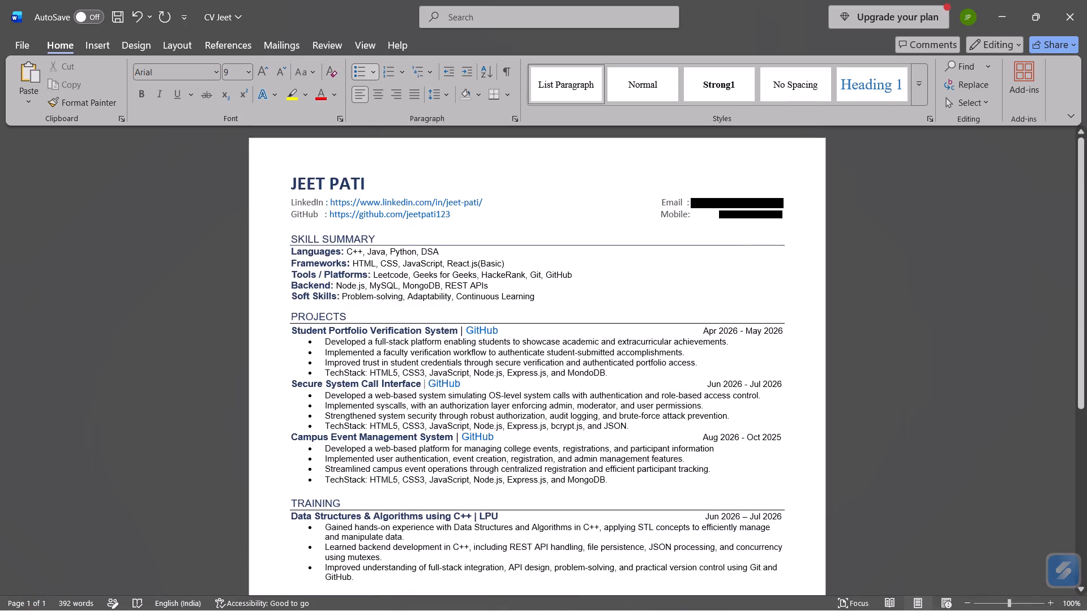
left_click(330, 195)
left_click(400, 215)
left_click(463, 219)
scroll(463, 219, "down", 2)
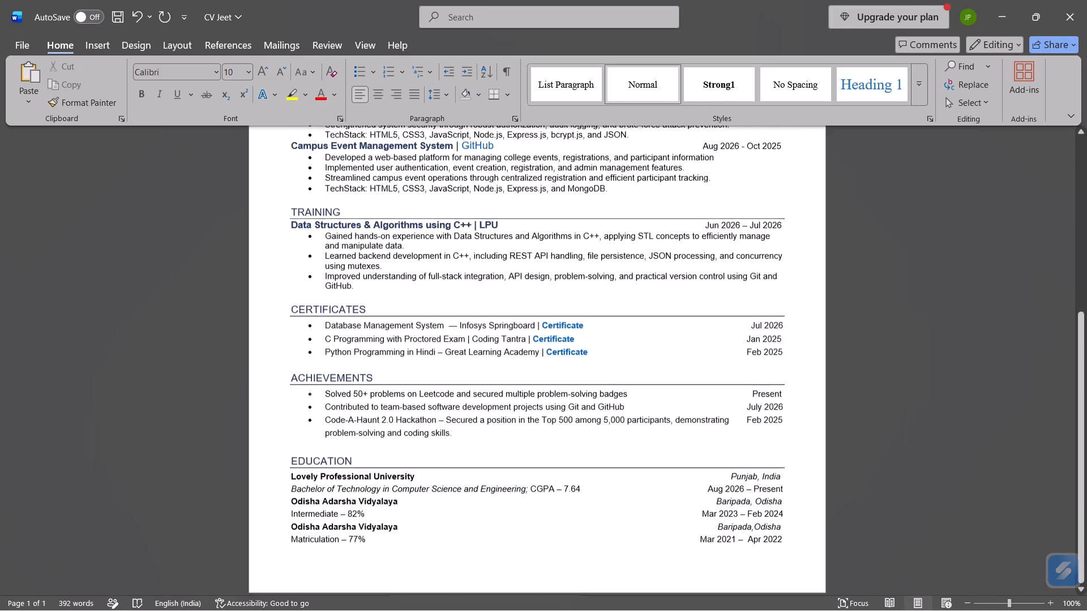
scroll(463, 219, "down", 1)
scroll(463, 219, "up", 2)
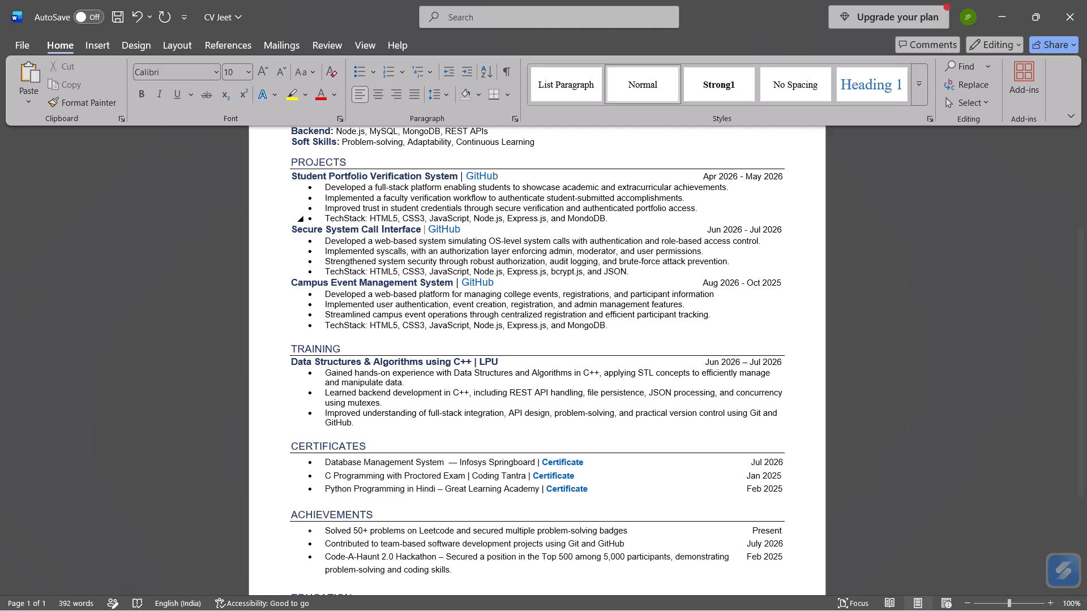
scroll(463, 219, "up", 1)
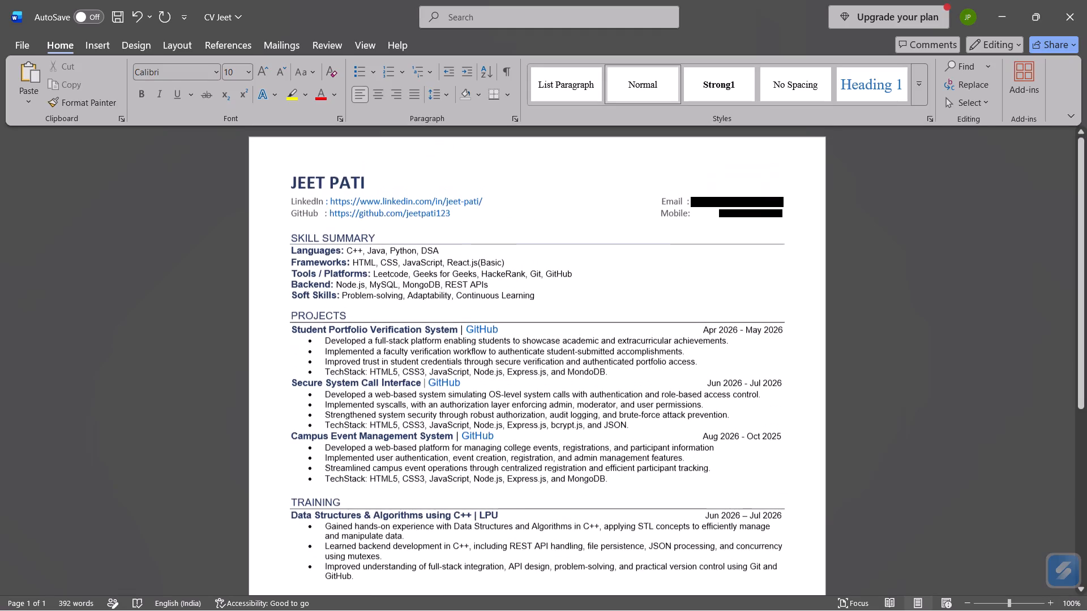
left_click(463, 219)
left_click(463, 219)
scroll(463, 219, "down", 2)
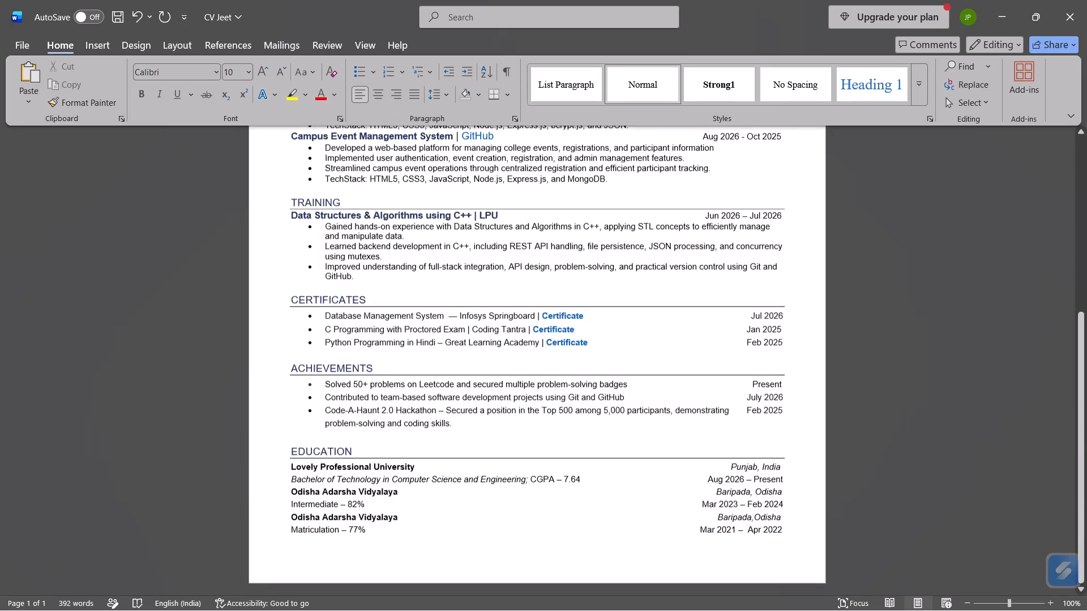
scroll(463, 219, "up", 2)
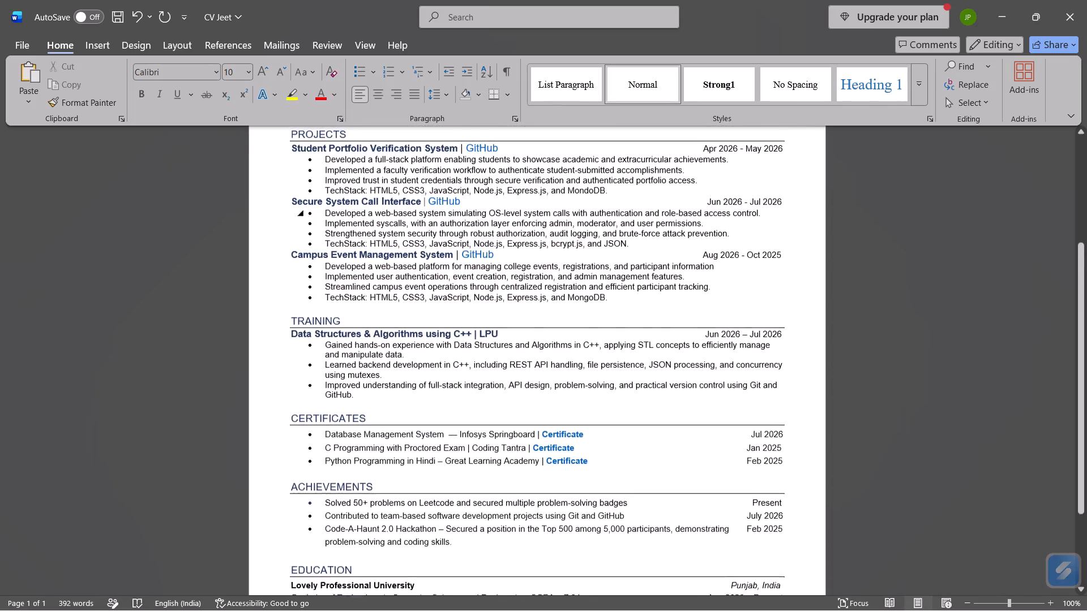
scroll(463, 219, "up", 1)
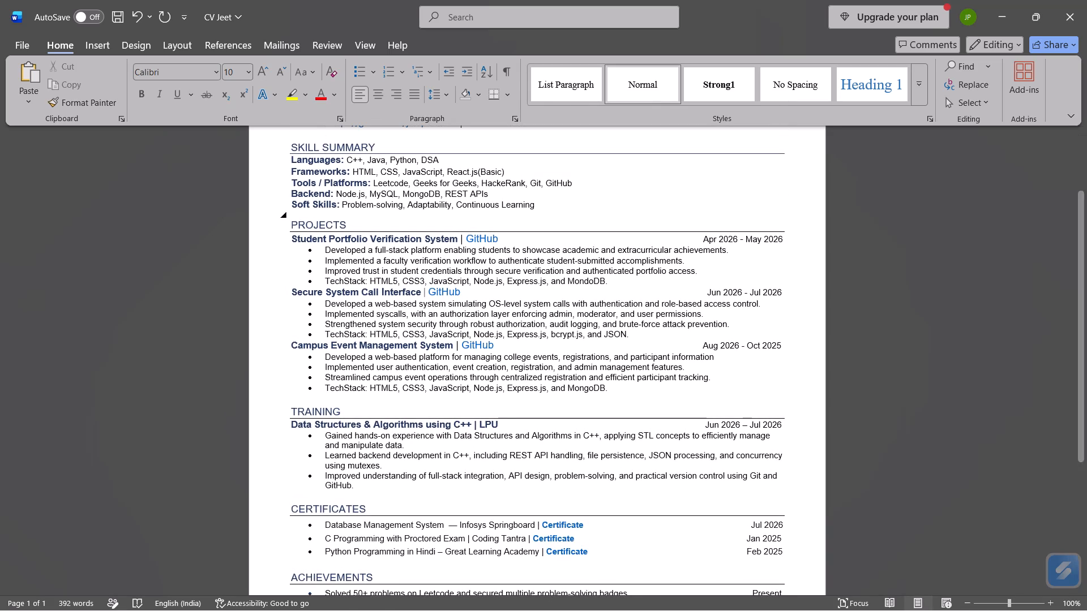
scroll(463, 219, "down", 1)
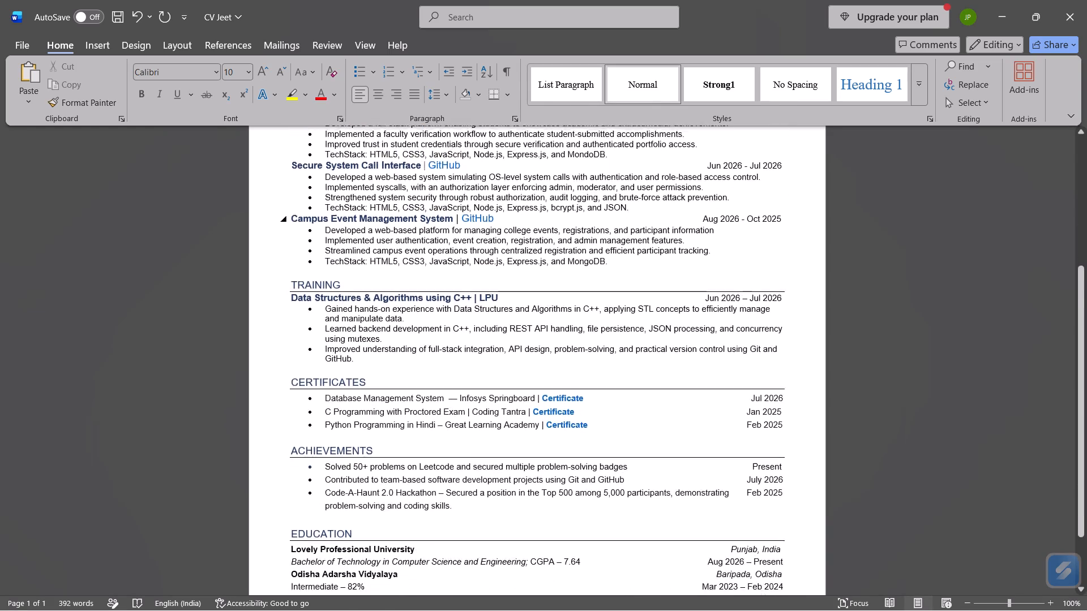
scroll(463, 219, "down", 1)
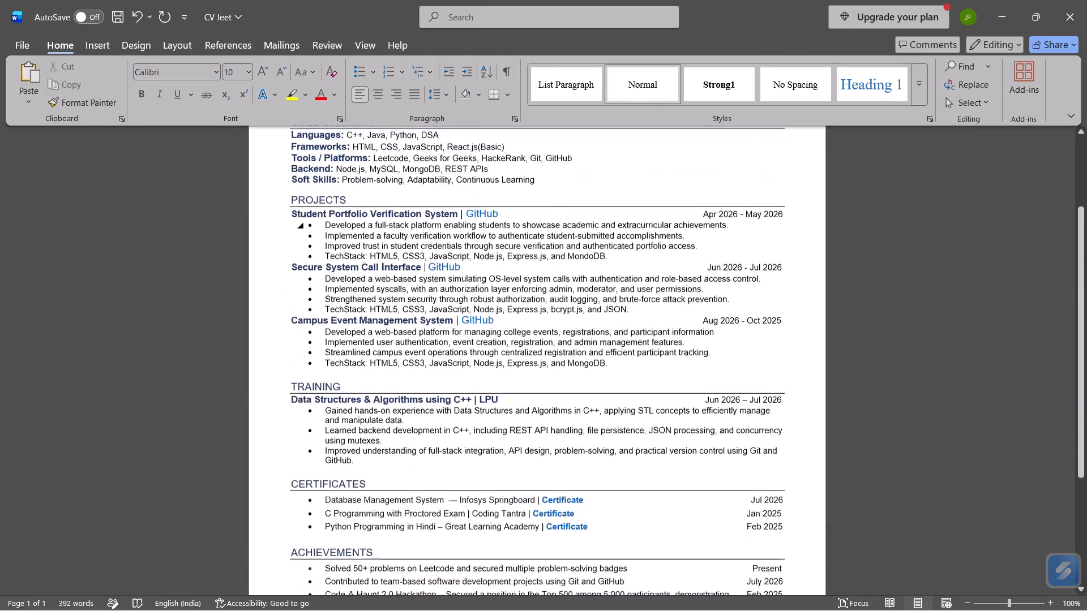
scroll(463, 219, "down", 2)
scroll(463, 219, "up", 2)
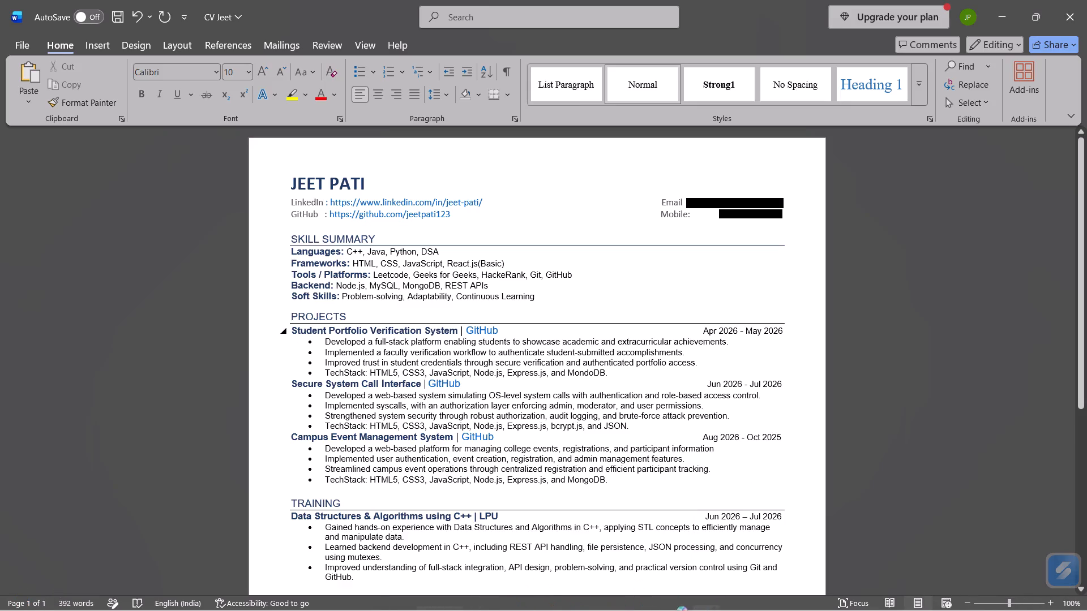
scroll(628, 330, "down", 2)
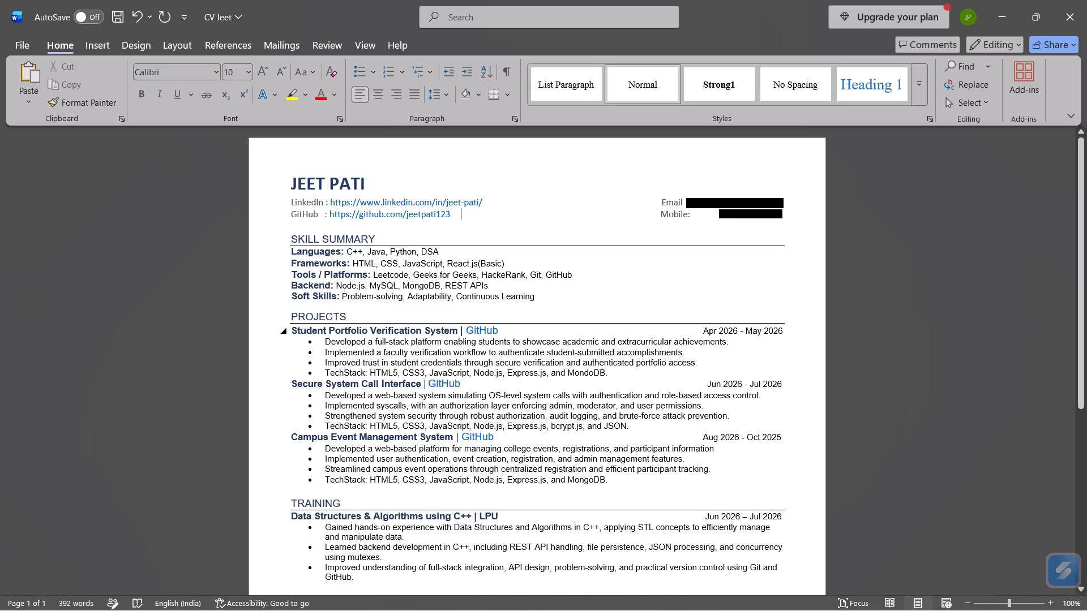
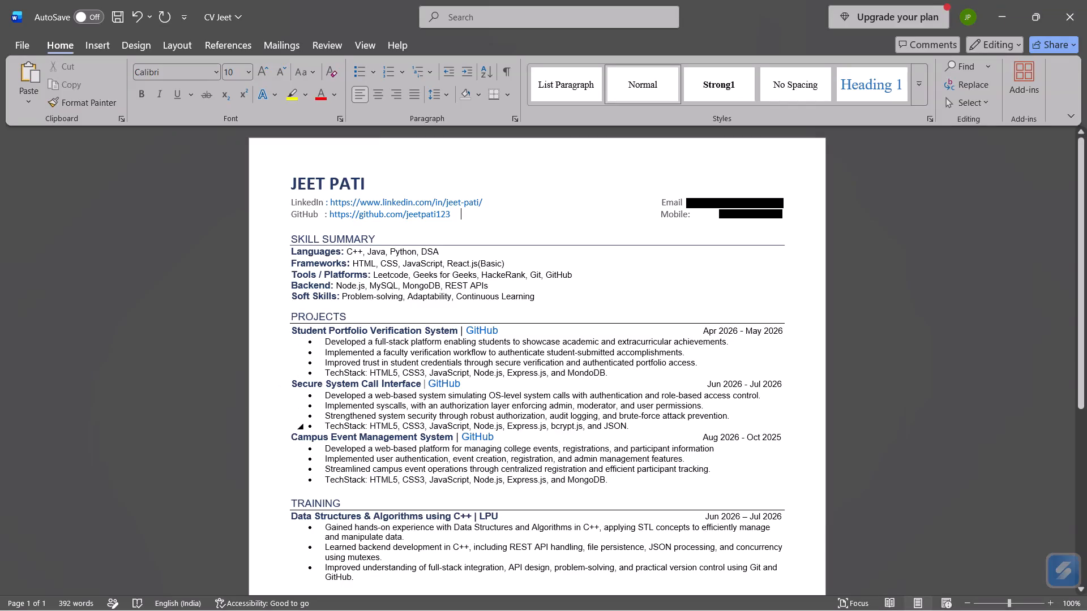
Correct the end date of the Campus Event Management System project to Oct 2026.
left_click(782, 434)
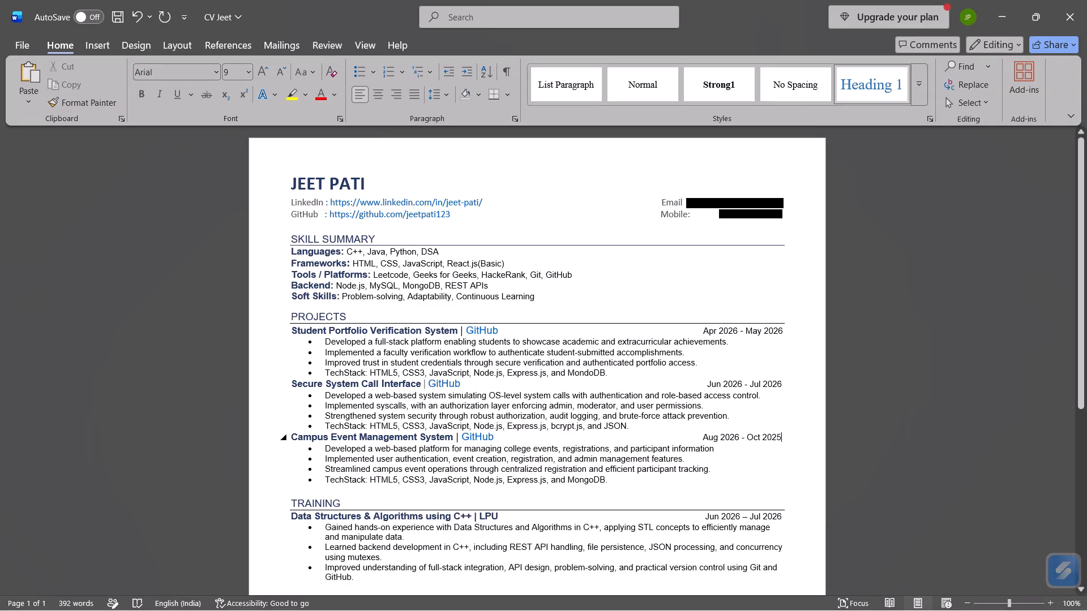
key("BackSpace")
key("6")
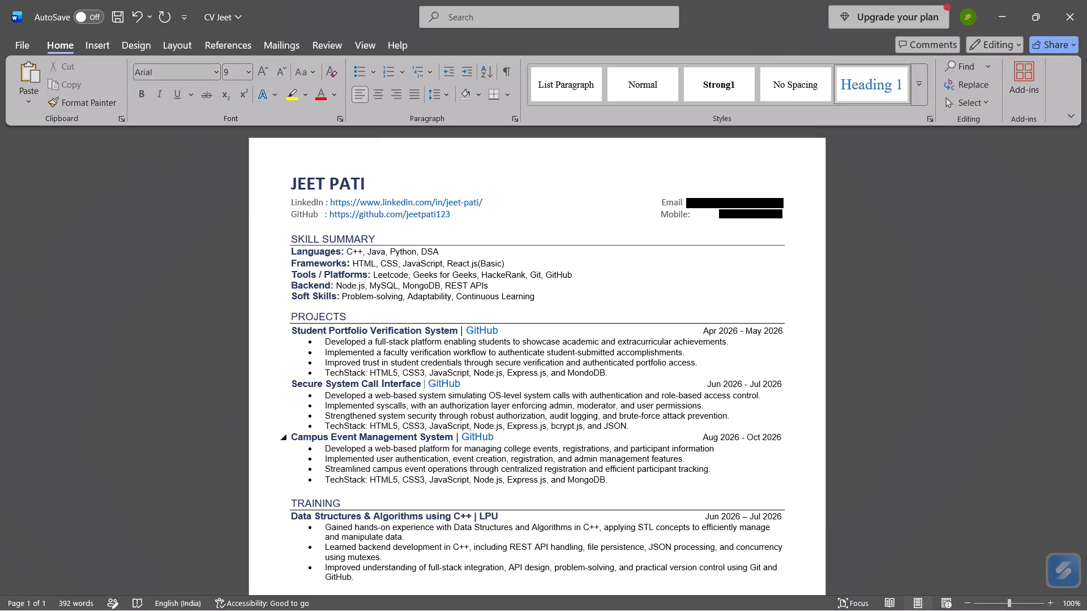
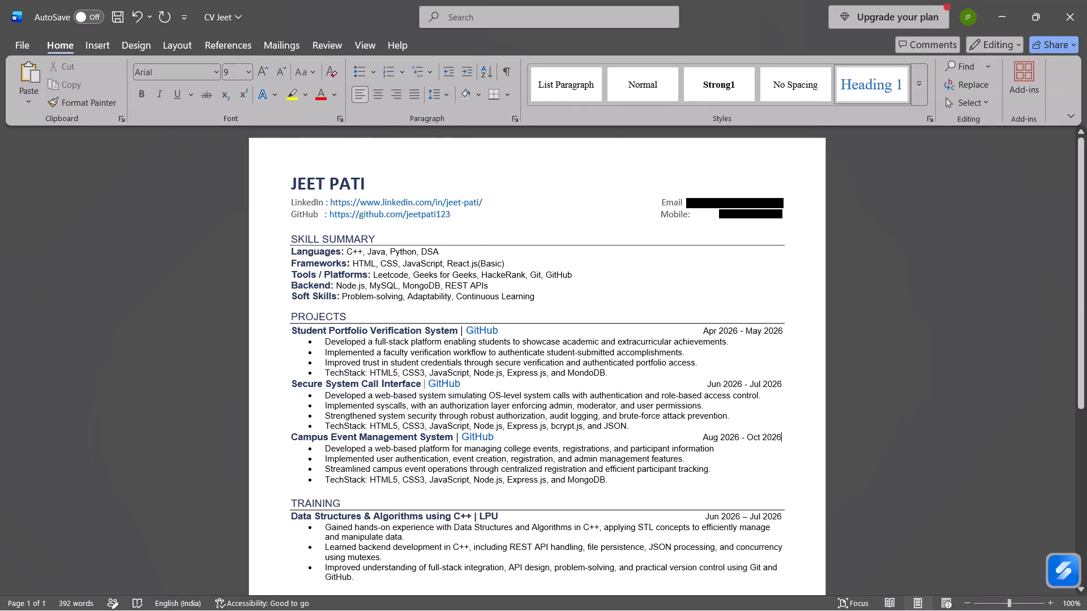
Check the Education section of the CV, particularly the Intermediate percentage line.
scroll(722, 513, "down", 1)
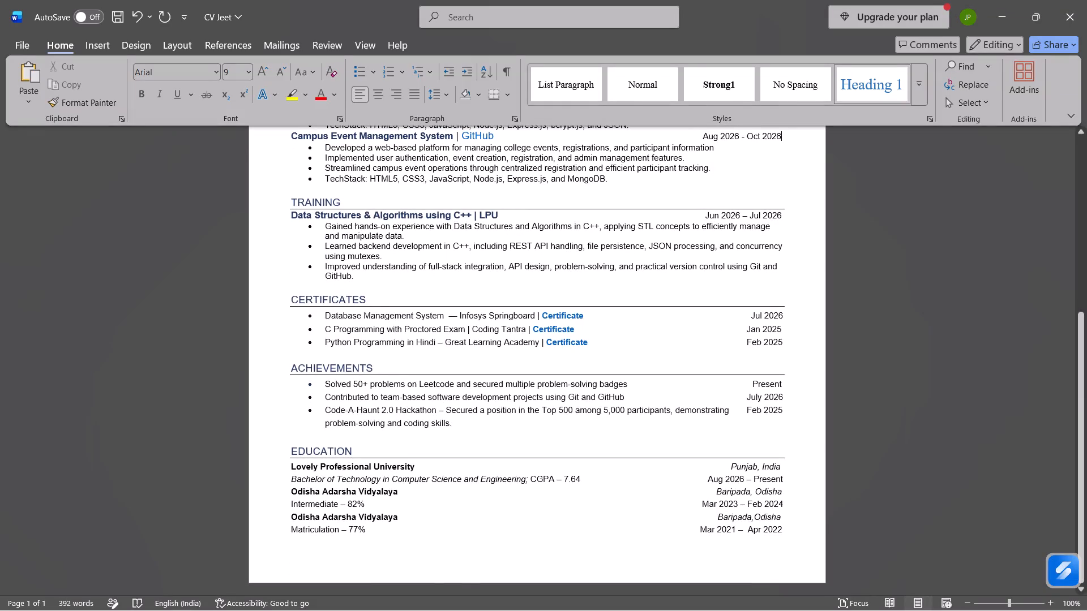
left_click(469, 504)
left_click(378, 500)
left_click(362, 506)
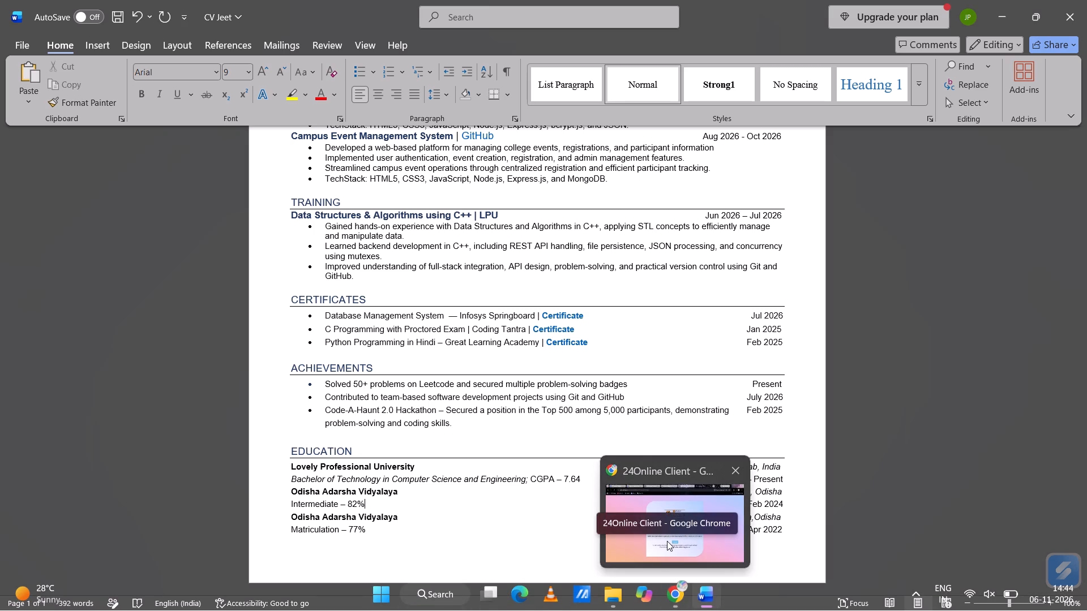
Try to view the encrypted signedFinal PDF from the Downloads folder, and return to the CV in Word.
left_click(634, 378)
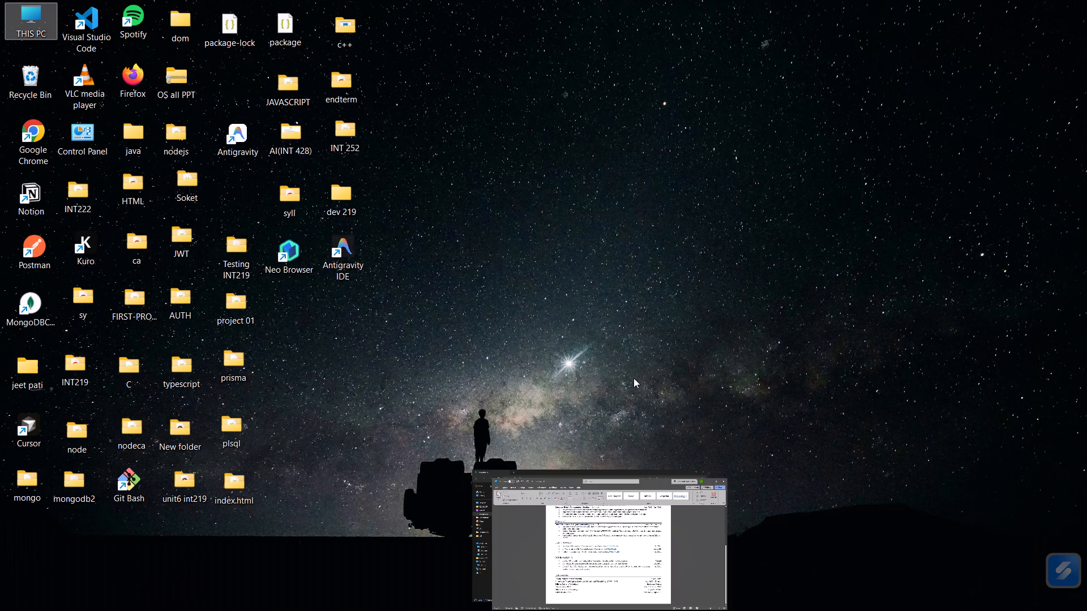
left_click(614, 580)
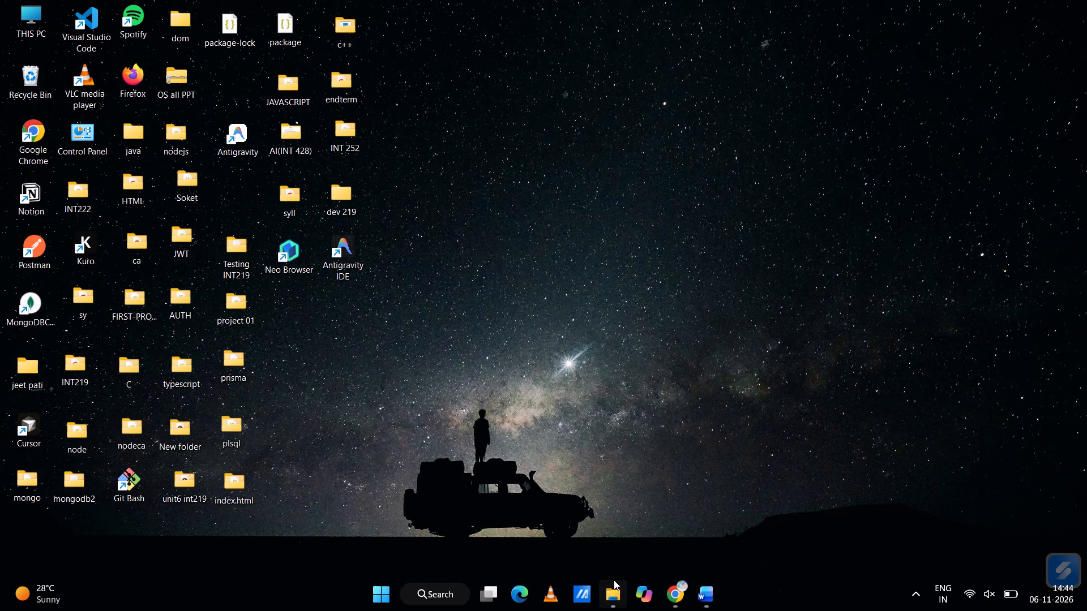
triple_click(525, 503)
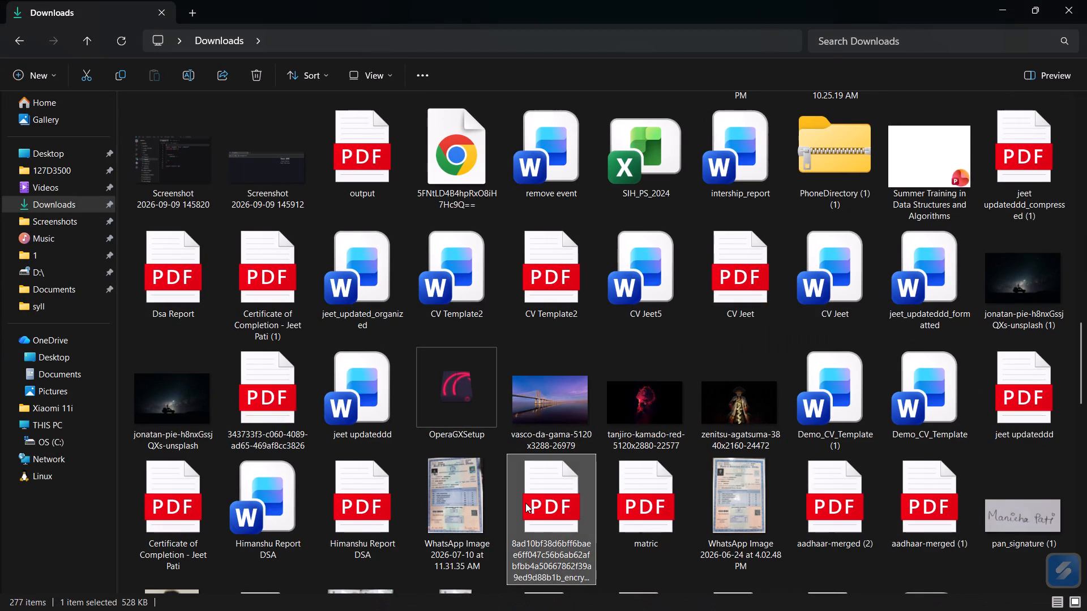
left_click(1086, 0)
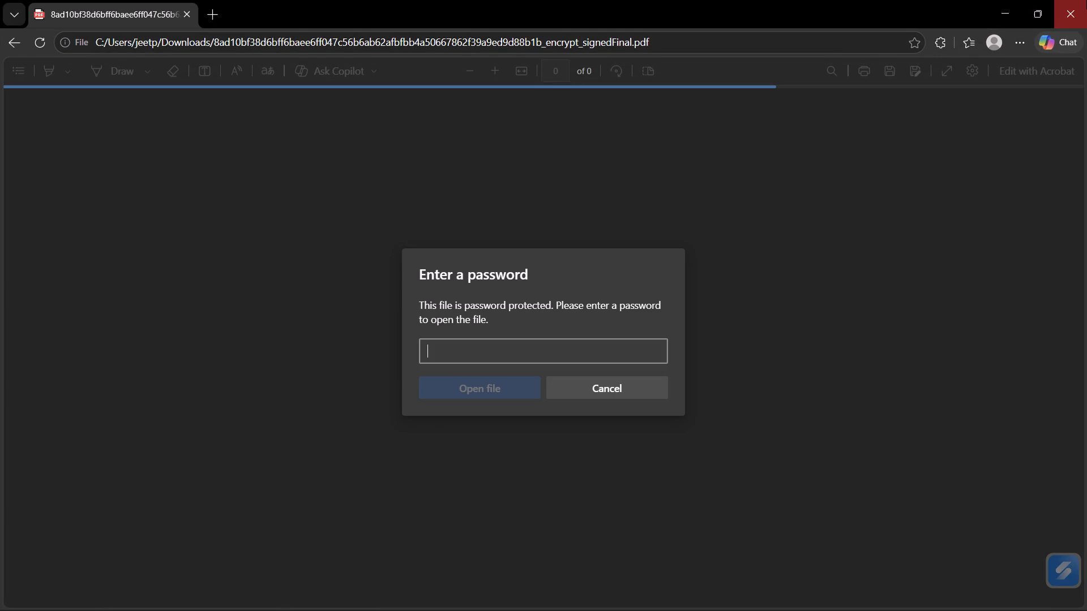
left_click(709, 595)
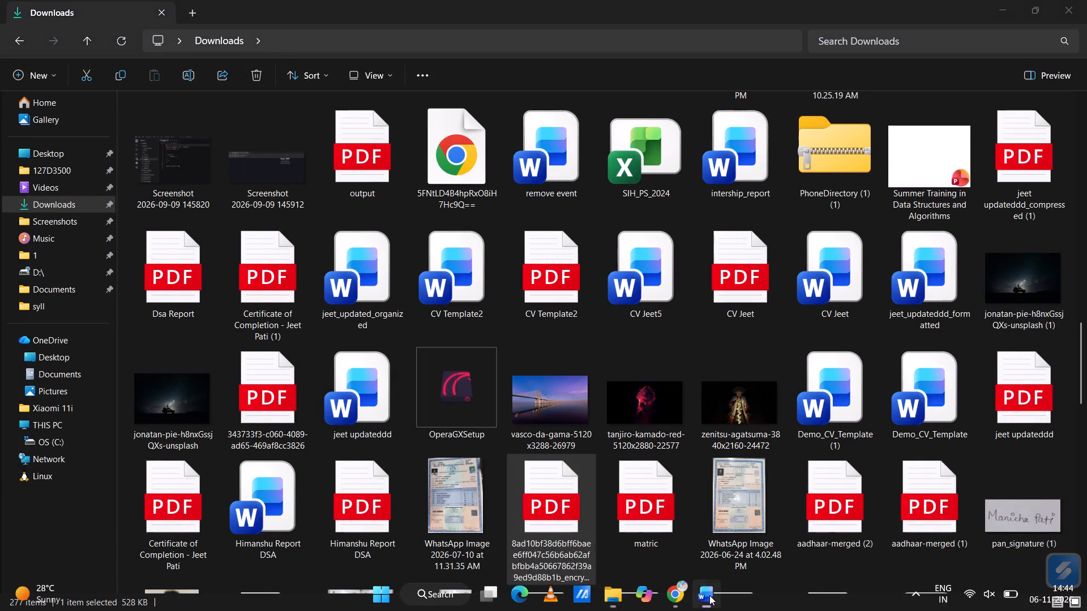
Review the whole CV page, examining the content, dates and layout from the header through the Education section.
scroll(558, 398, "up", 1)
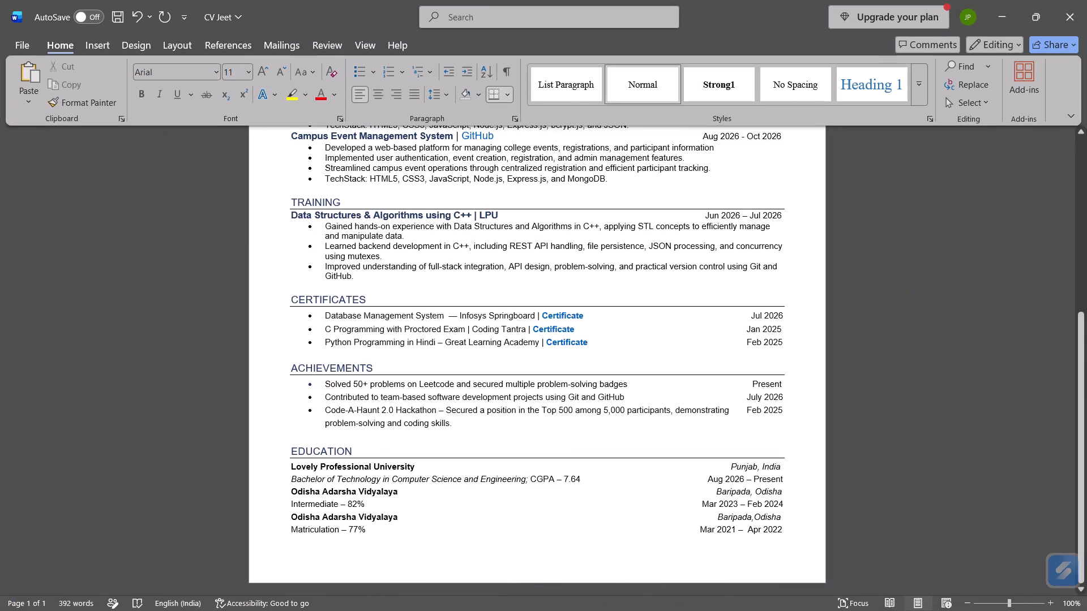
scroll(558, 398, "up", 3)
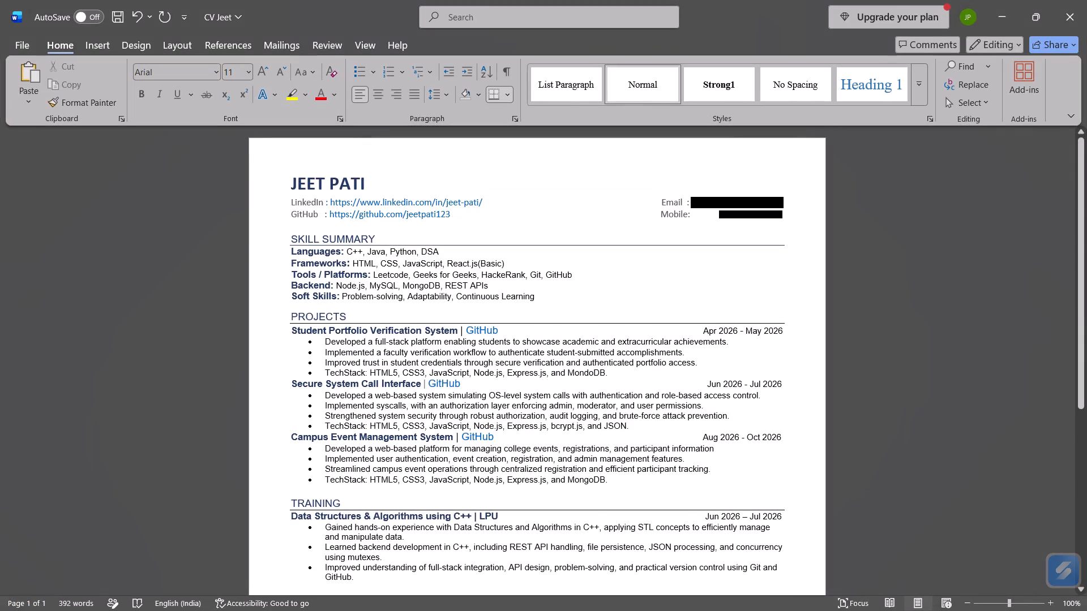
scroll(612, 507, "down", 1)
scroll(606, 488, "up", 1)
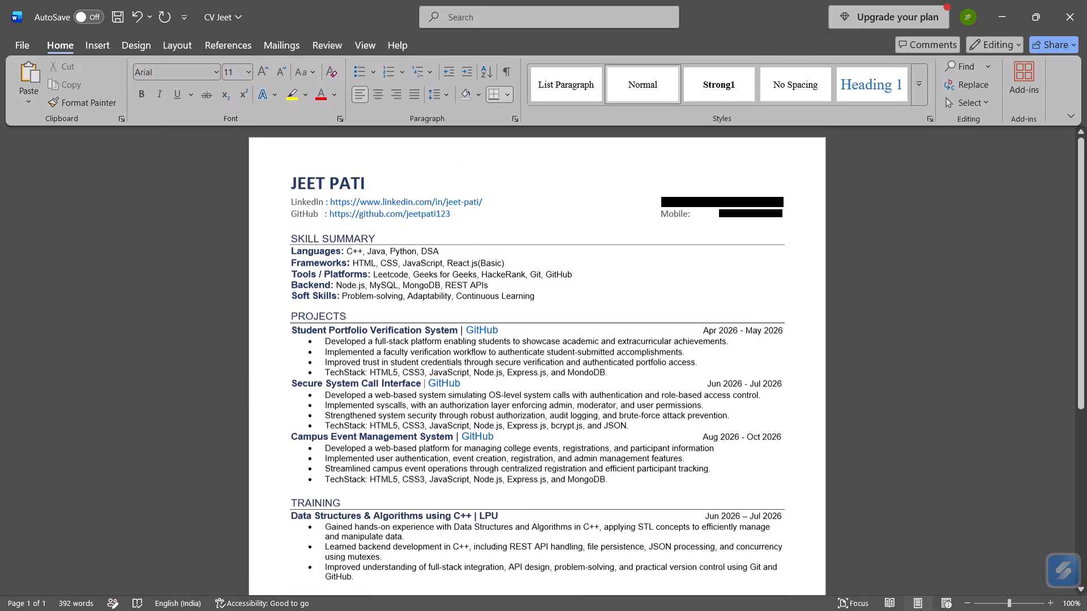
scroll(532, 403, "down", 6)
scroll(532, 403, "down", 2, "ctrl")
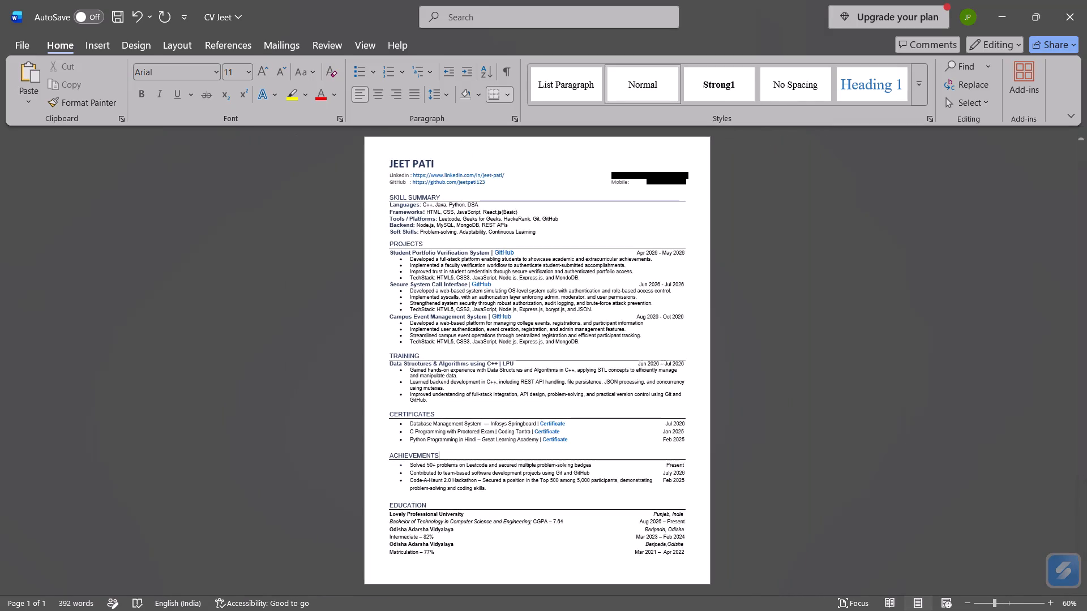
scroll(532, 403, "up", 4, "ctrl")
scroll(532, 403, "up", 2)
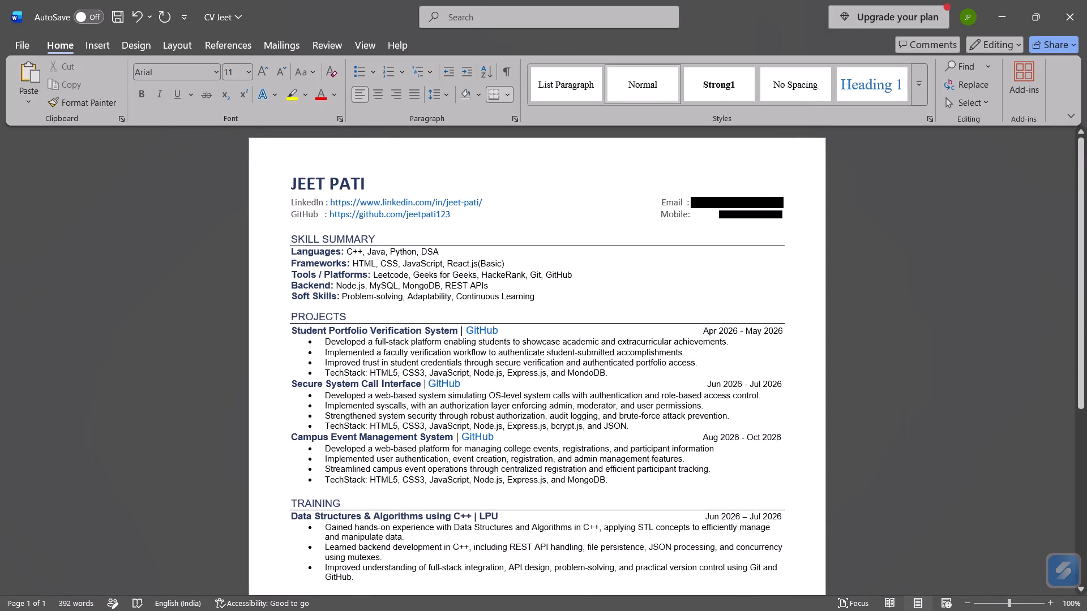
scroll(380, 515, "right", 1)
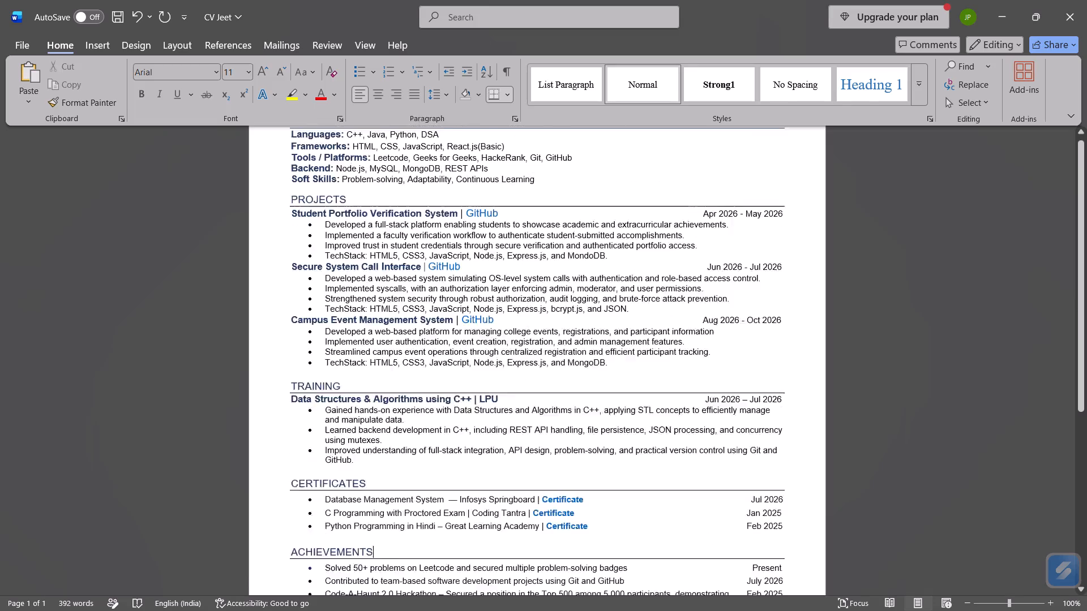
scroll(380, 515, "right", 1)
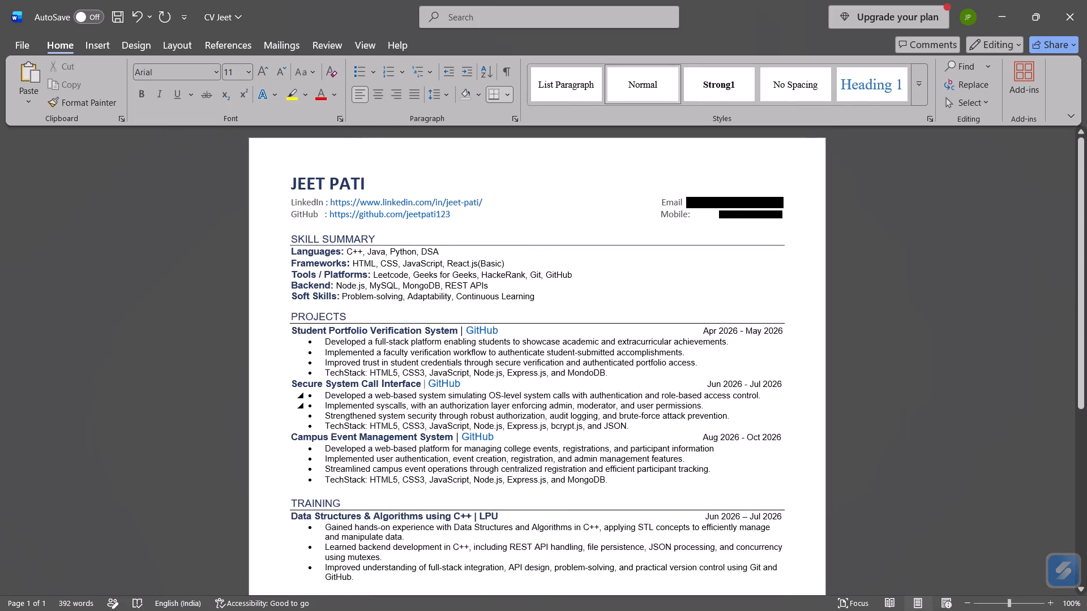
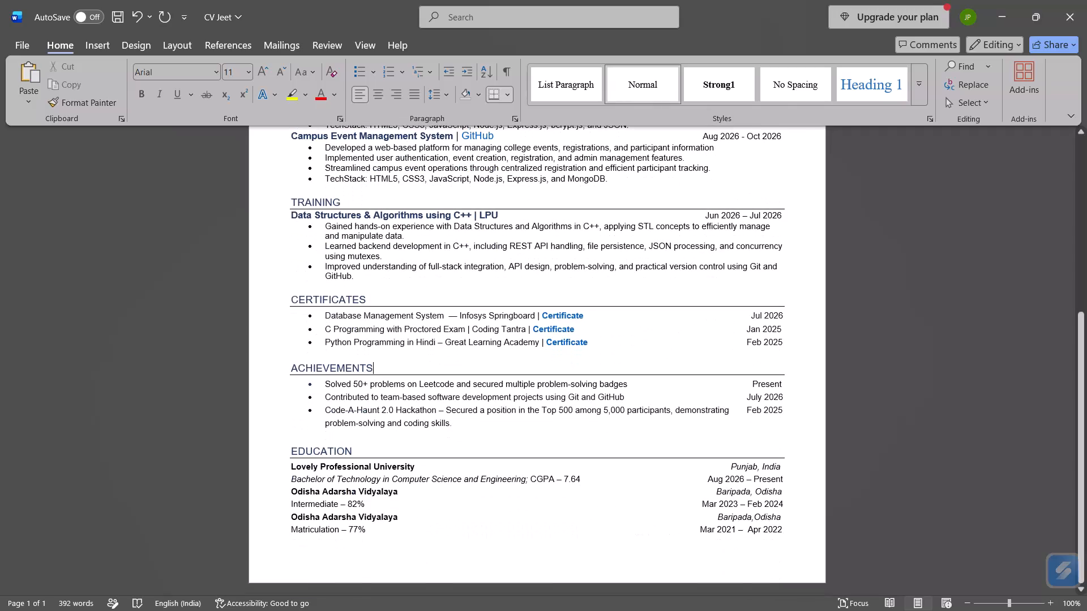
Check the Python Programming certificate line in the Certificates section and the entries in the Education section.
left_click(542, 342)
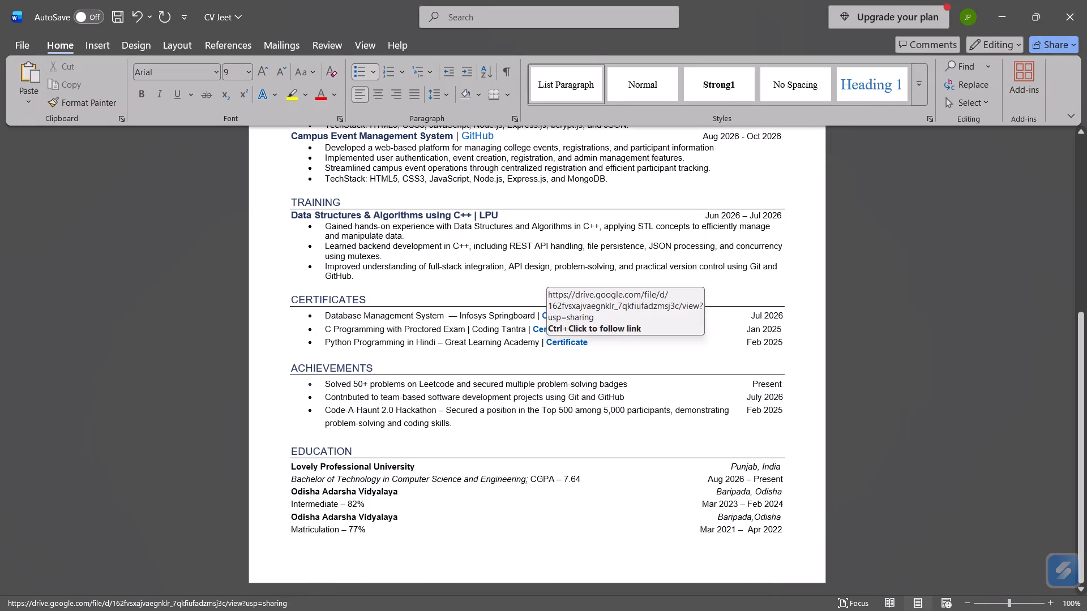
left_click(547, 344)
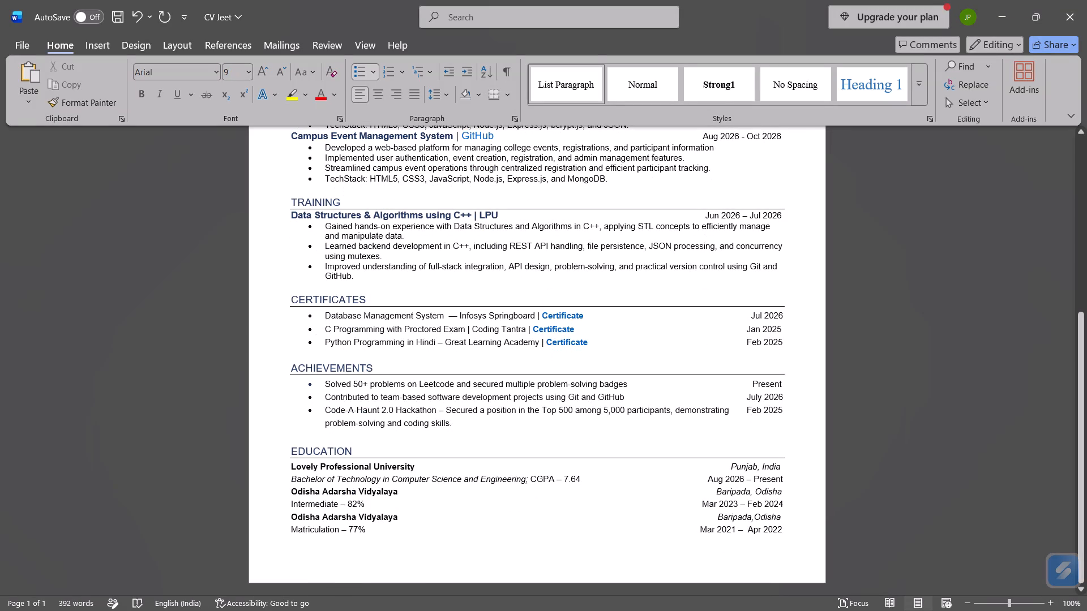
left_click(543, 343)
left_click(485, 517)
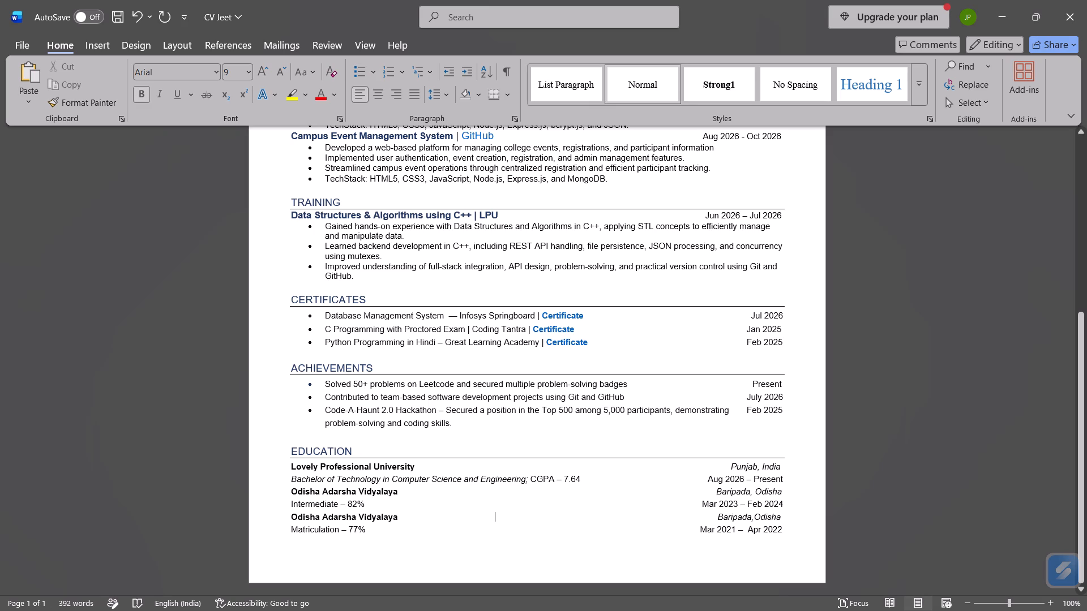
left_click(467, 485)
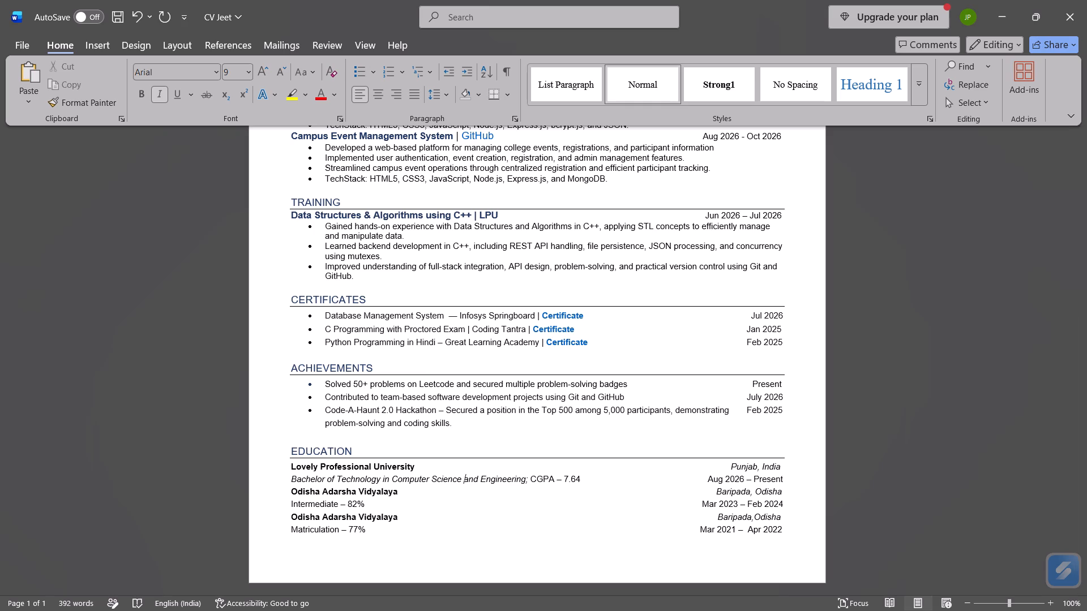
scroll(467, 485, "up", 2)
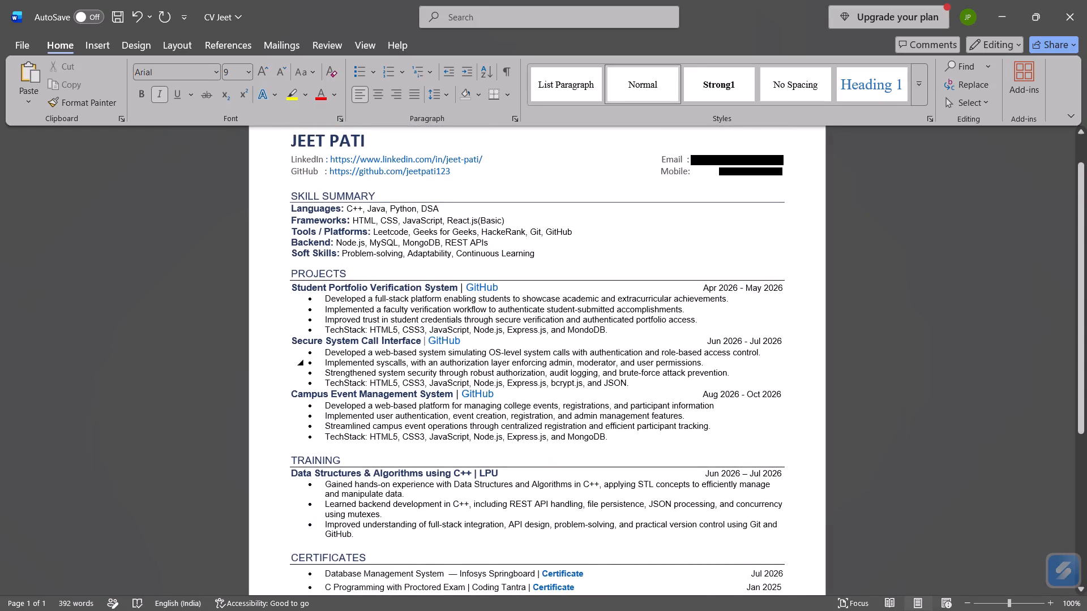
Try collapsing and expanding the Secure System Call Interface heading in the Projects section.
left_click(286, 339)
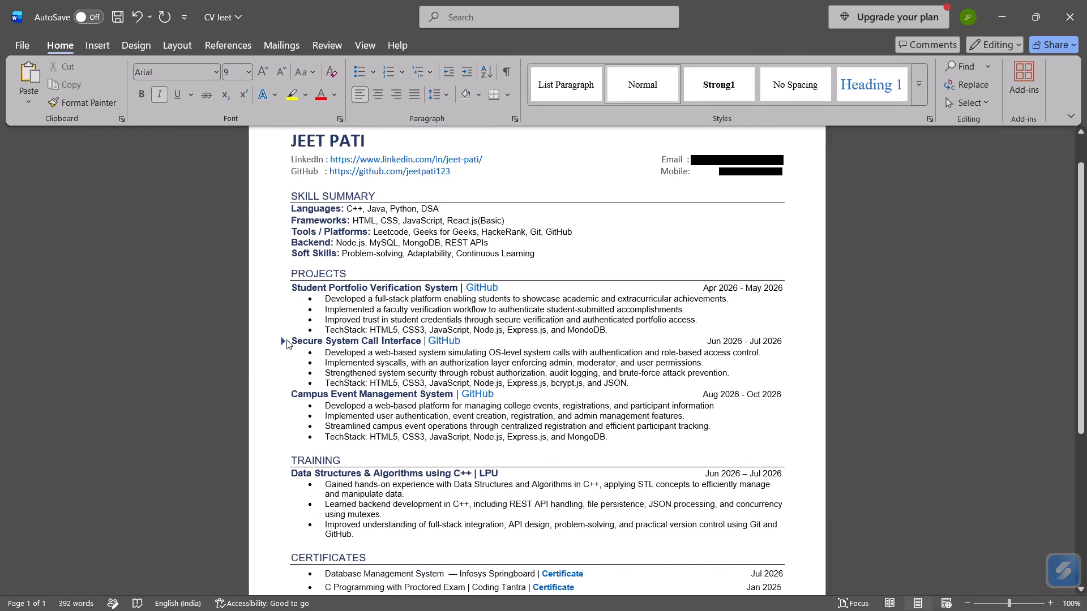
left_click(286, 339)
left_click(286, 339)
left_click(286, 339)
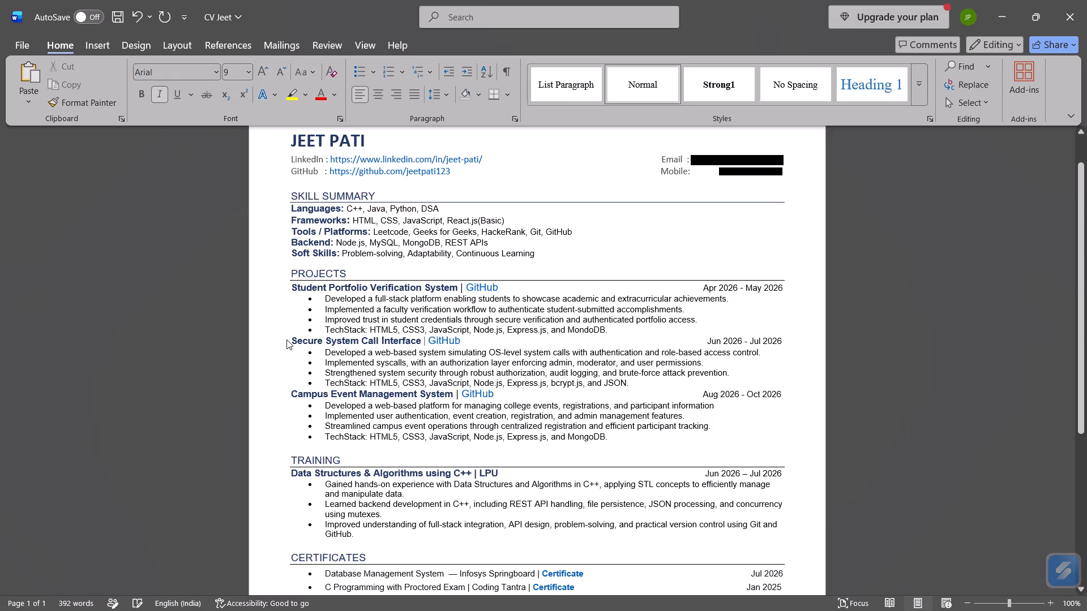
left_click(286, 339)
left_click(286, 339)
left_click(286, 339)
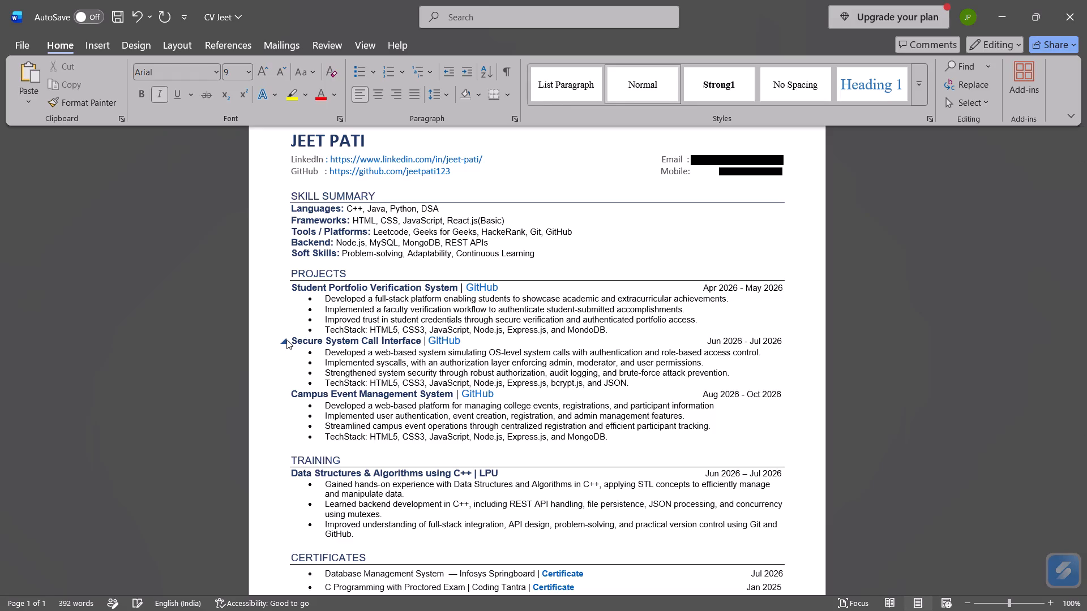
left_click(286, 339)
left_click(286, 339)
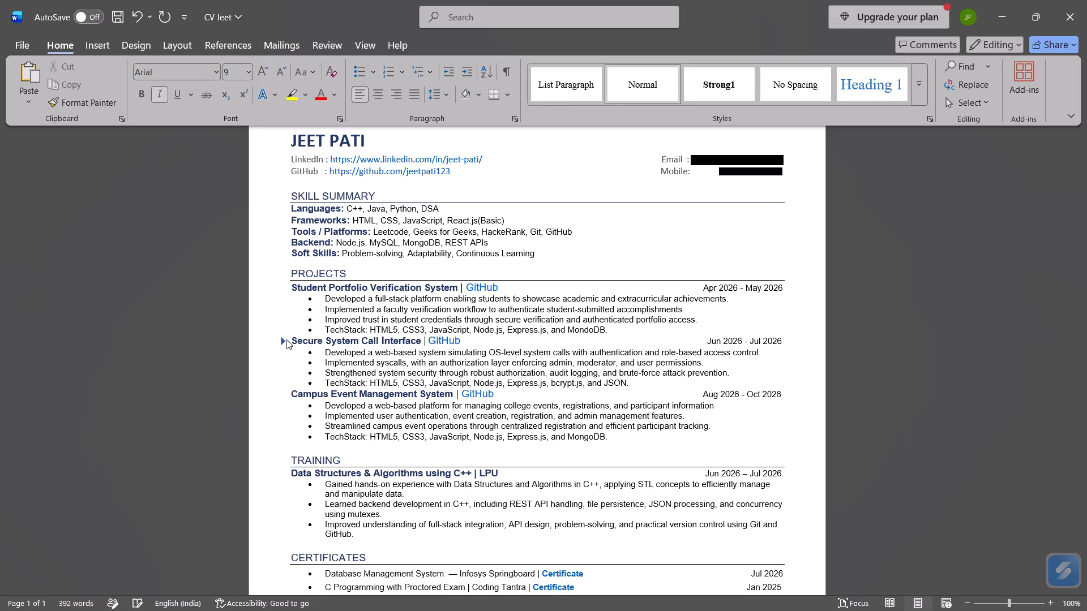
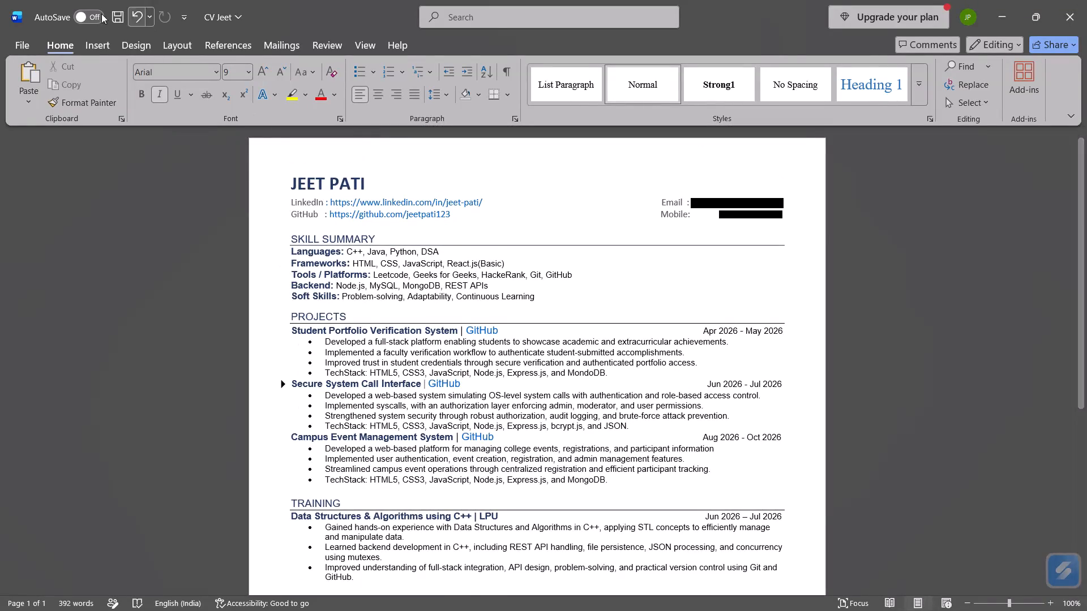
Save the CV as a Word document named CV Jeet in the Downloads folder.
left_click(13, 57)
left_click(19, 50)
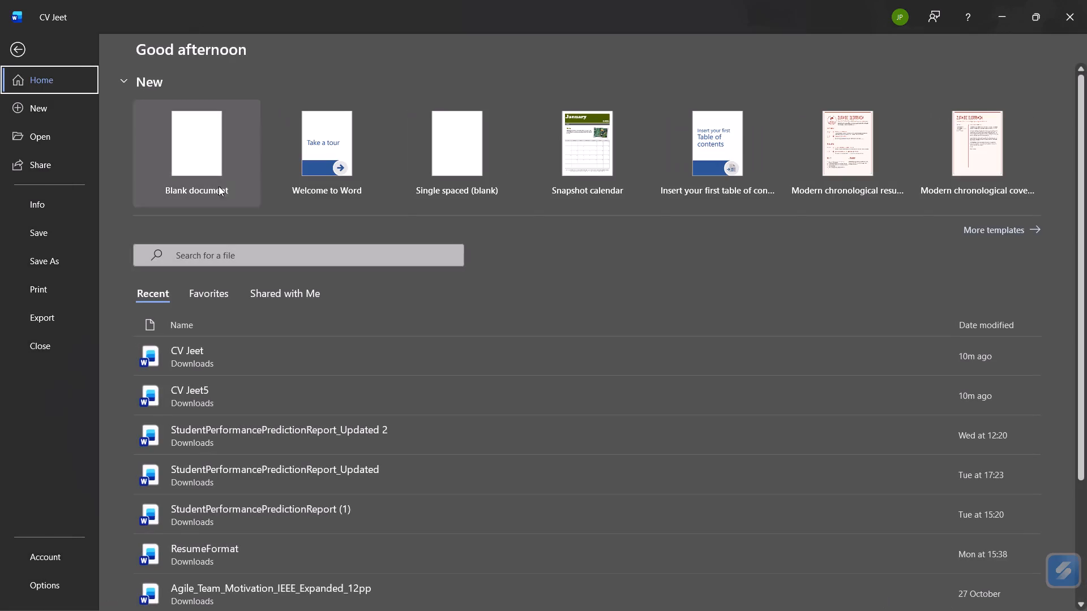
left_click(46, 269)
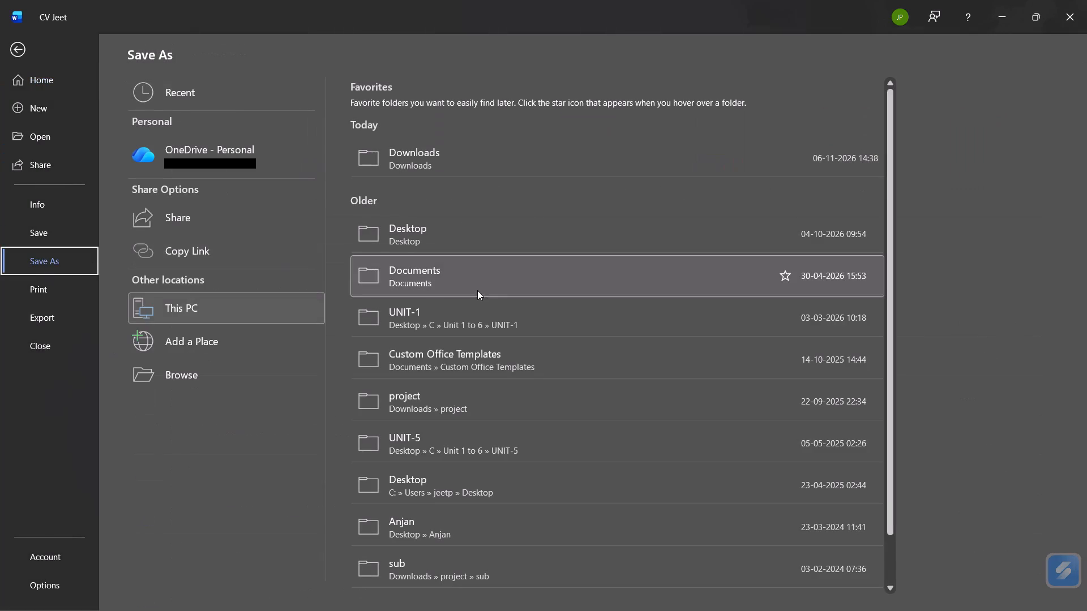
double_click(422, 147)
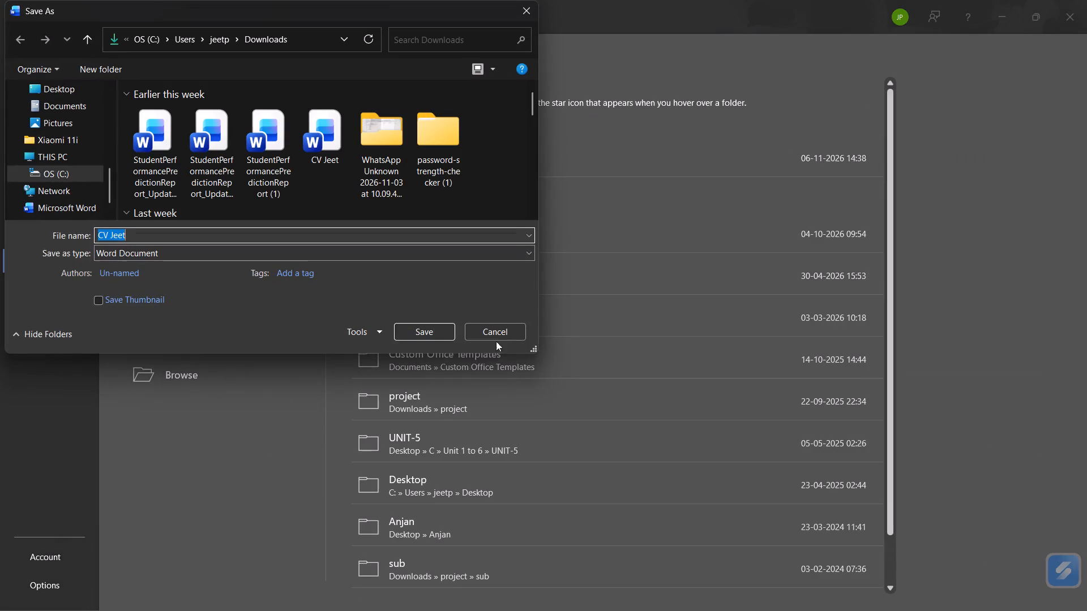
left_click(414, 334)
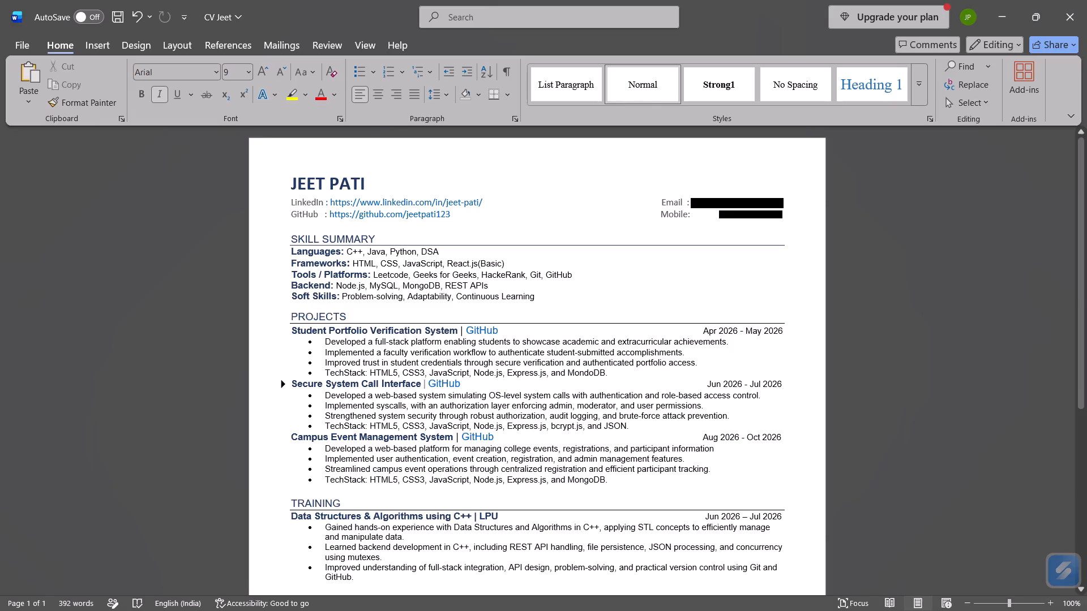
Save the CV as a PDF named CV Jeet in the Downloads folder, replacing the existing PDF of that name.
left_click(1007, 18)
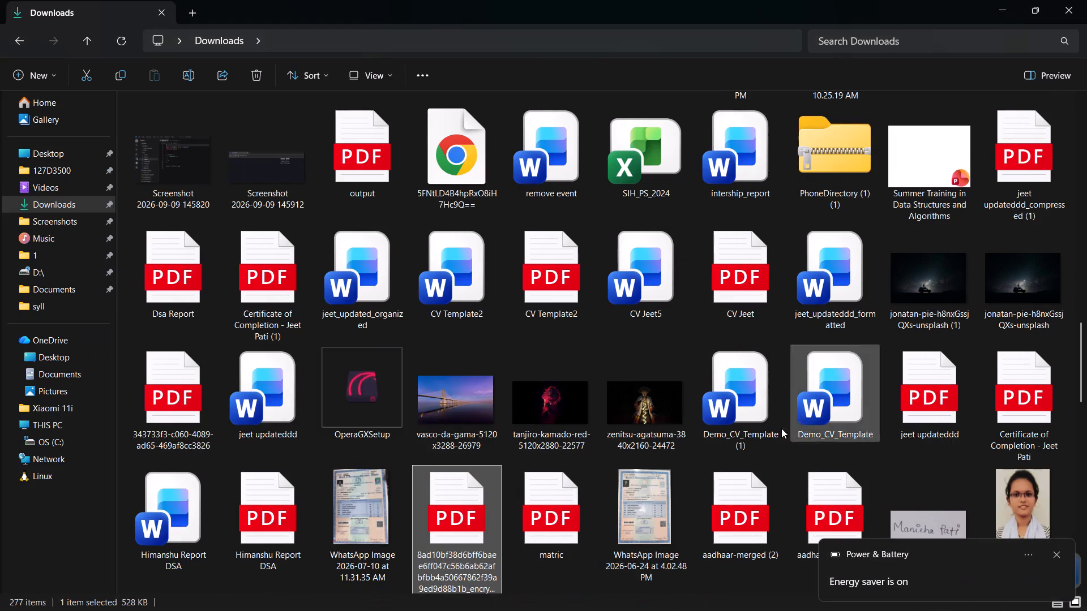
left_click(718, 600)
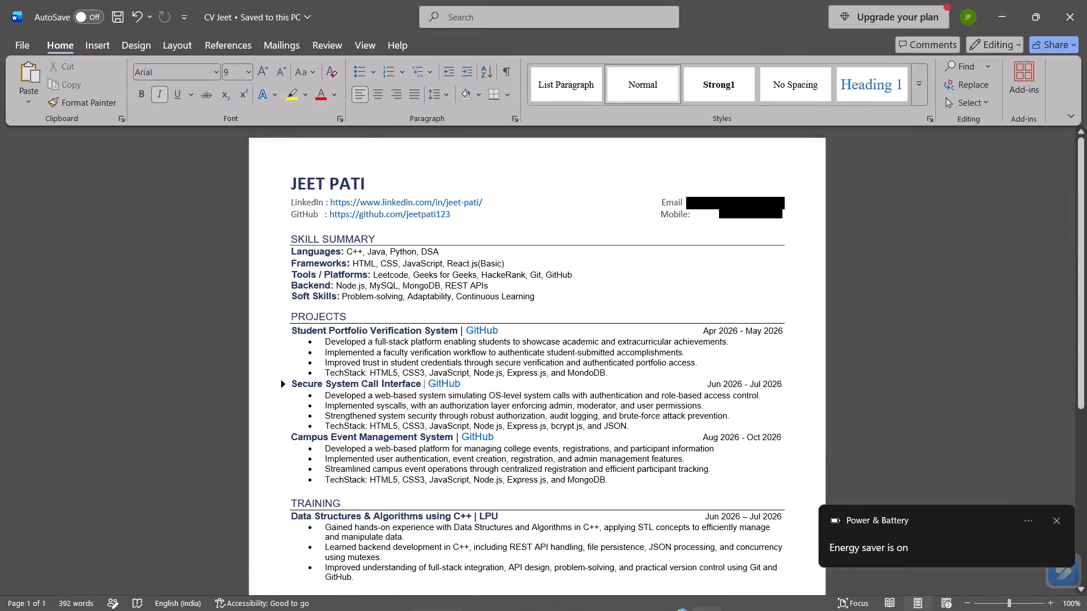
left_click(16, 44)
left_click(69, 263)
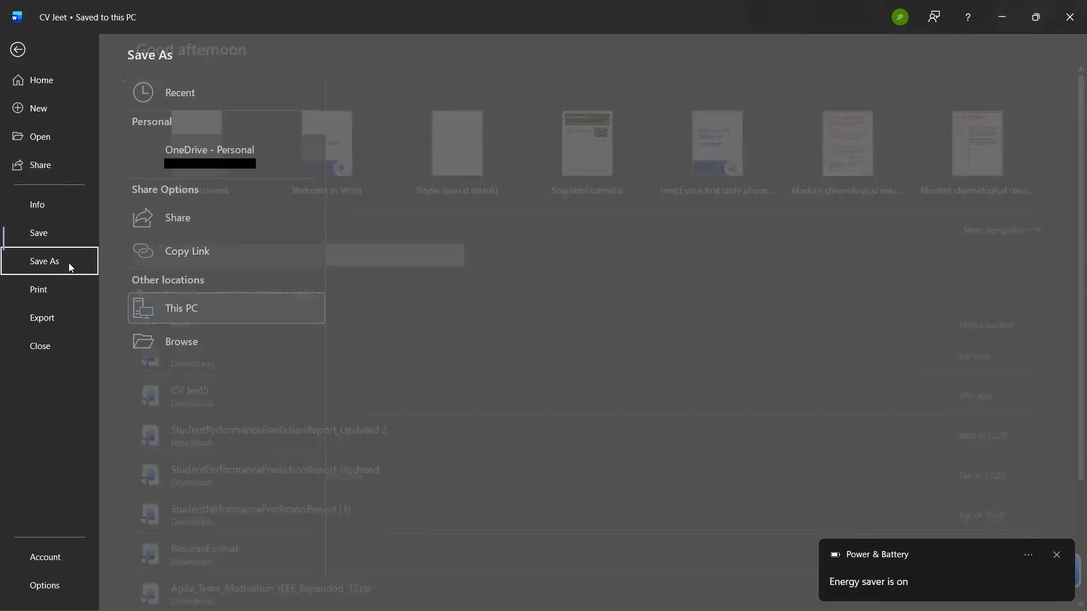
double_click(508, 163)
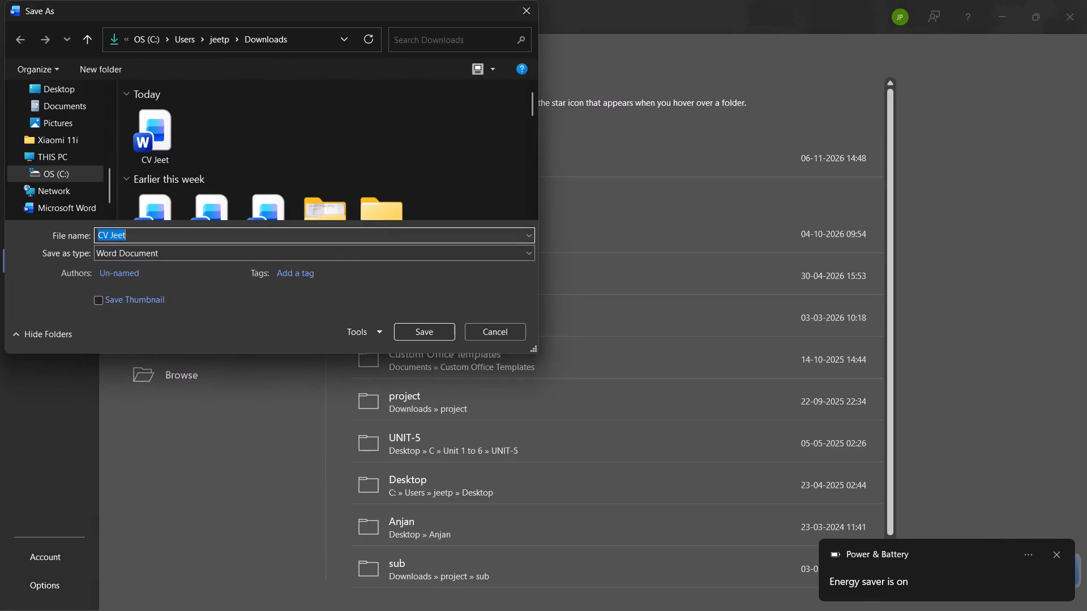
left_click(333, 255)
left_click(226, 333)
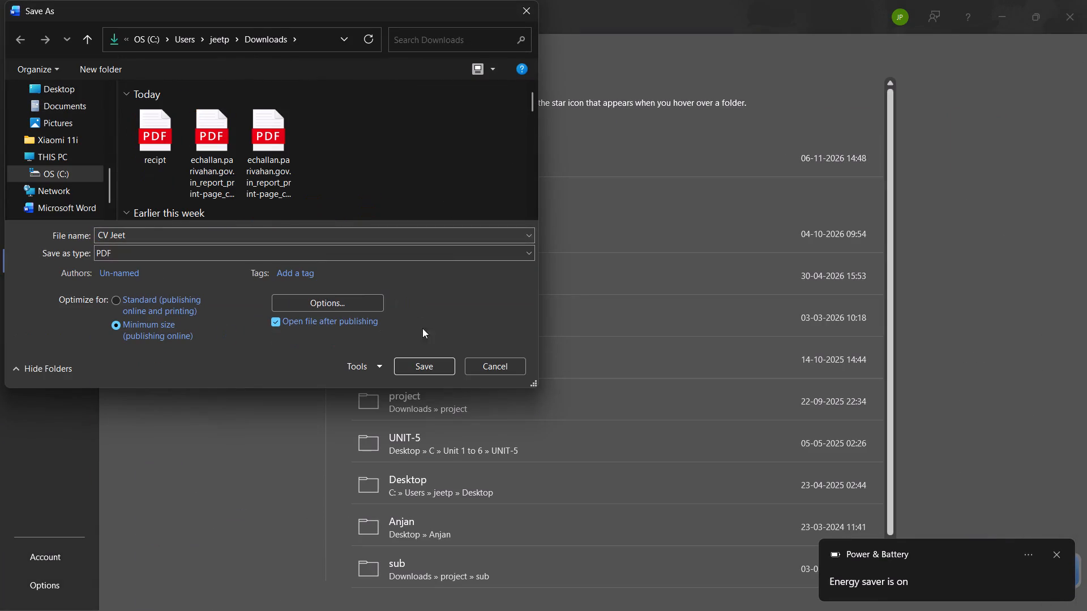
left_click(331, 240)
left_click(331, 240)
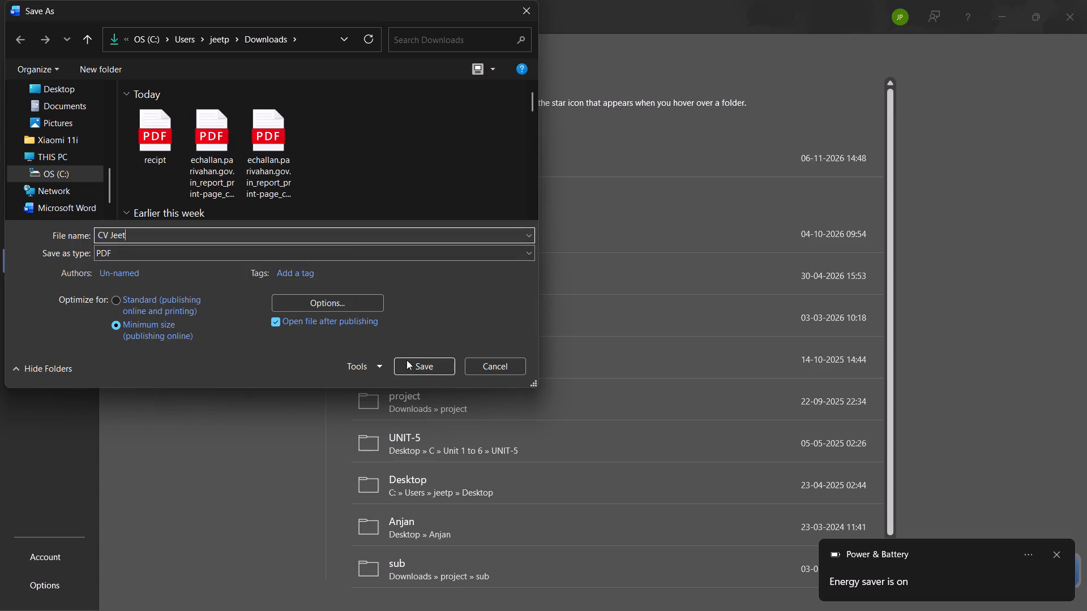
left_click(412, 371)
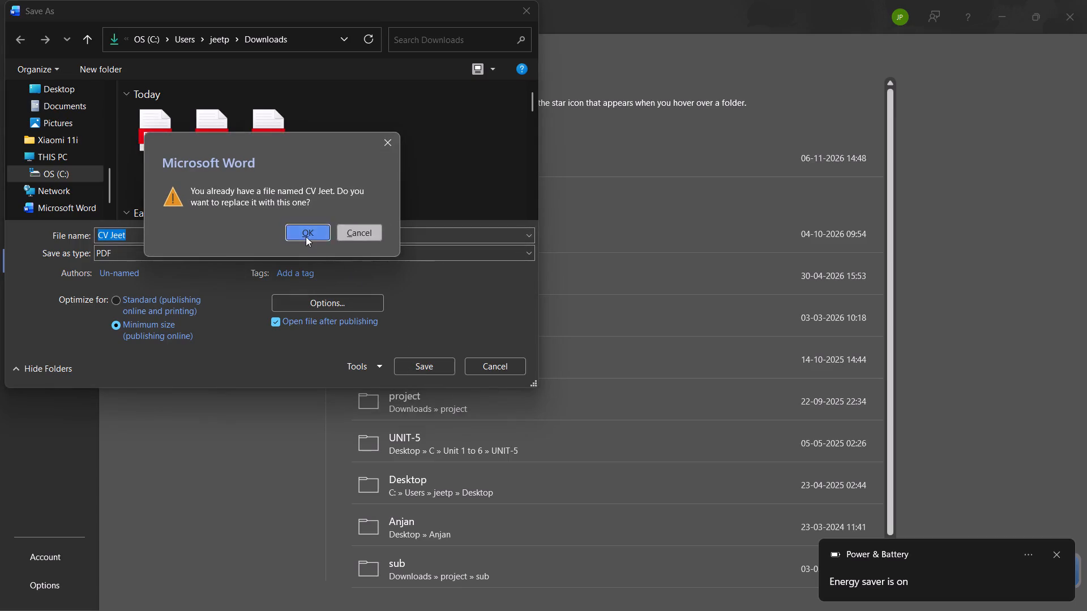
left_click(306, 236)
Switch to File Explorer, find the CV Jeet PDF in the Downloads folder and open it.
left_click(617, 594)
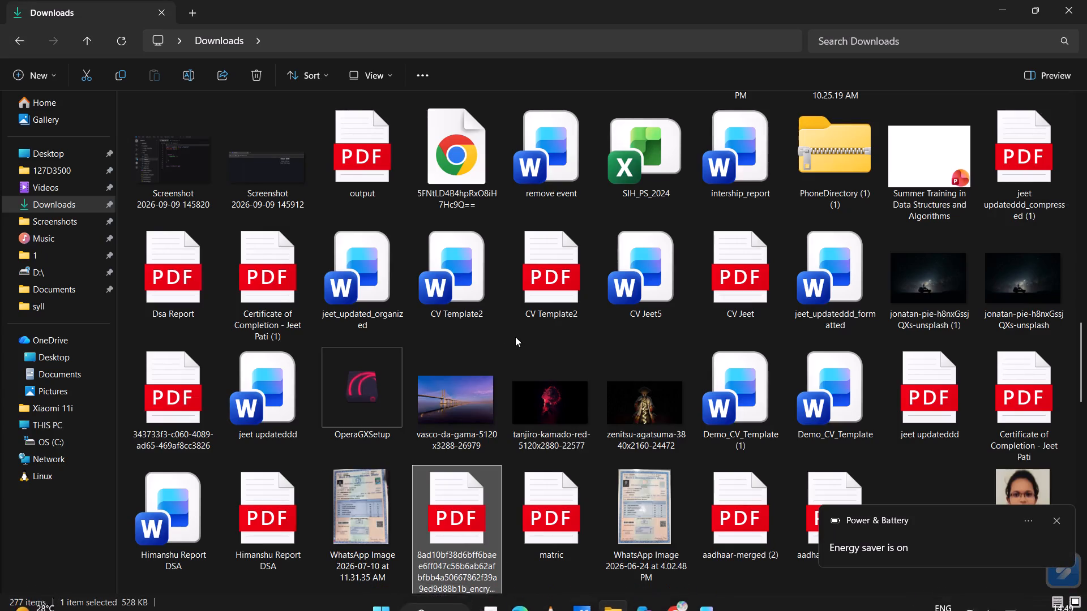
scroll(515, 337, "up", 12)
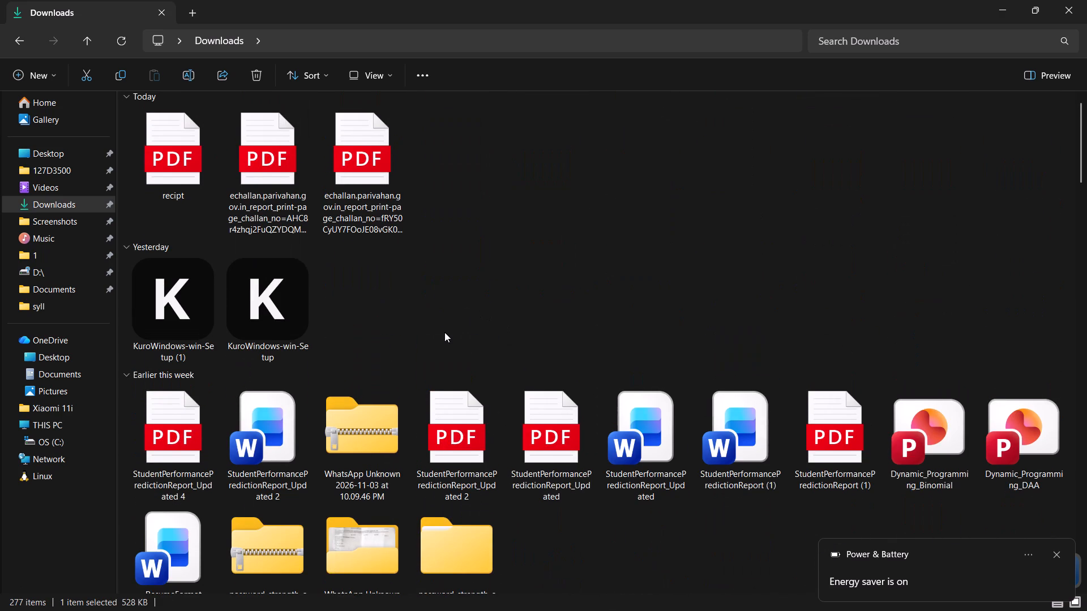
scroll(444, 332, "up", 1)
scroll(444, 332, "down", 5)
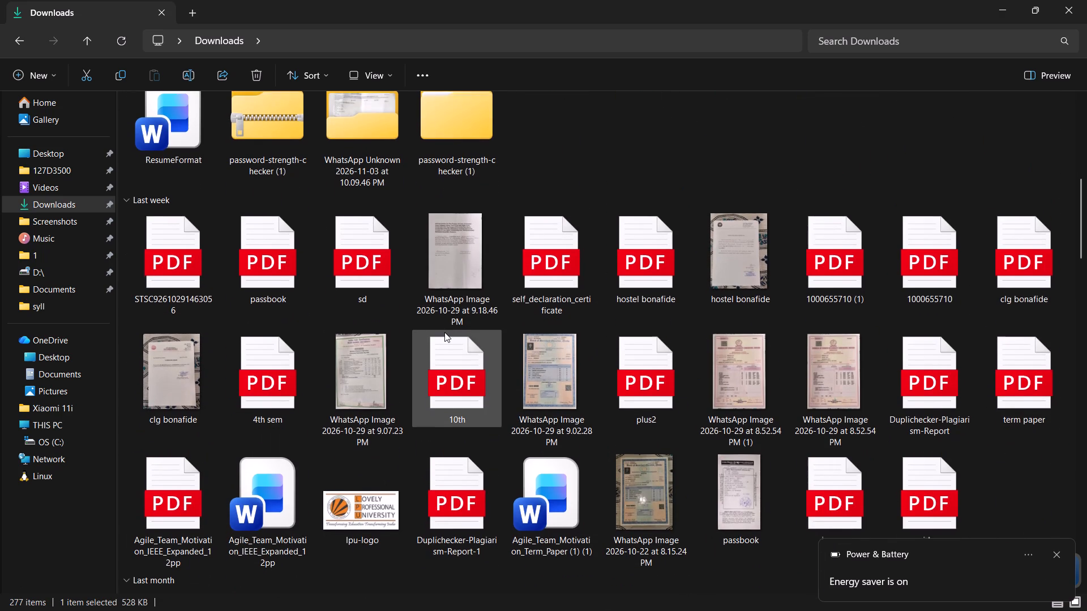
scroll(444, 332, "down", 2)
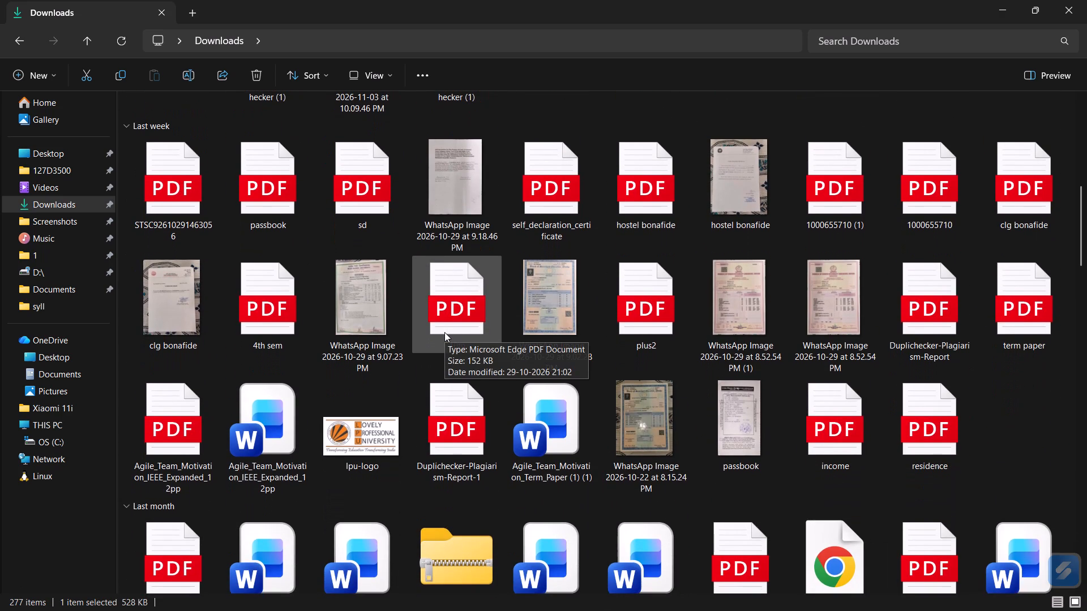
scroll(444, 332, "down", 3)
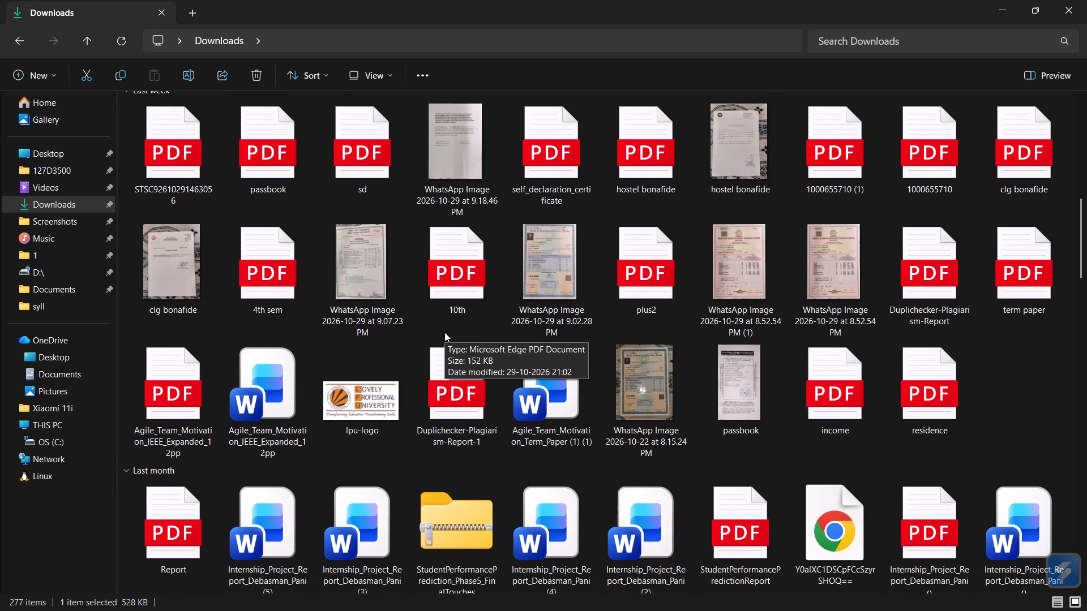
scroll(444, 332, "down", 3)
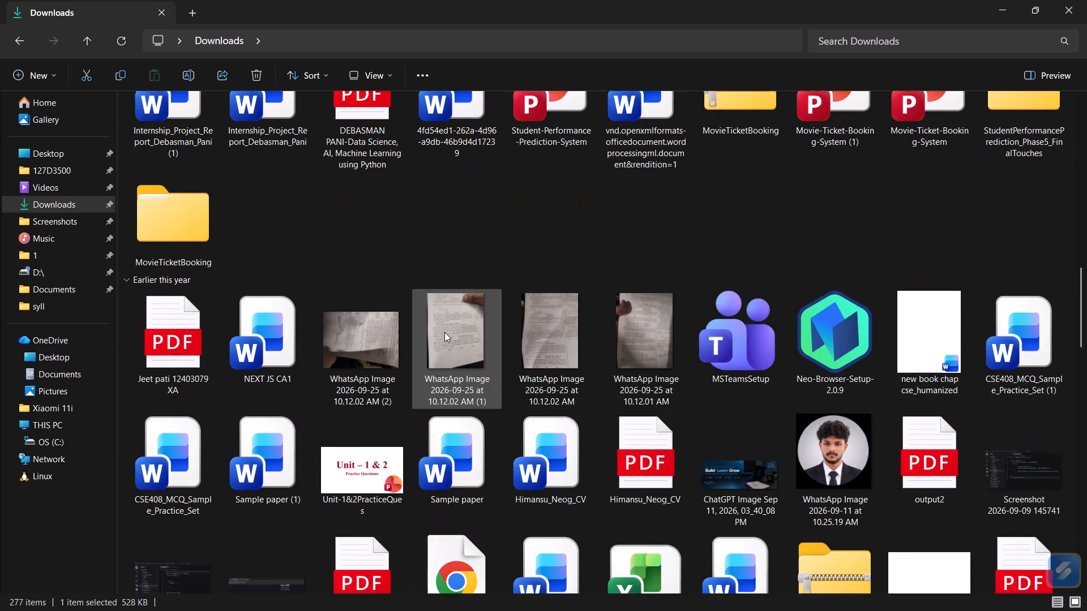
scroll(444, 332, "down", 3)
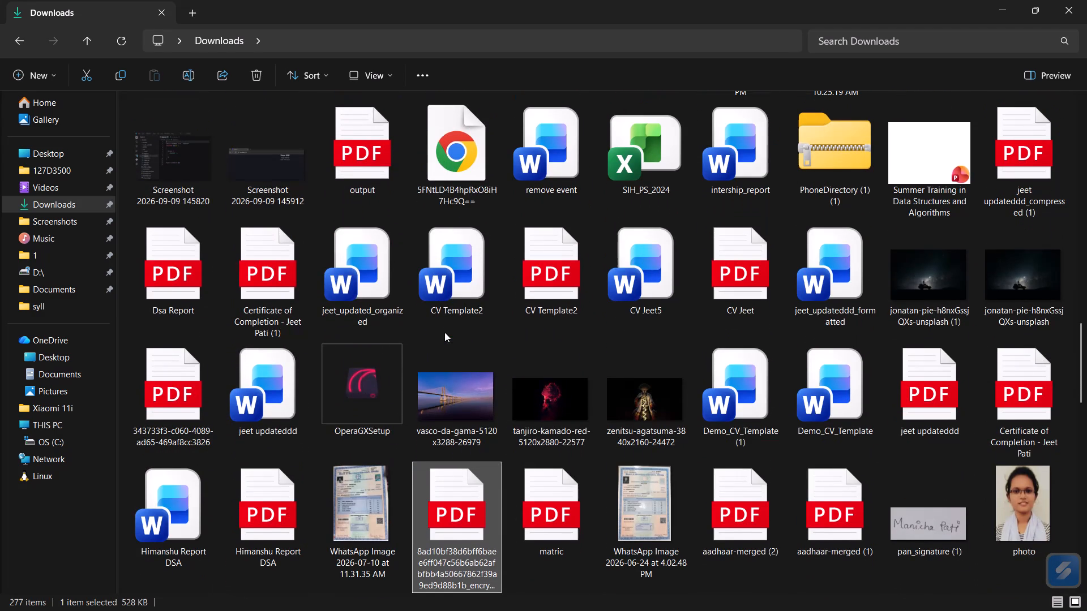
double_click(724, 248)
Check the CV PDF from Skill Summary to Education, and close both PDF tabs and the Downloads window.
scroll(724, 248, "down", 1)
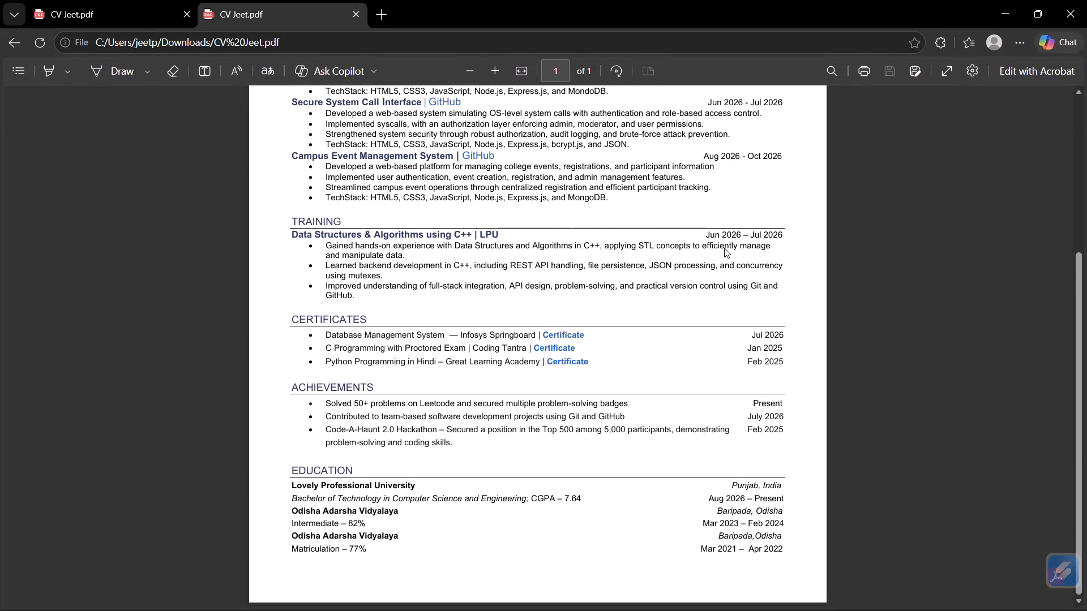
scroll(724, 248, "up", 1)
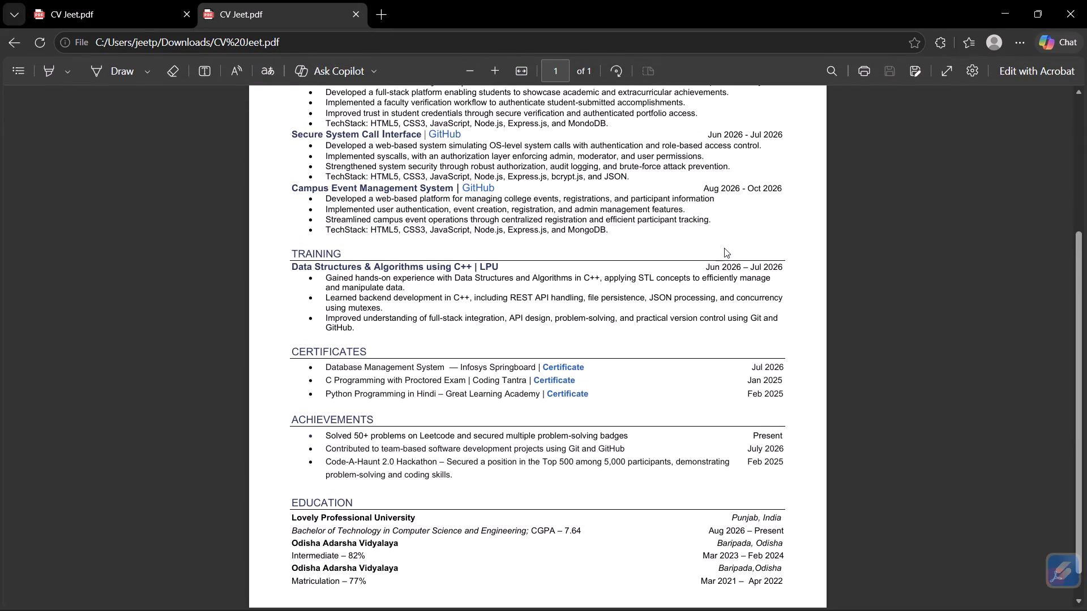
scroll(724, 248, "up", 3)
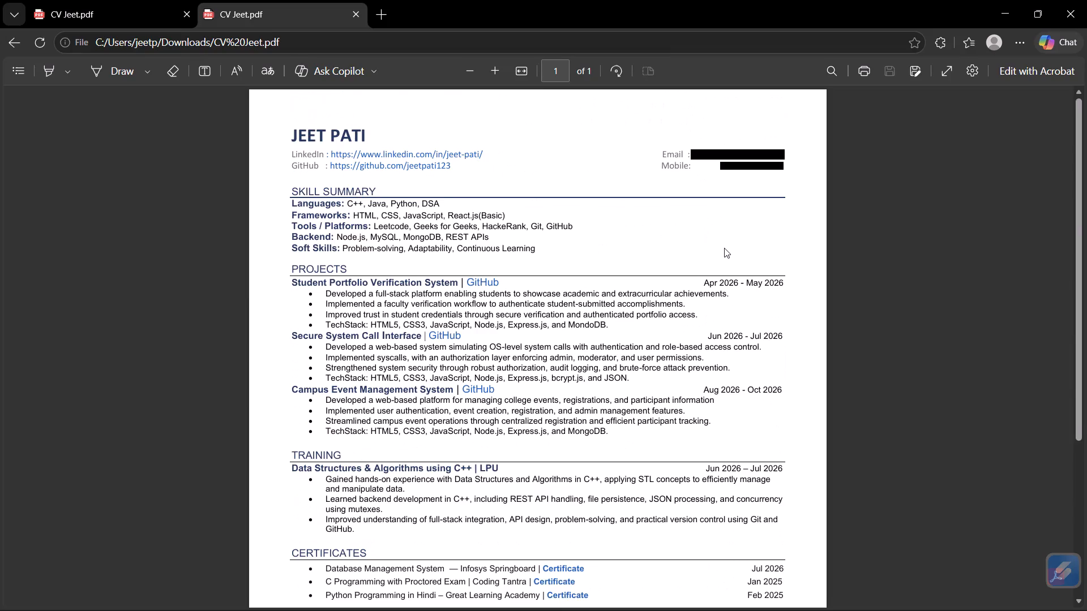
scroll(724, 248, "down", 2)
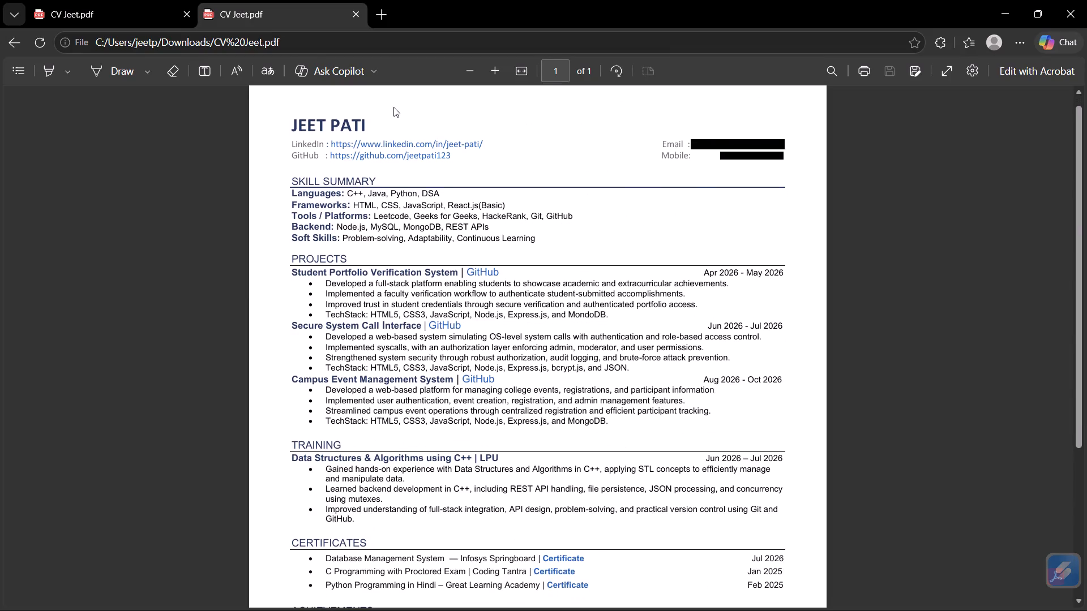
left_click(365, 16)
left_click(354, 11)
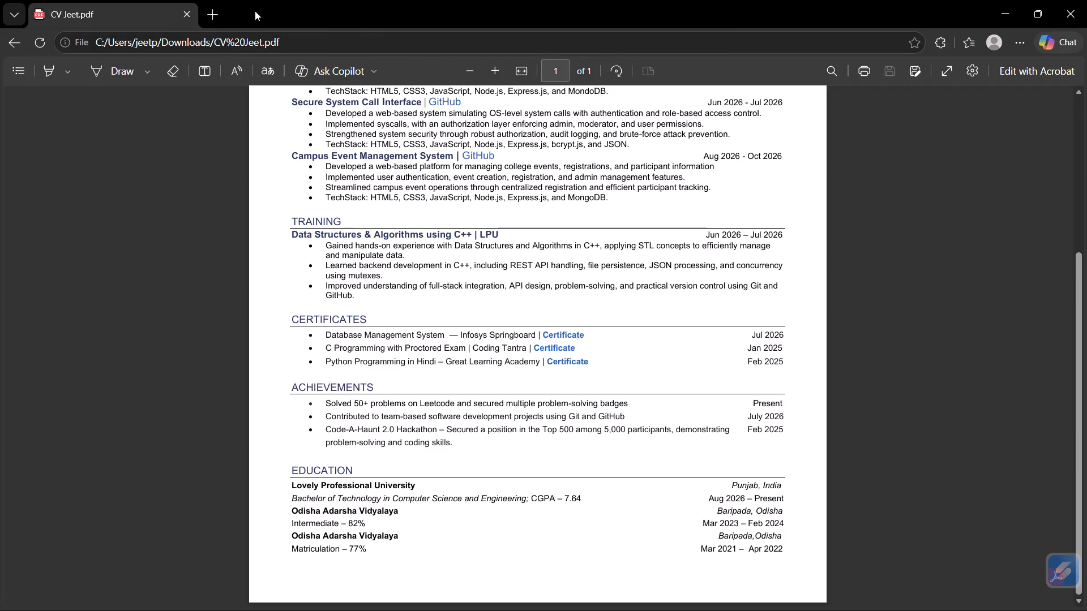
left_click(183, 14)
left_click(1066, 9)
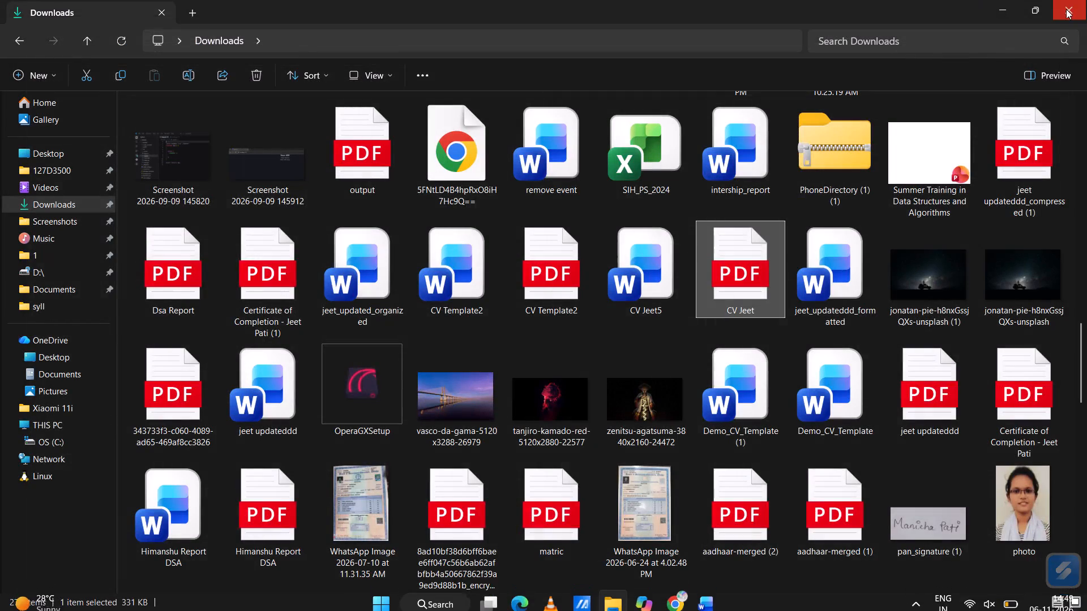
Look over the whole CV in Word once more, from the name header to the Education section.
scroll(640, 504, "down", 1)
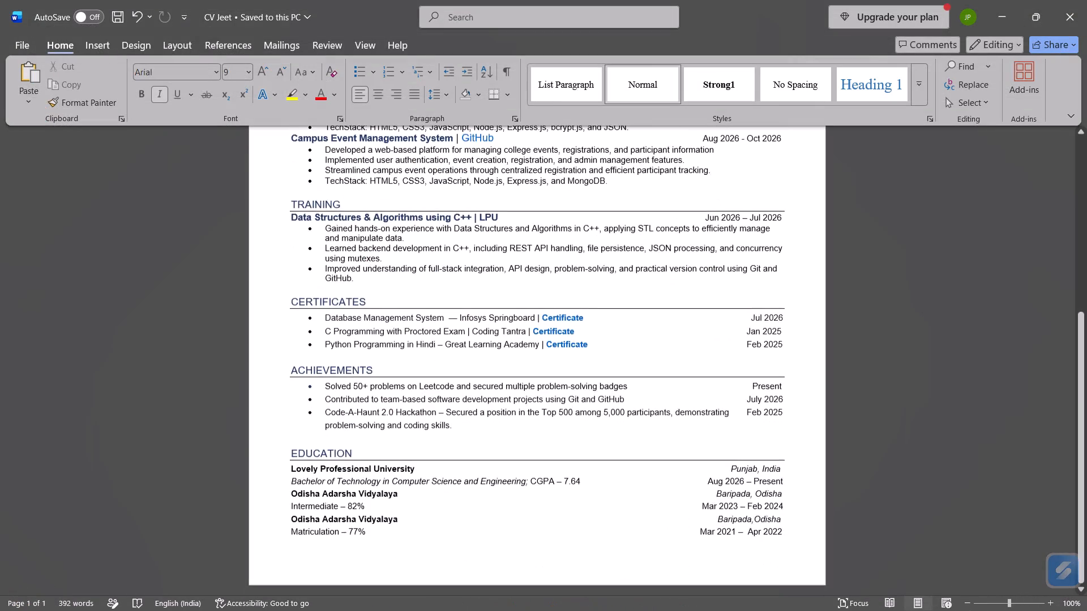
scroll(640, 504, "down", 1)
scroll(640, 504, "up", 1)
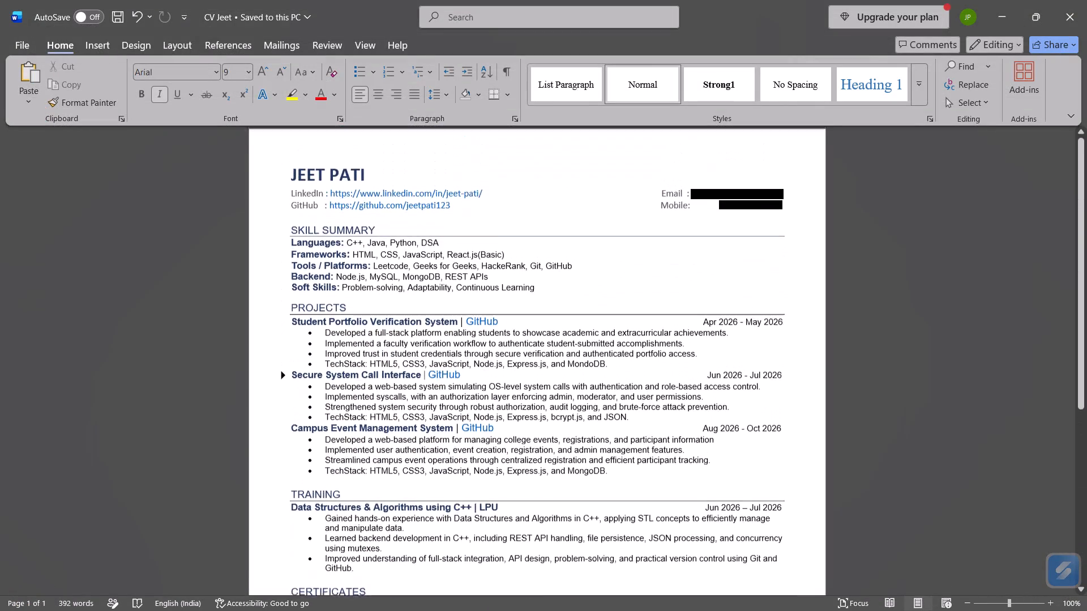
scroll(640, 504, "up", 1)
scroll(640, 504, "down", 1)
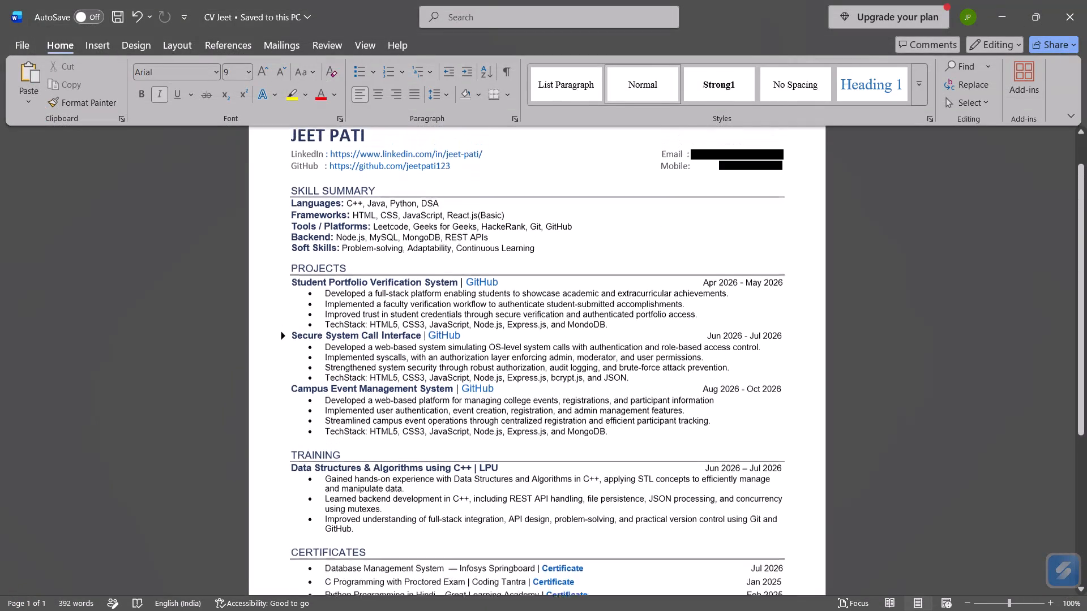
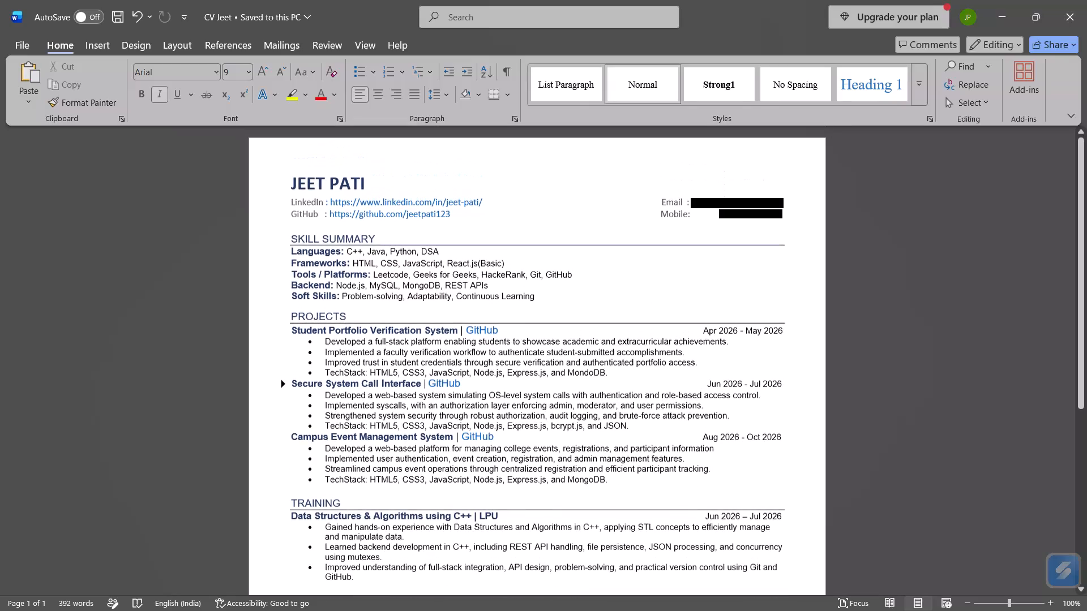
Review the CV in Word down to the Education section, checking the certificate links in the Certificates section.
scroll(640, 504, "down", 2)
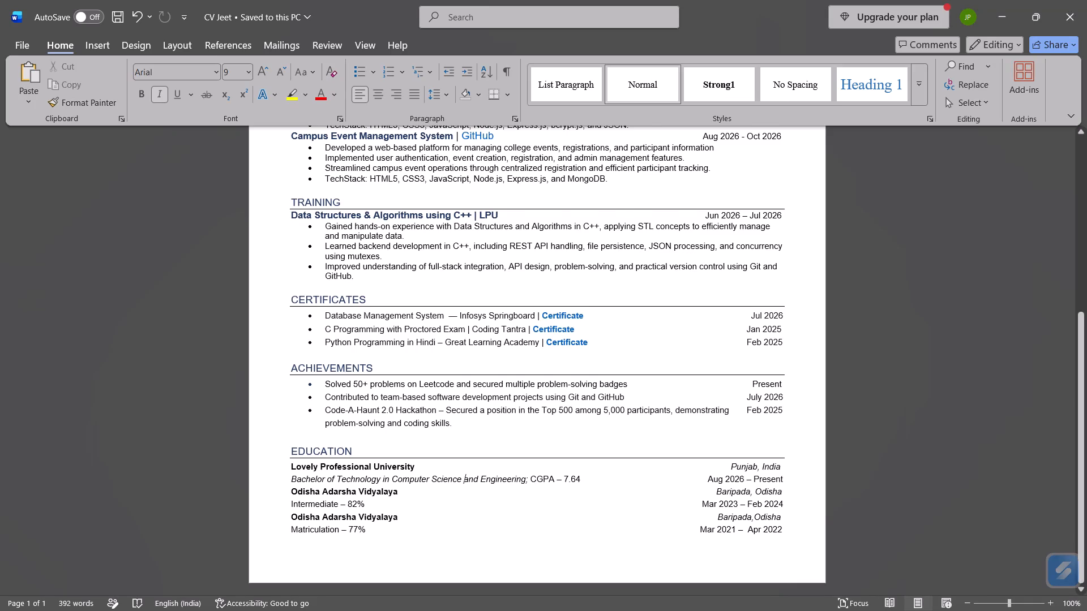
scroll(639, 505, "up", 1)
left_click(639, 505)
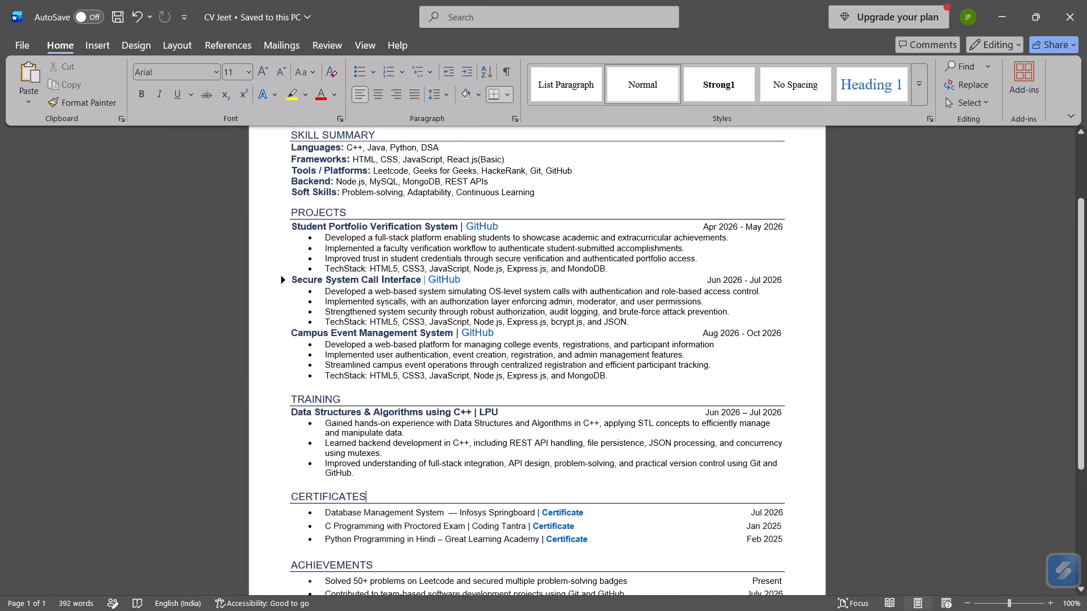
left_click(639, 505)
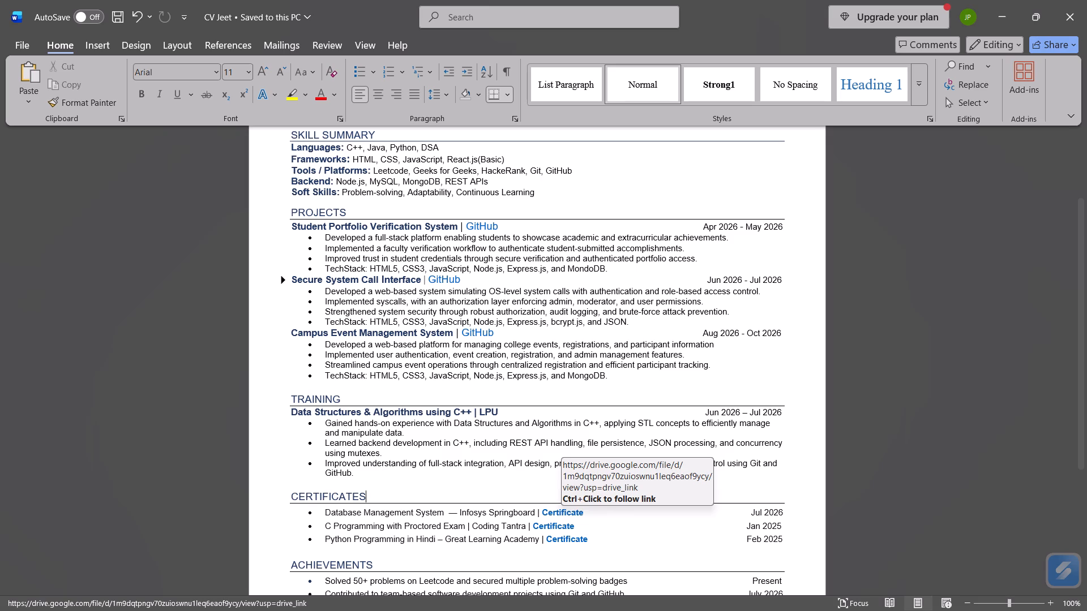
left_click(566, 511)
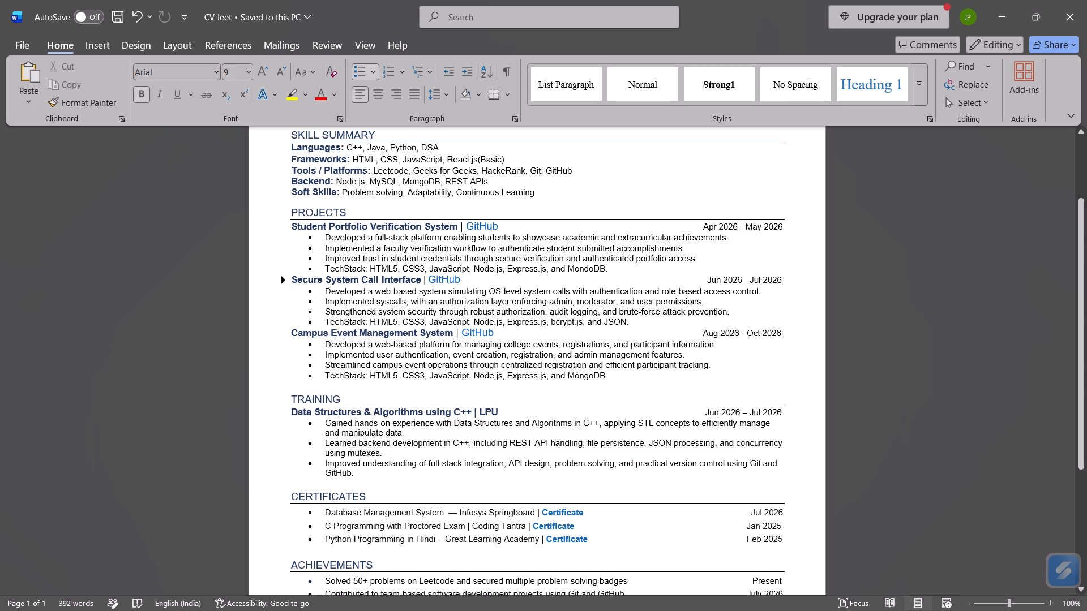
left_click_drag(587, 515, 562, 510)
left_click_drag(562, 510, 554, 508)
left_click(573, 521)
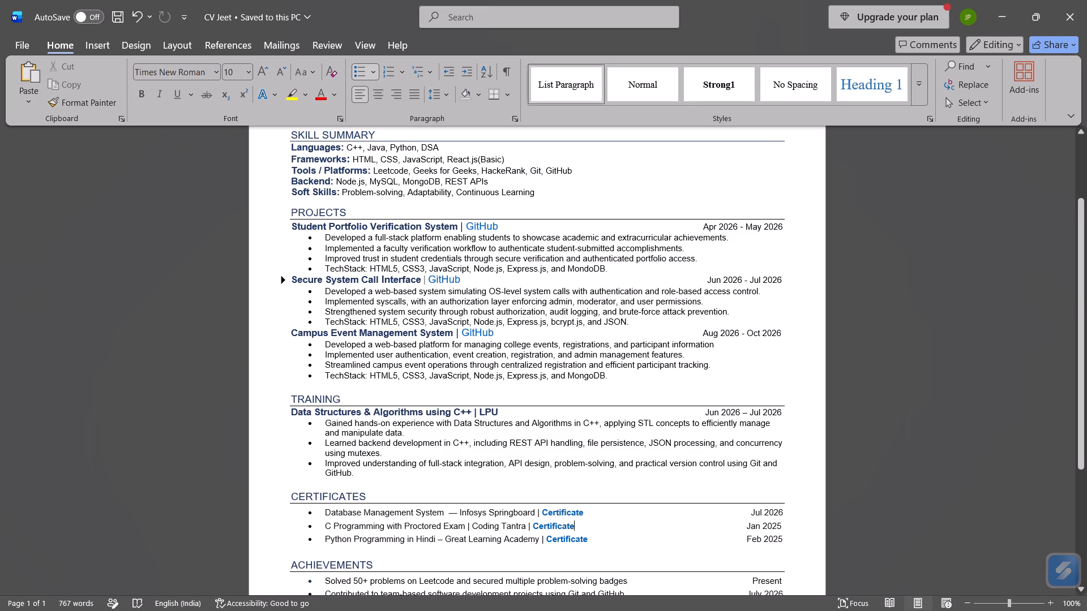
scroll(573, 521, "down", 2)
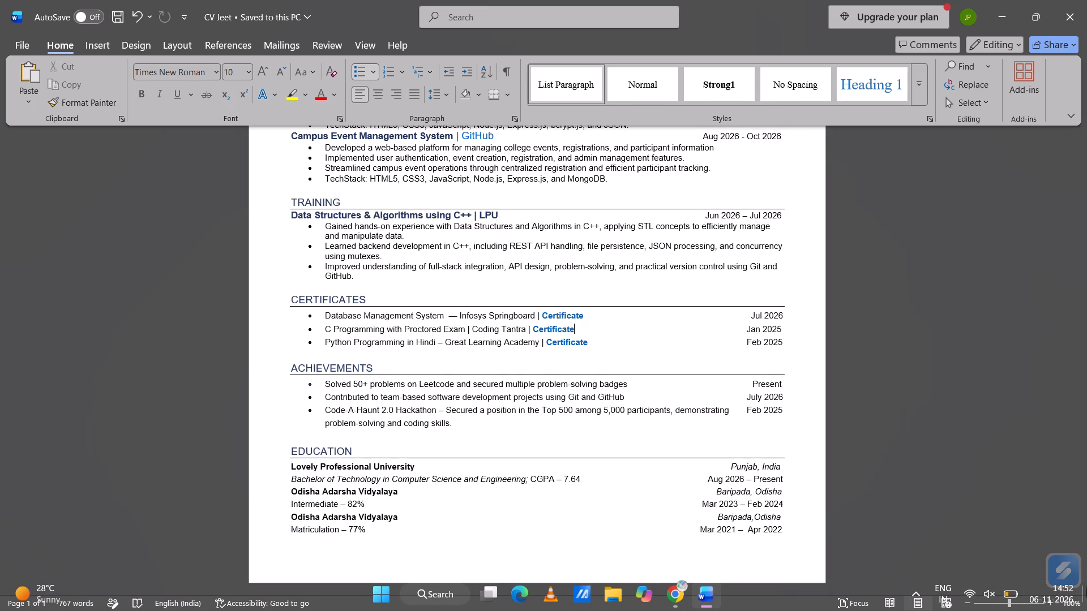
Raise the screen brightness slightly, to about 29, in the system quick settings.
left_click(979, 603)
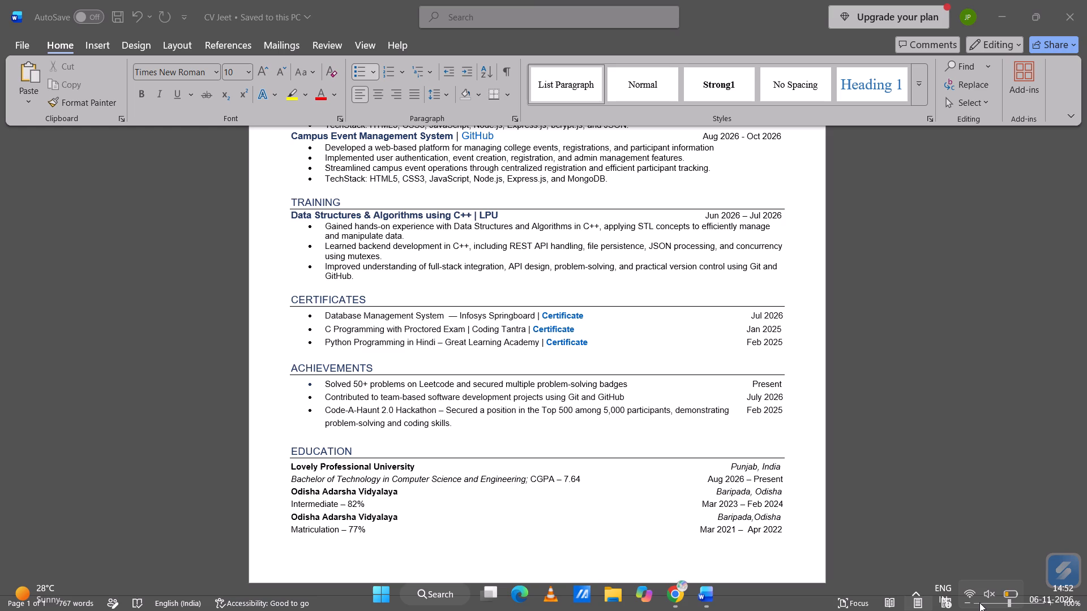
left_click(979, 603)
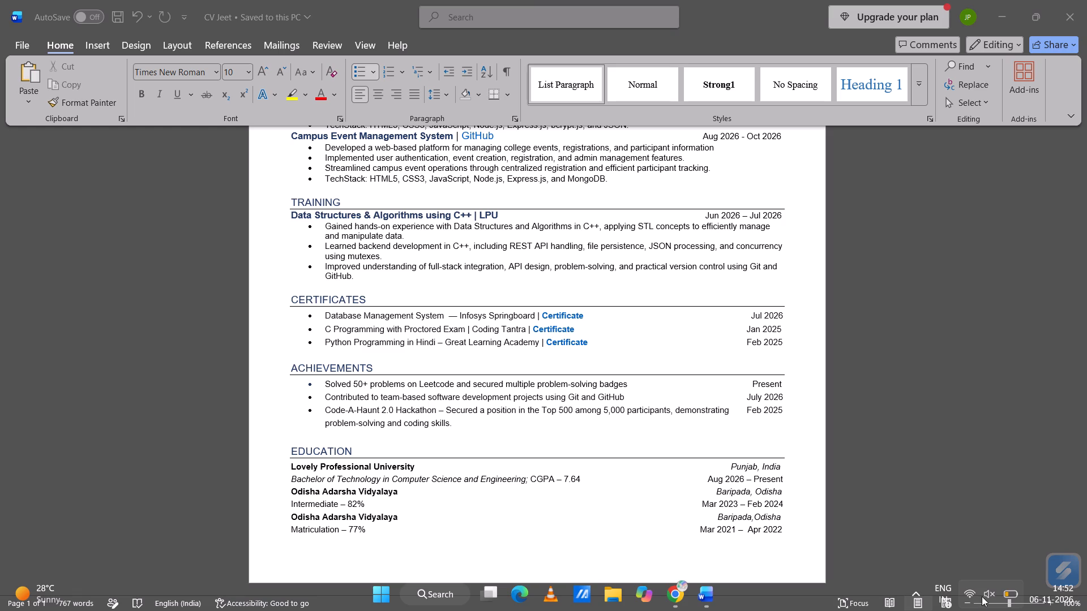
left_click(982, 609)
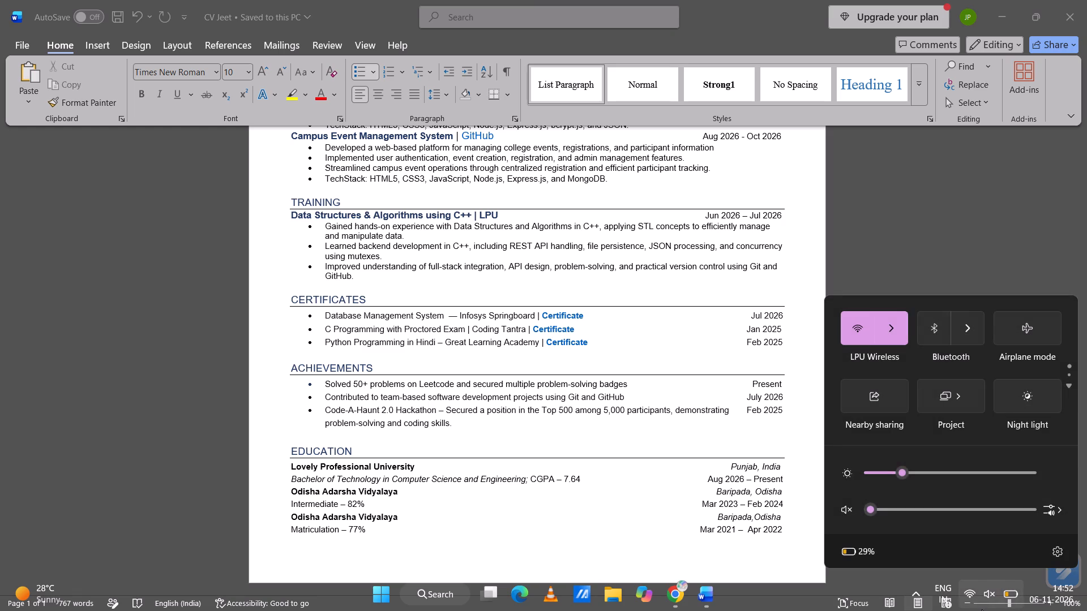
left_click(917, 465)
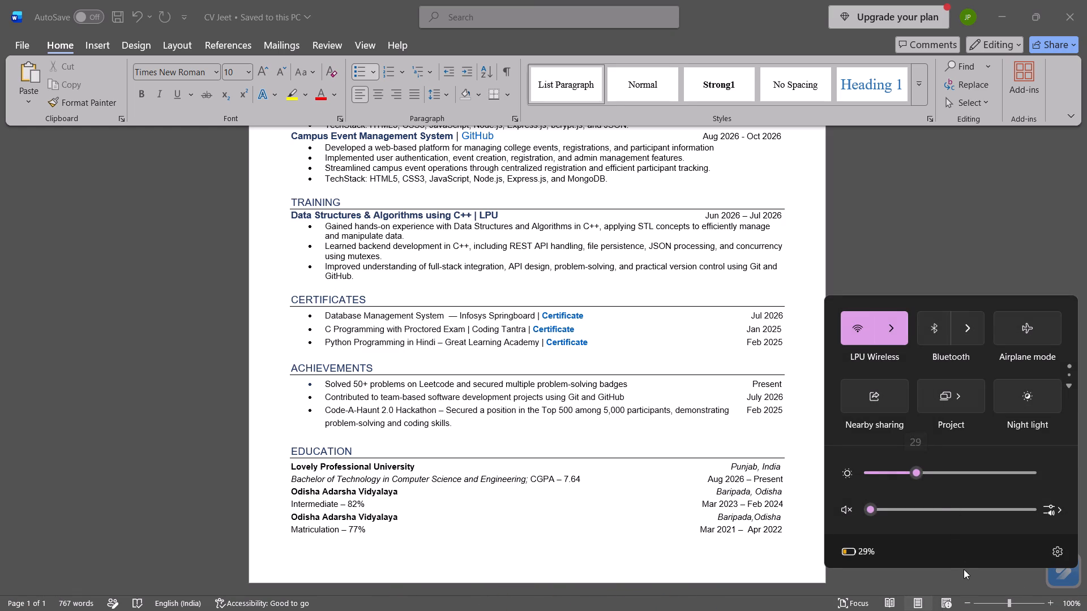
left_click(909, 472)
left_click_drag(909, 472, 914, 473)
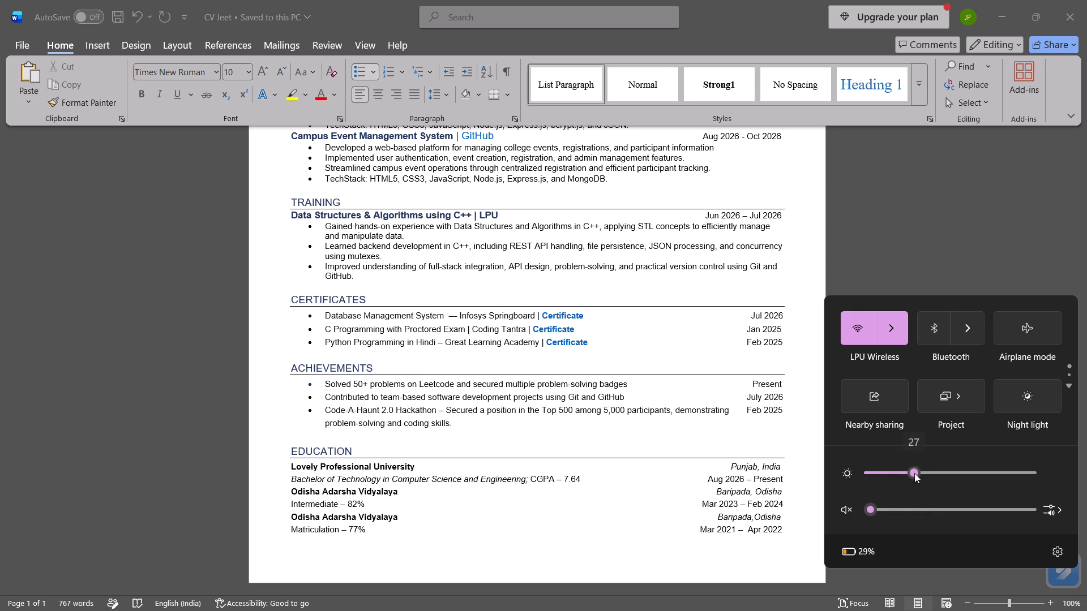
left_click(917, 473)
left_click(994, 600)
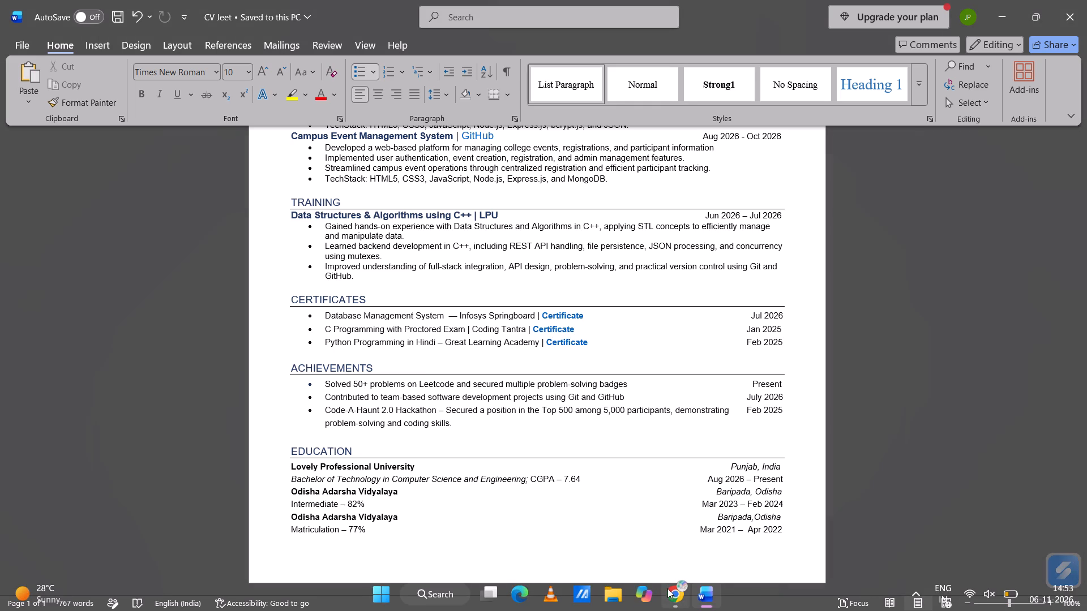
Switch to the Chrome window showing the 24Online Client page.
left_click(687, 509)
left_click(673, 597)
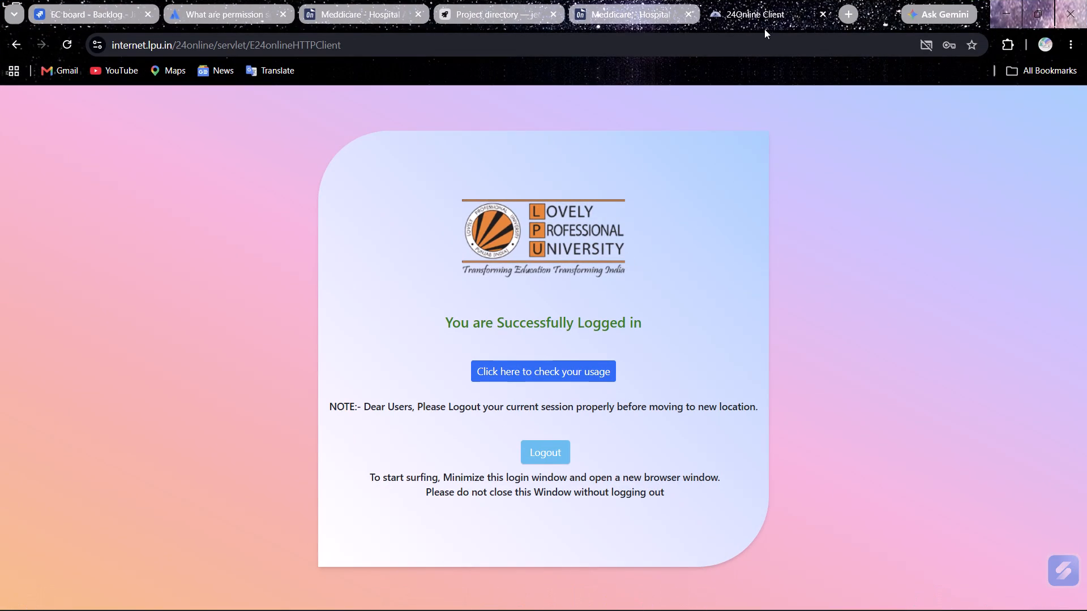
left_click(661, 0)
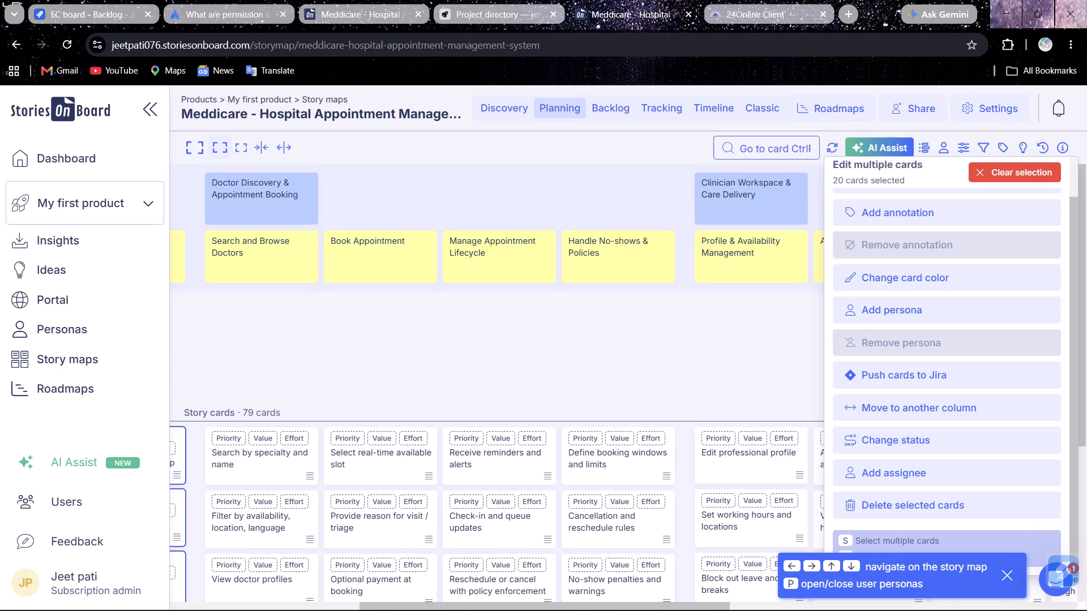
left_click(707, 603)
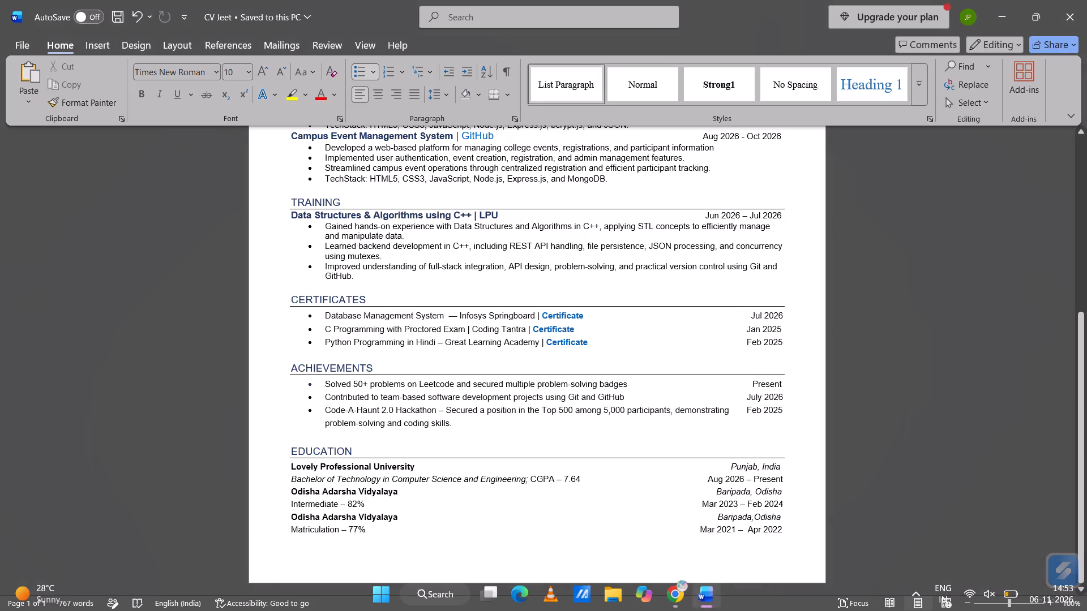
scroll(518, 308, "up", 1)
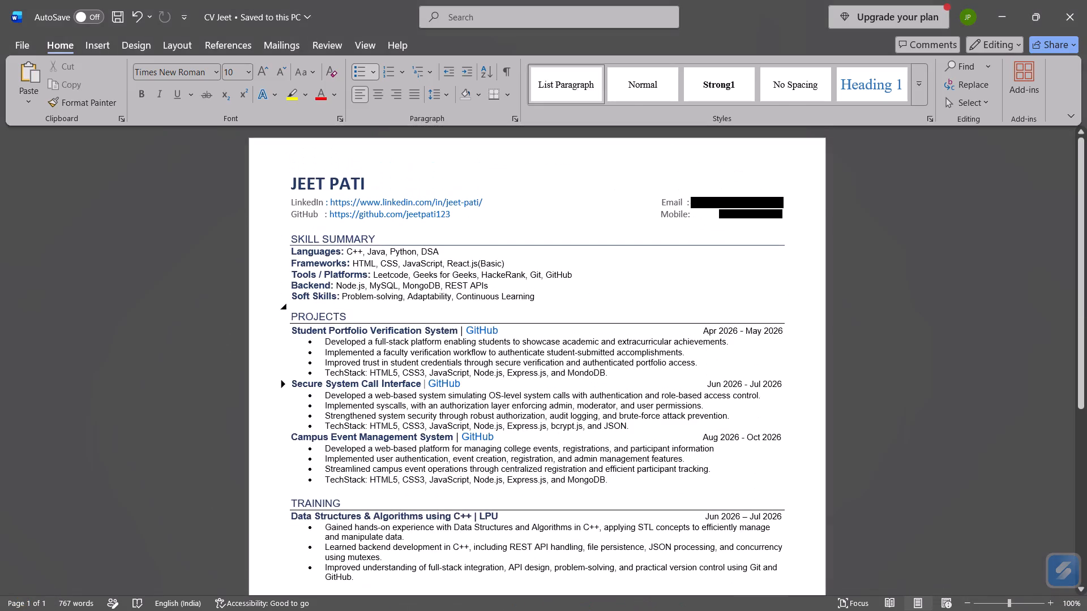
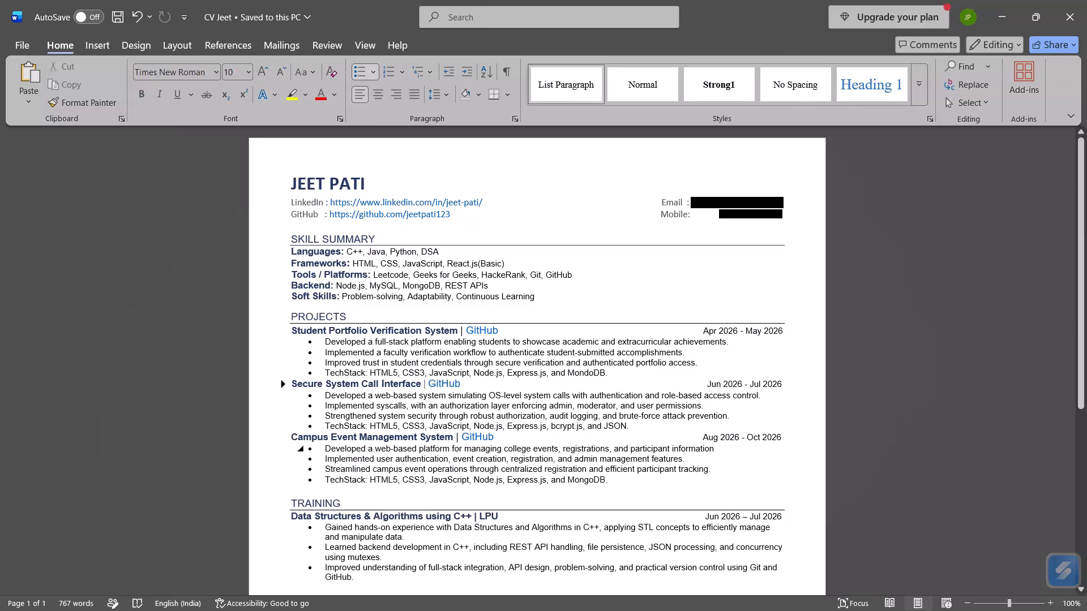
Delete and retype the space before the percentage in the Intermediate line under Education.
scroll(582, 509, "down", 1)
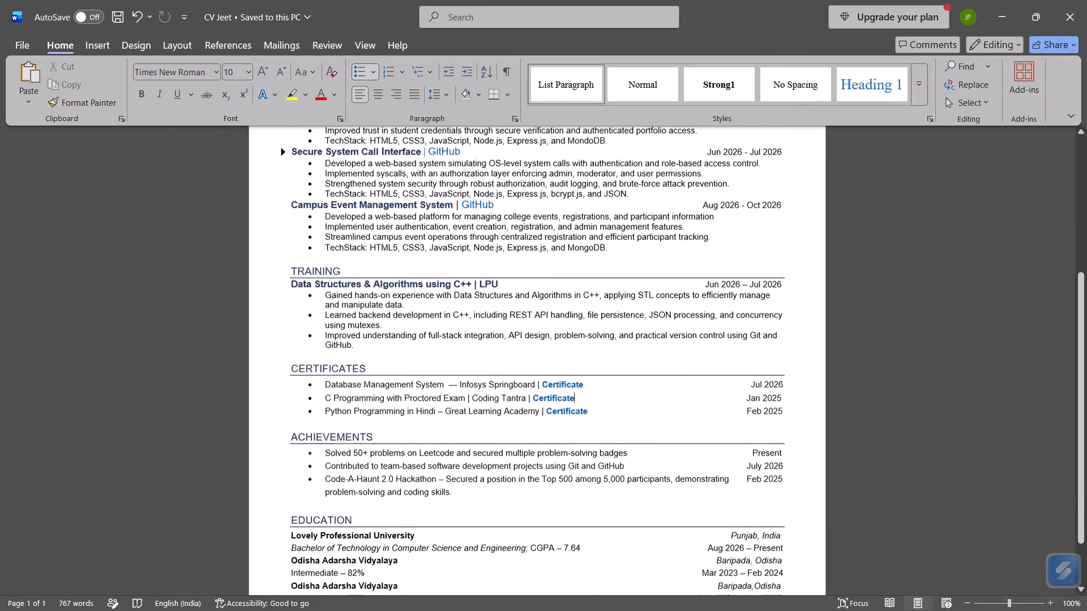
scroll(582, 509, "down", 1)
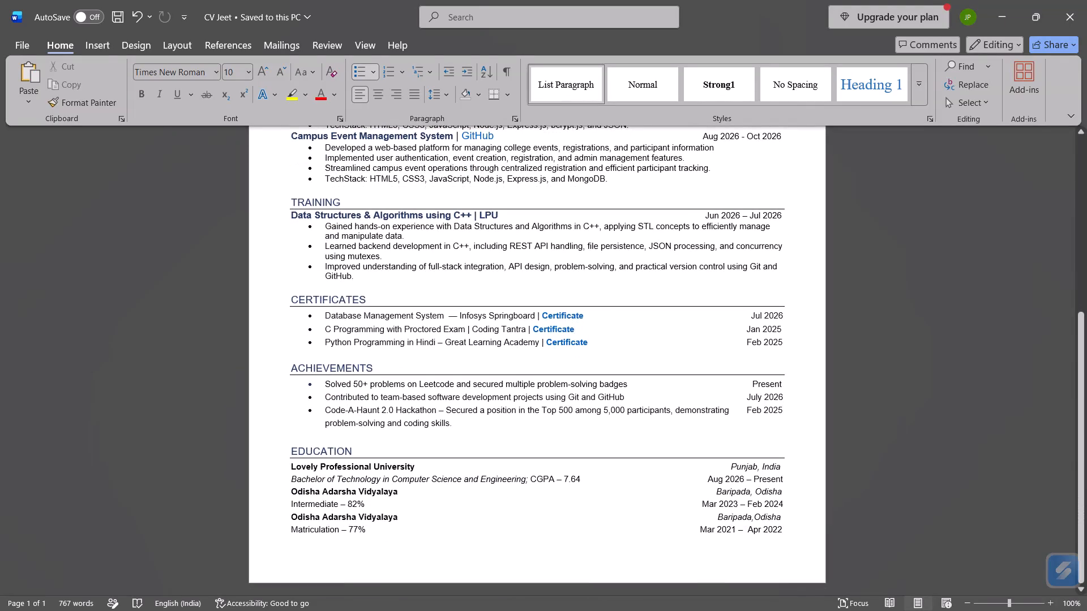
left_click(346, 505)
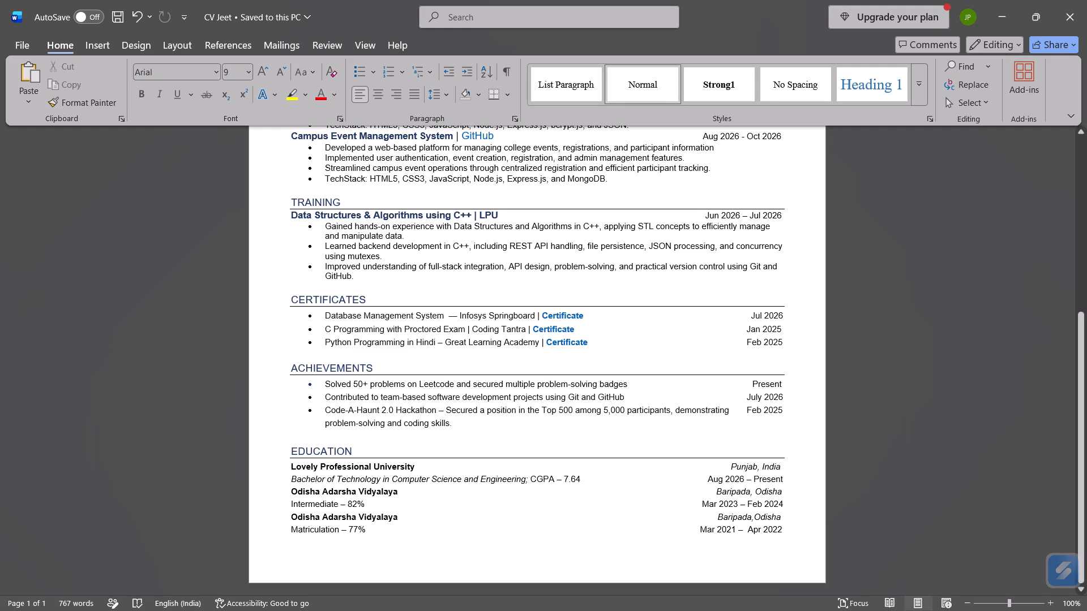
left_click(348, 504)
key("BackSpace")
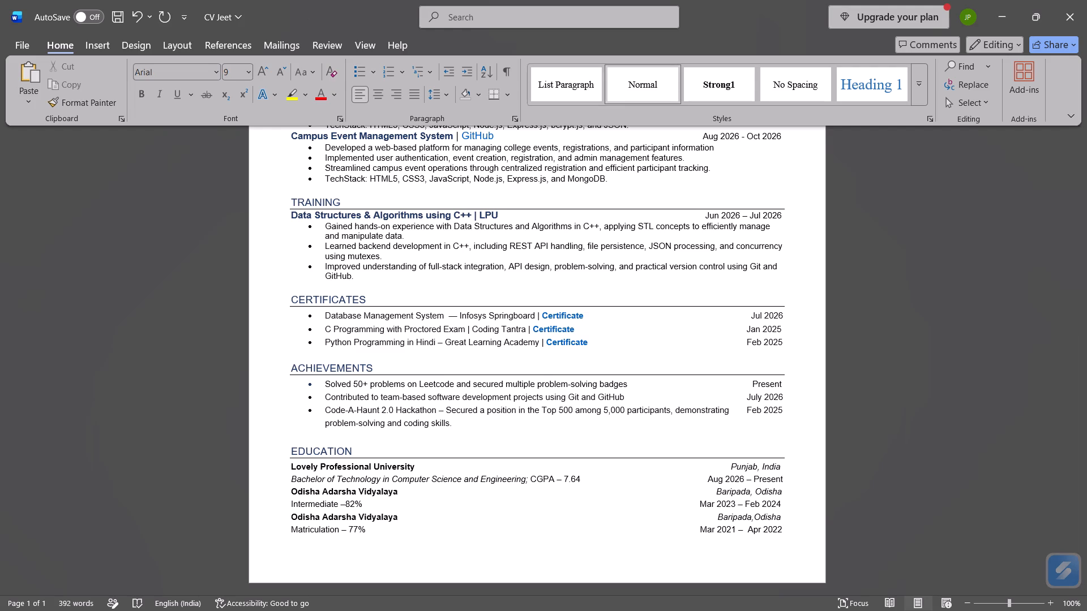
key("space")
Examine the Intermediate line under Education character by character for spelling and spacing around the dash.
key("Left")
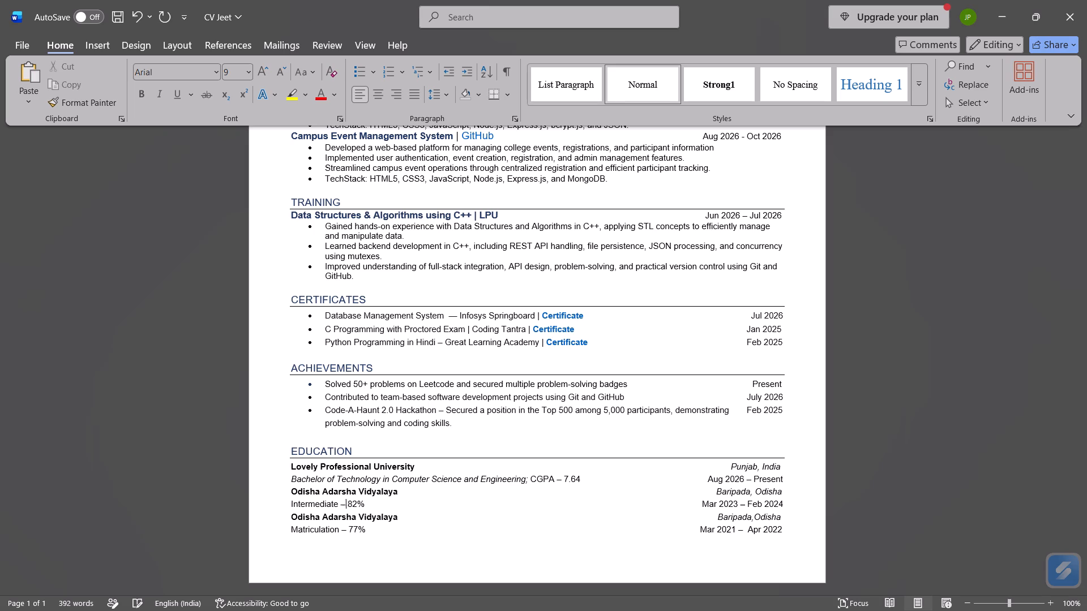
key("Left")
key("Left")
key("Right")
key("Right")
key("Right")
key("Right")
key("Right")
key("Right")
key("Left")
key("Left")
key("Left")
key("Left")
key("Left")
key("Left")
key("Left")
key("Left")
key("Left")
key("Left")
key("Left")
key("Left")
key("Left")
key("Left")
key("Left")
key("Left")
key("Left")
key("Right")
key("Right")
key("Right")
key("Right")
key("Right")
key("Right")
key("Right")
key("Right")
key("Right")
key("Right")
key("Right")
key("Right")
key("Right")
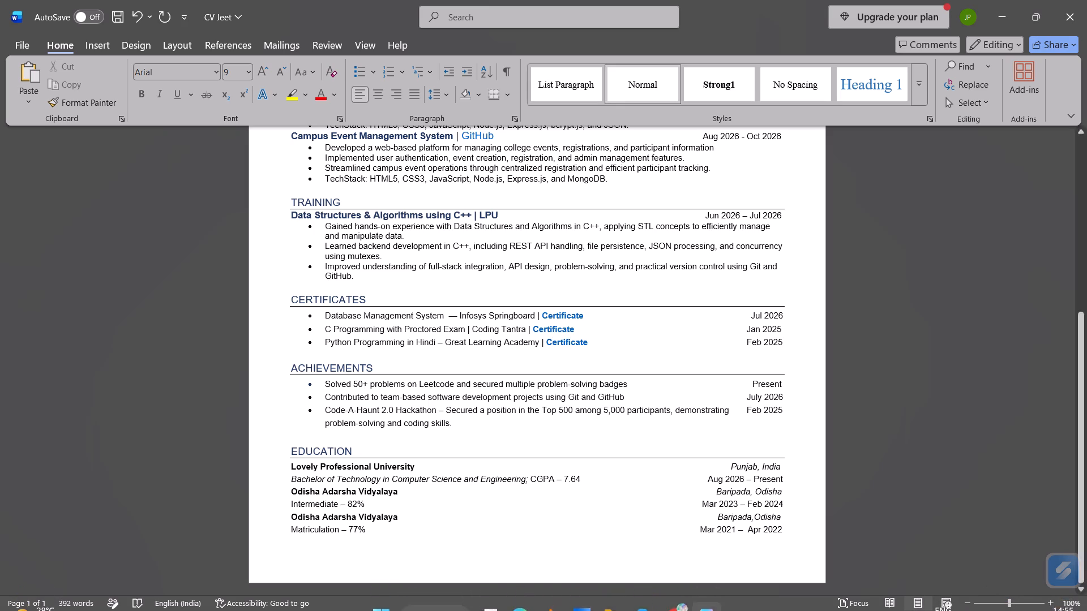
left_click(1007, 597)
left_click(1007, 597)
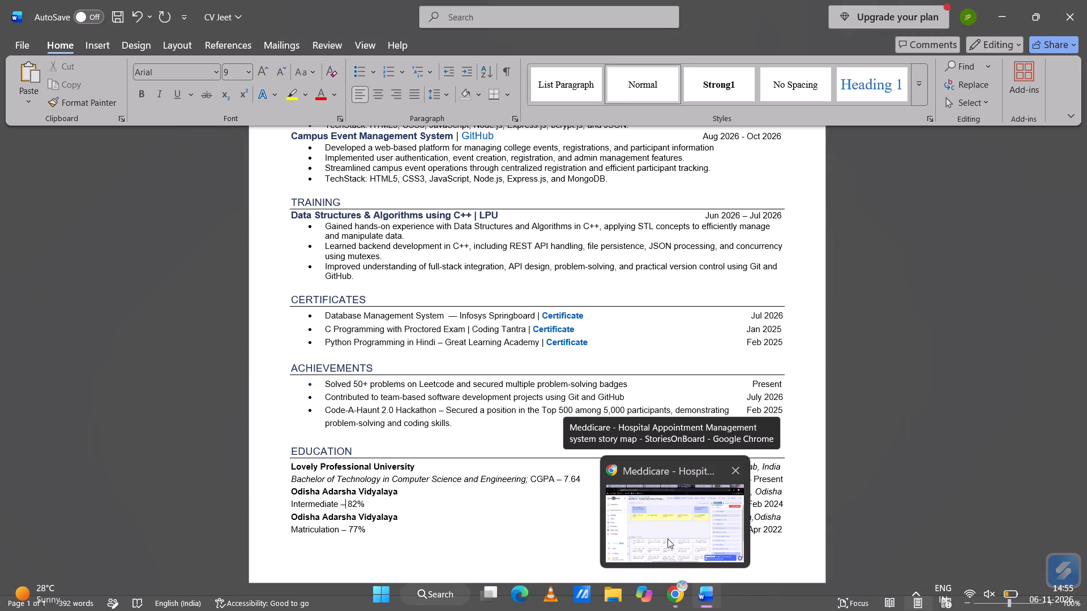
Remove the trailing whitespace after "problem-solving and coding skills" in the Code-A-Haunt 2.0 Hackathon achievement, leaving a full stop at the end.
left_click(481, 408)
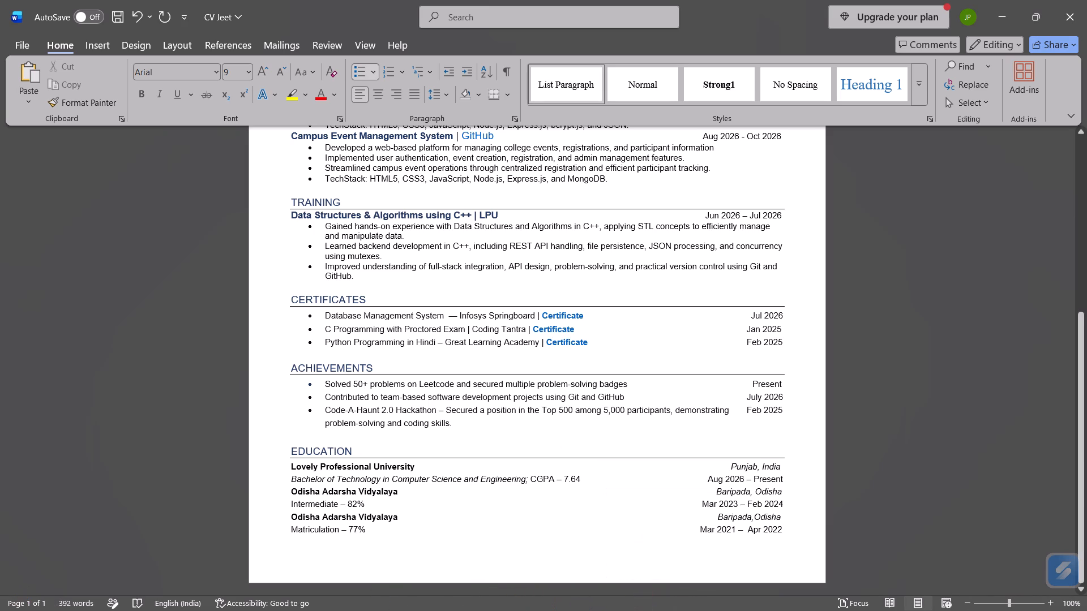
left_click(472, 421)
key("BackSpace")
key("BackSpace")
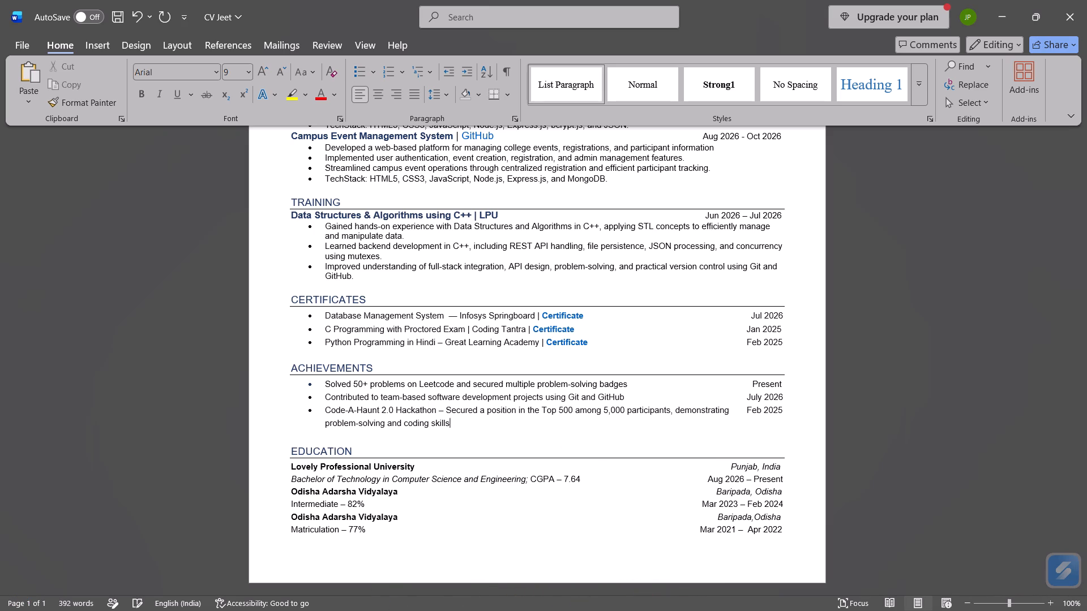
key("period")
Examine the spacing and alignment of the LinkedIn, GitHub, email and mobile lines in the CV header.
scroll(460, 423, "up", 1)
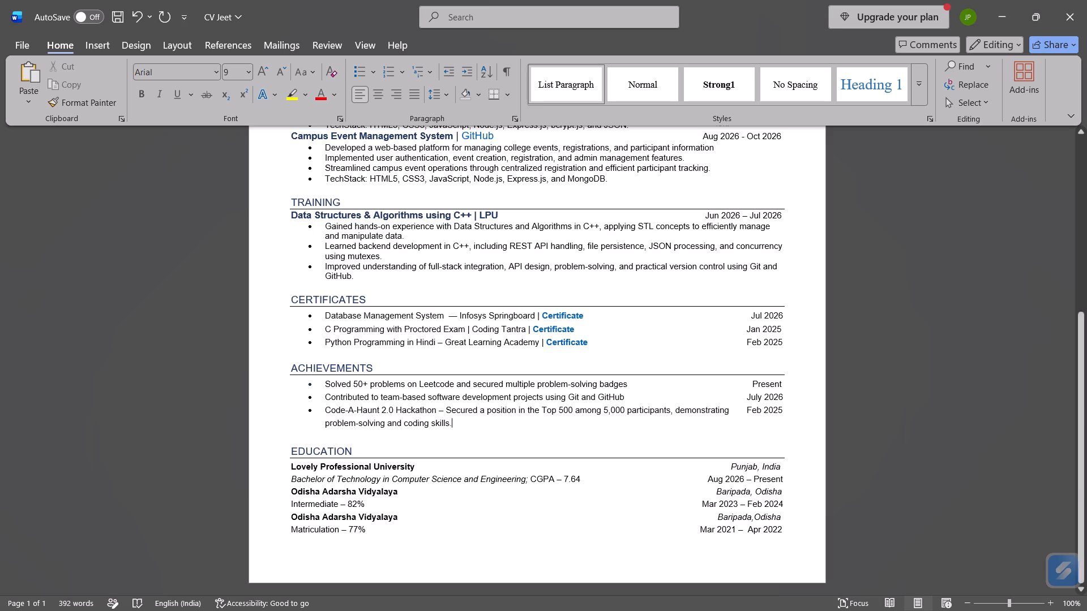
scroll(460, 423, "up", 1)
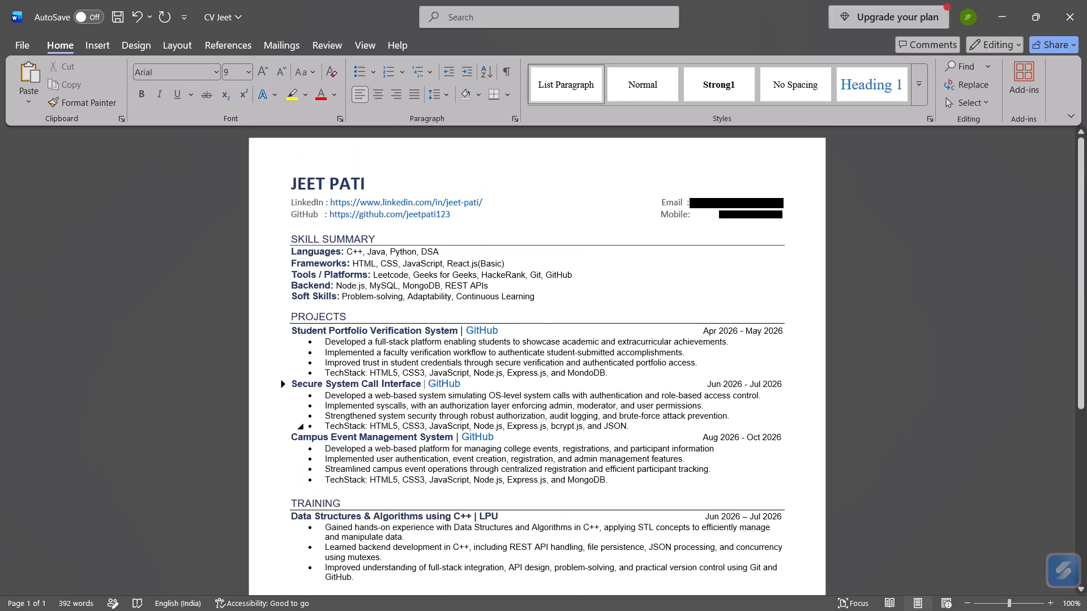
left_click(469, 217)
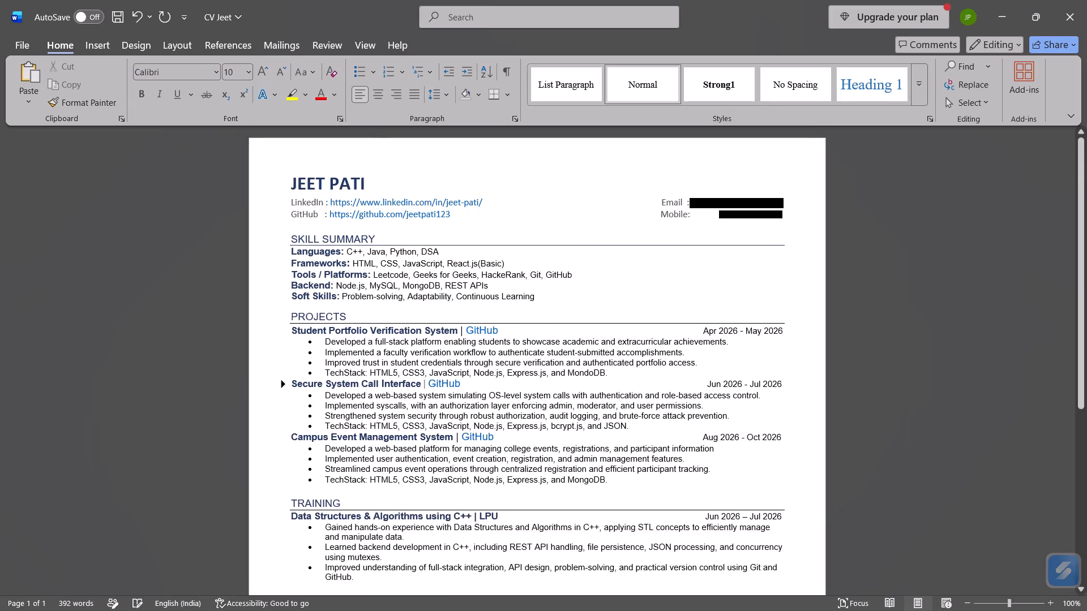
left_click(451, 210)
left_click(473, 208)
left_click(541, 199)
left_click(541, 199)
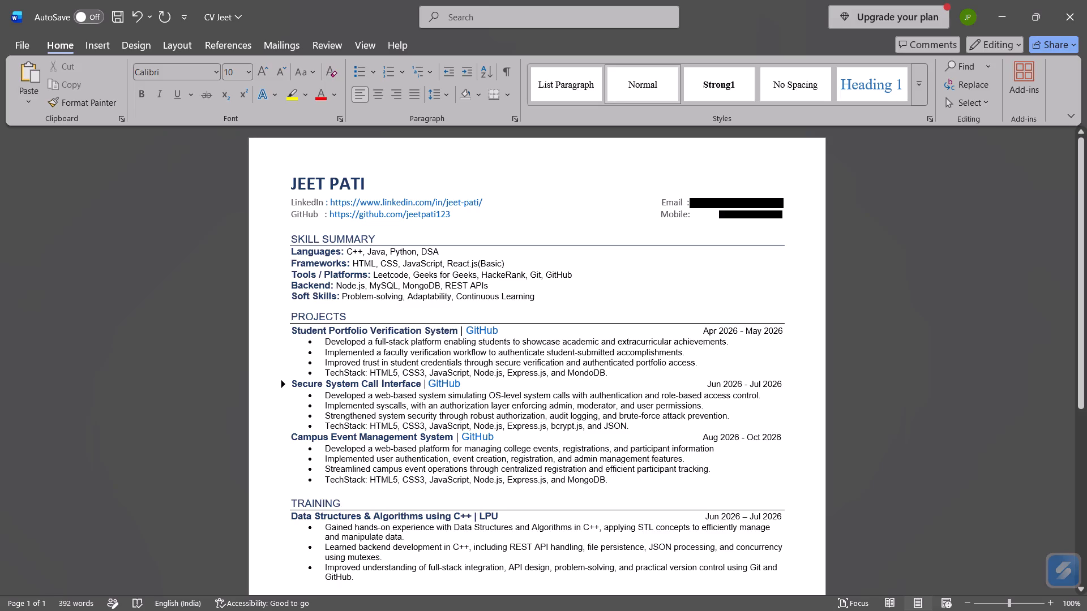
left_click(636, 231)
left_click(645, 221)
left_click(723, 217)
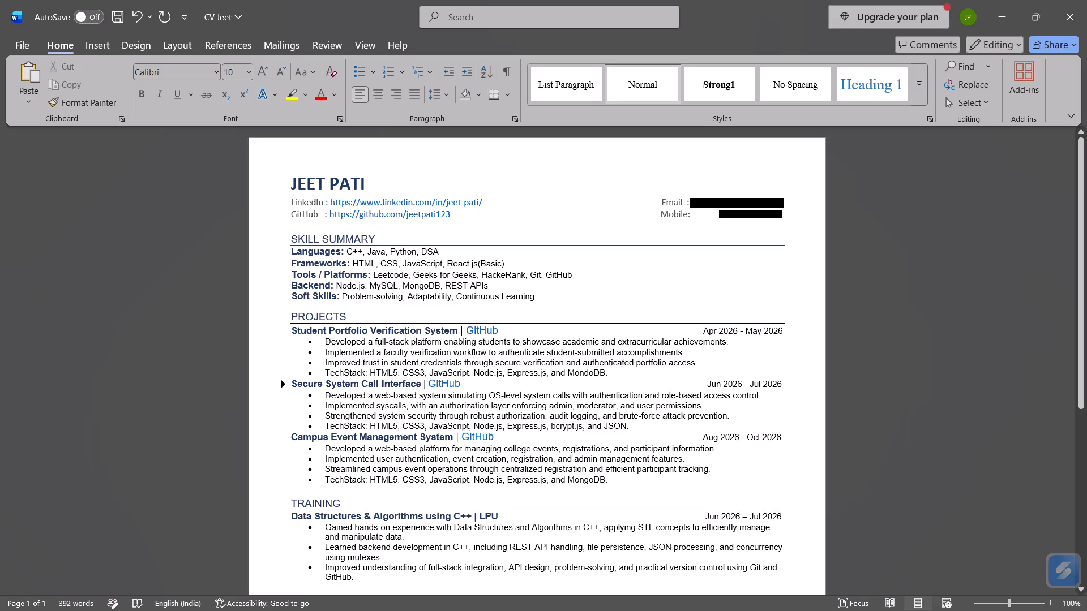
left_click(722, 217)
key("Left")
key("Left")
key("Left")
key("Left")
Change the end month of the Student Portfolio Verification System project to Jun.
left_click(694, 315)
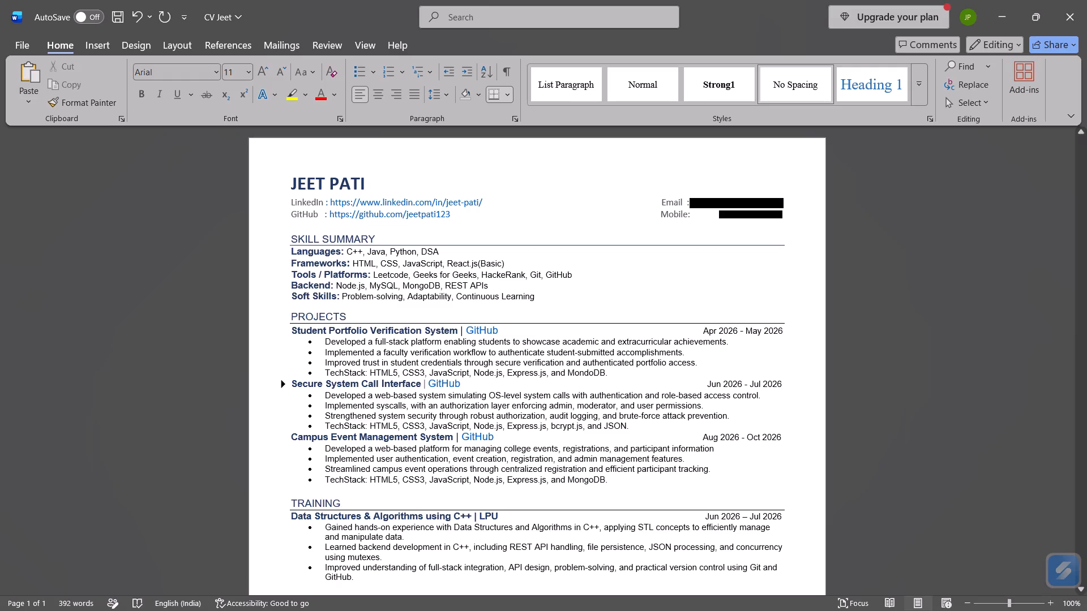
left_click(760, 330)
key("BackSpace")
key("BackSpace")
key("BackSpace")
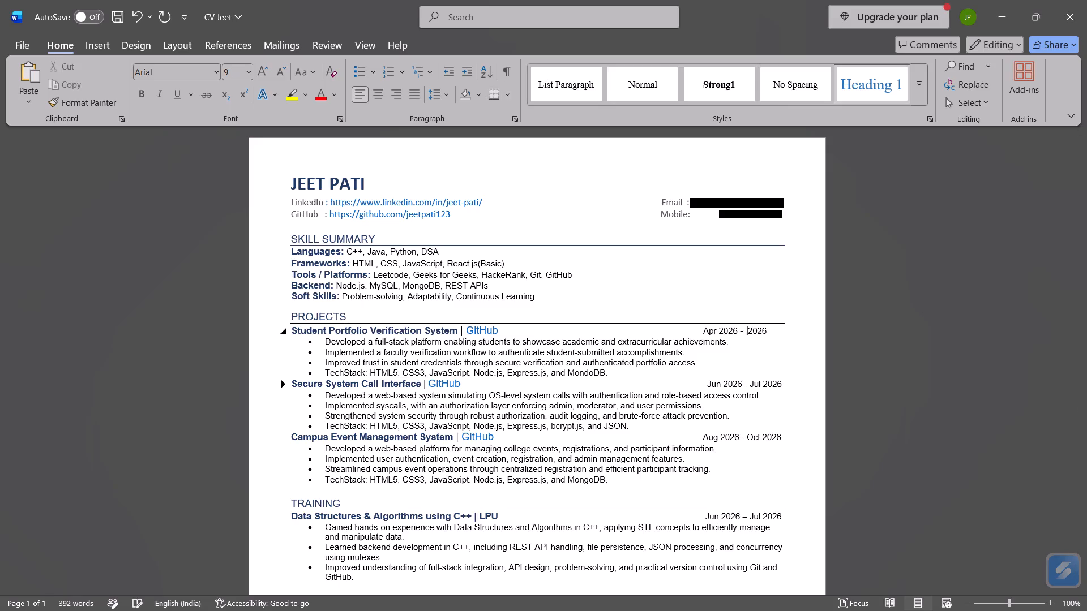
type("Ju")
key("n")
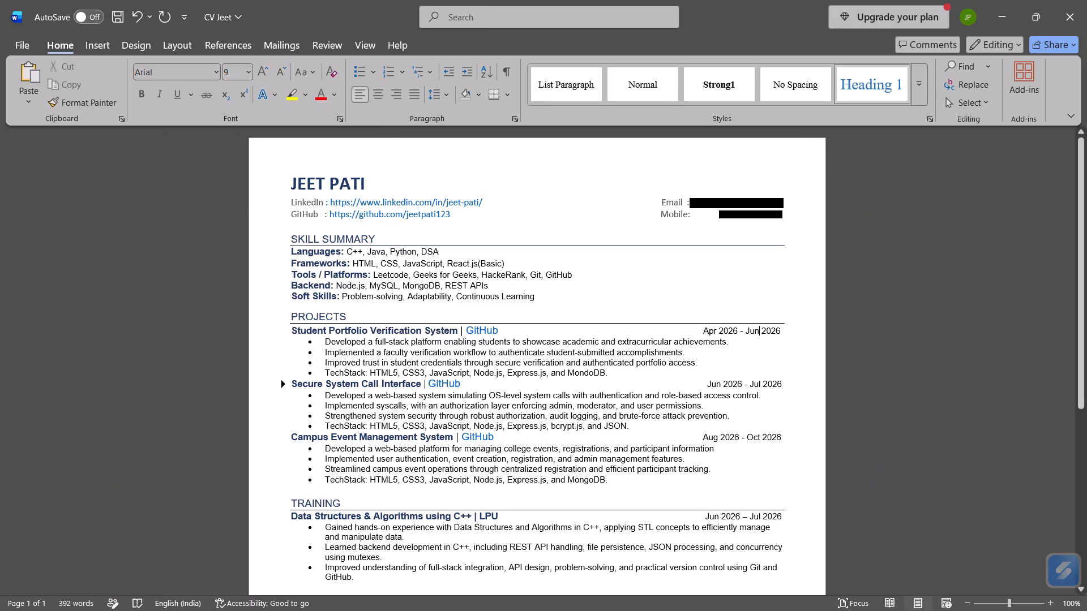
Change the end month of the Secure System Call Interface project to Aug.
left_click(759, 384)
key("Right")
key("BackSpace")
key("BackSpace")
key("BackSpace")
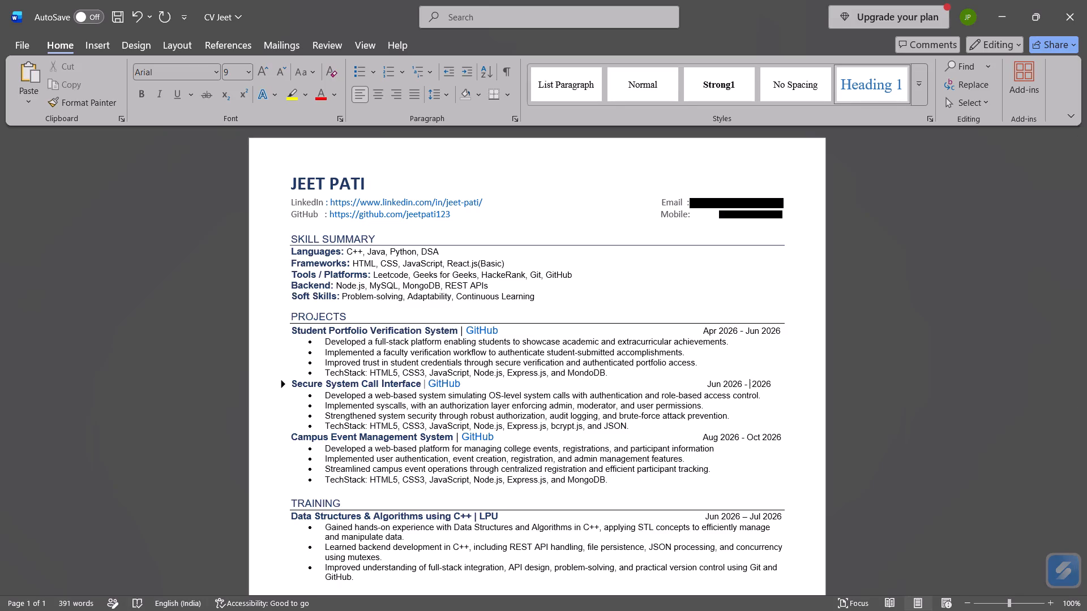
type("Au")
key("g")
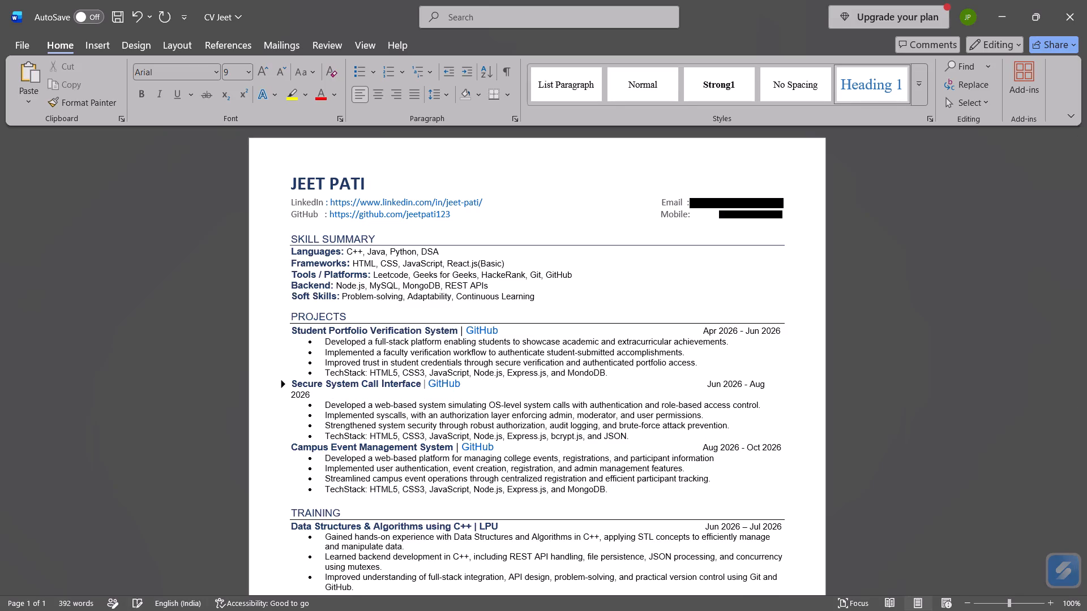
Shorten the gap before the Secure System Call Interface date range by one character to pull the wrapped year back onto its line.
key("Left")
key("Left")
key("Left")
key("Left")
key("Left")
key("Left")
key("Left")
key("Left")
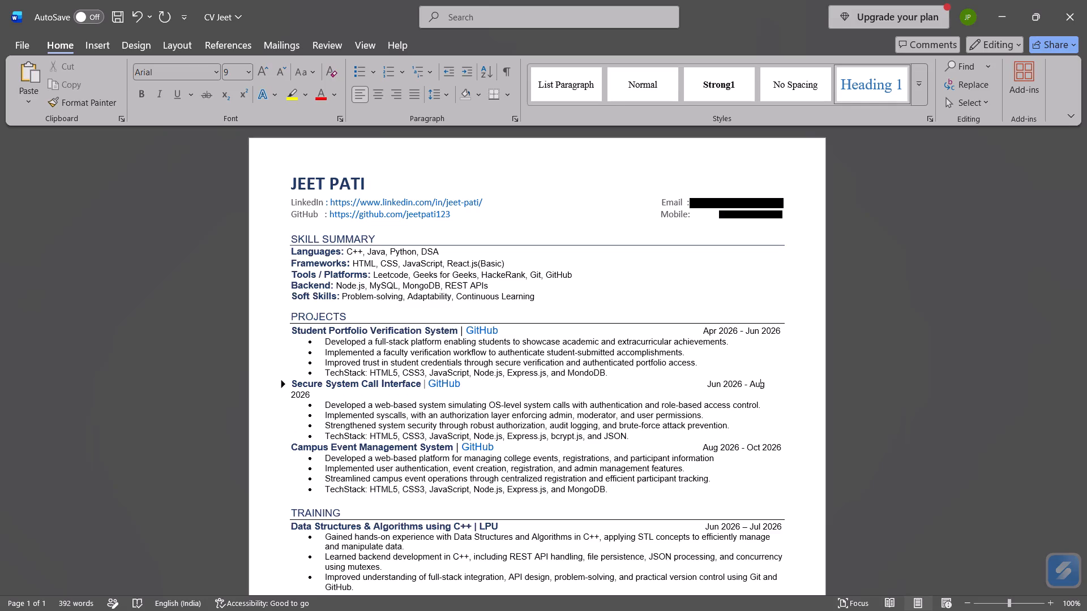
key("Left")
key("Left")
key("Left")
key("Left")
key("Left")
key("Left")
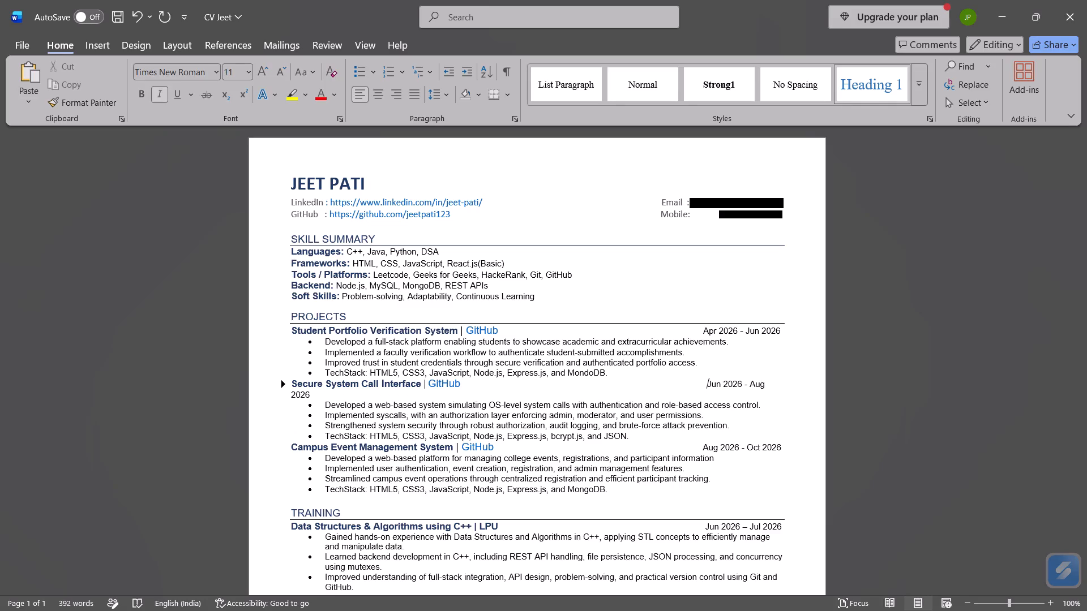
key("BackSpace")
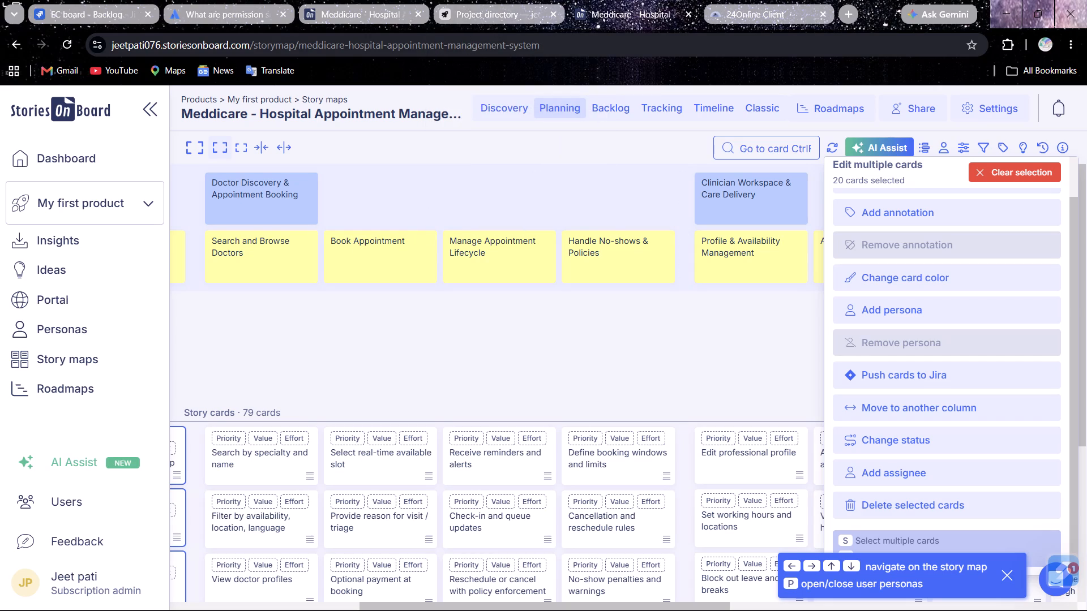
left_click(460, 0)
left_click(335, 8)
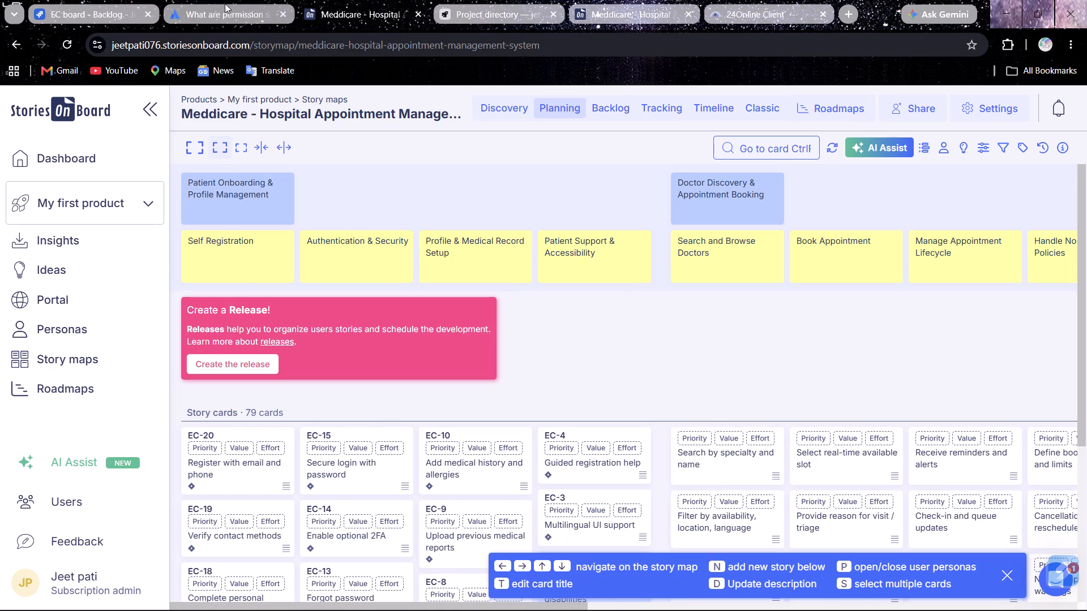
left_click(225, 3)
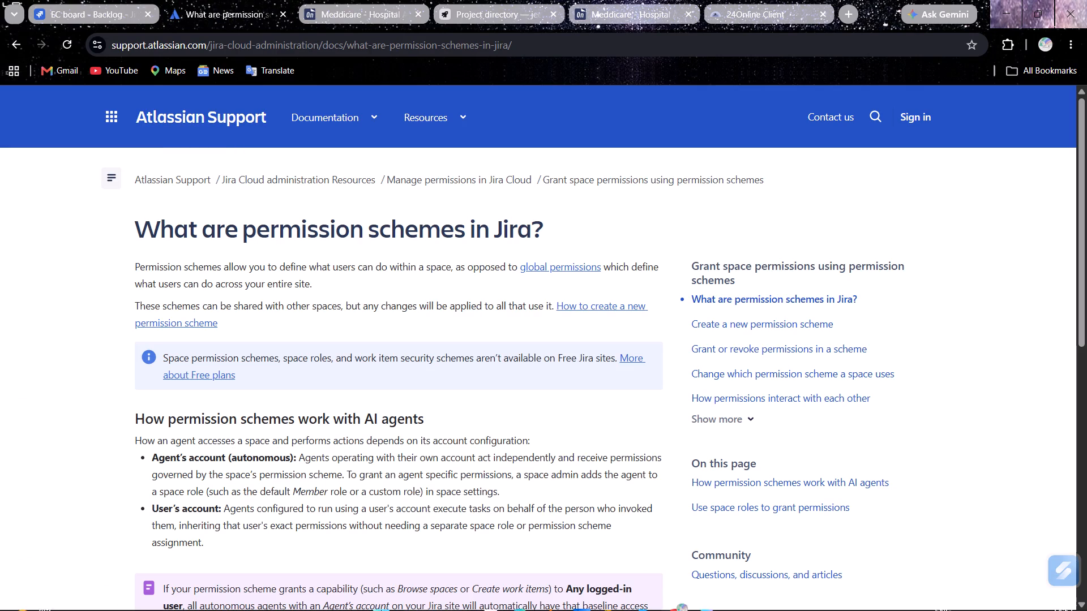
Switch to the CV Jeet document in Word.
left_click(702, 595)
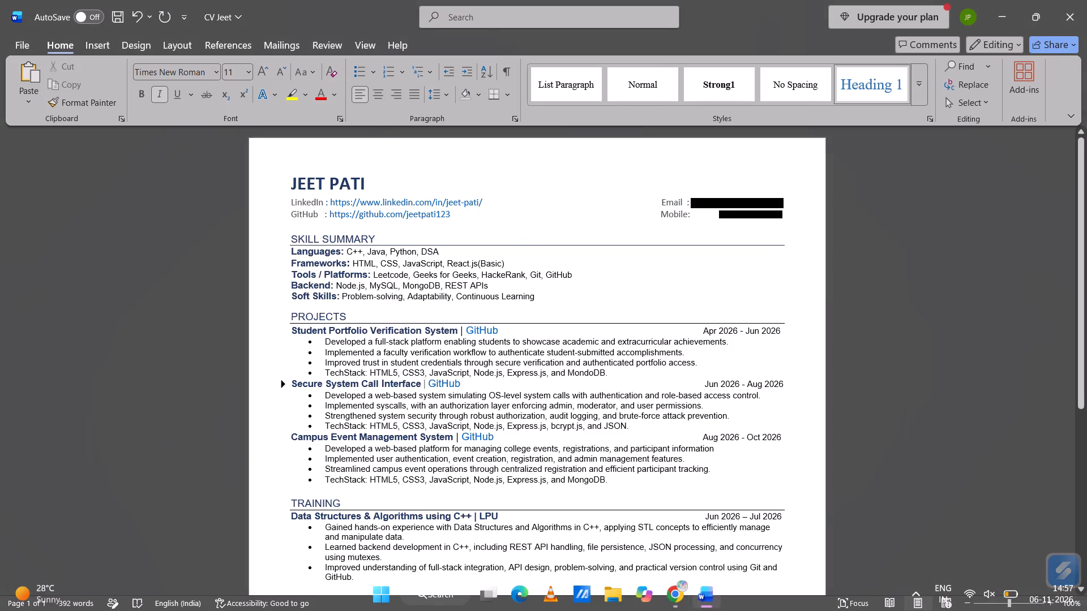
Set the system volume to 0 and the screen brightness to 9.
left_click(967, 582)
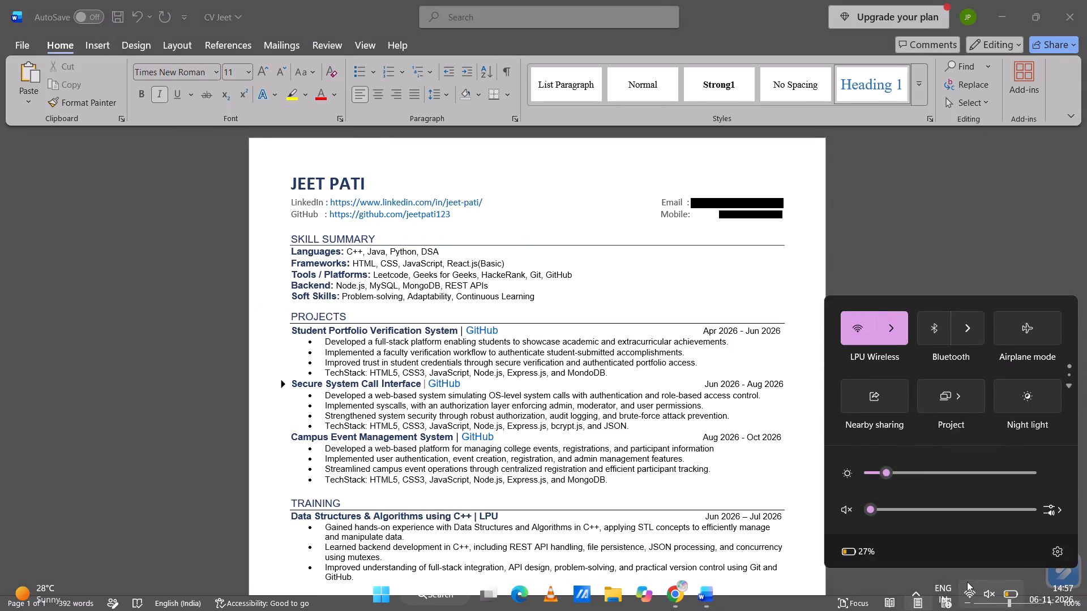
left_click(904, 496)
left_click_drag(904, 496, 845, 505)
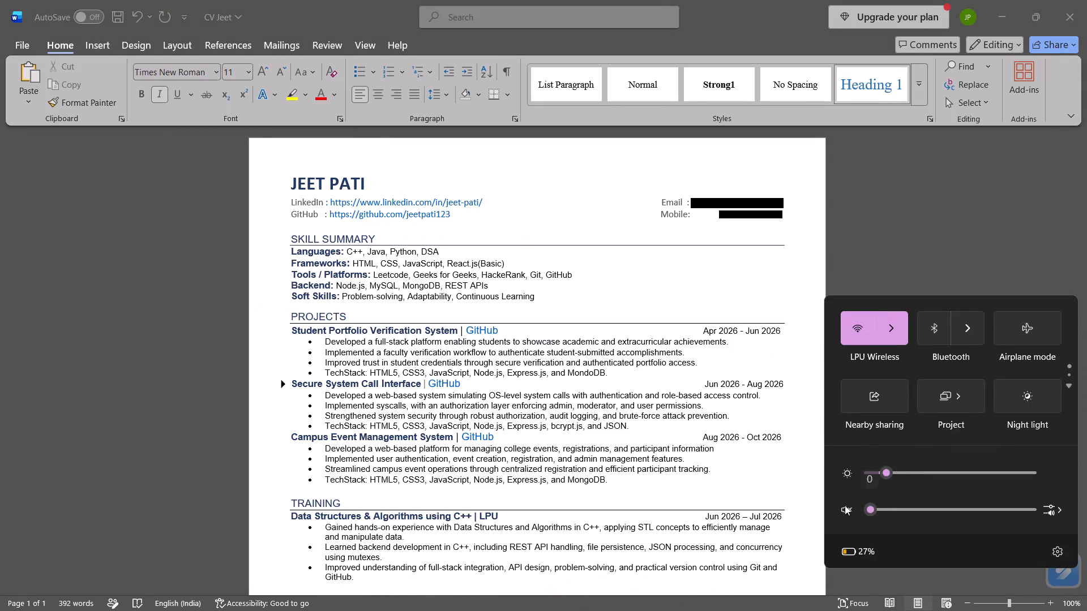
left_click_drag(885, 481, 773, 523)
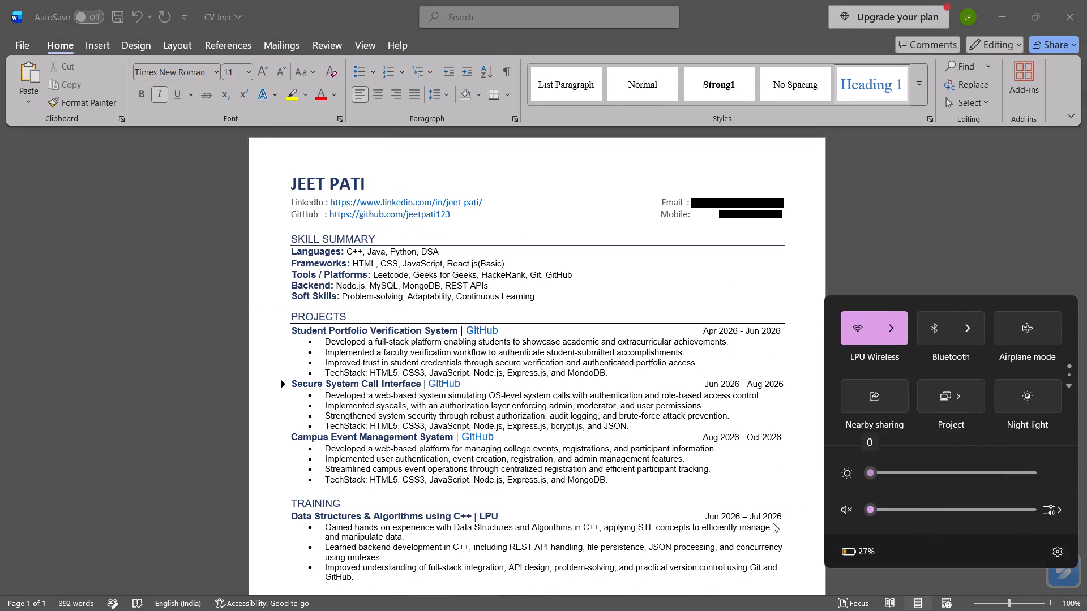
left_click_drag(773, 523, 884, 450)
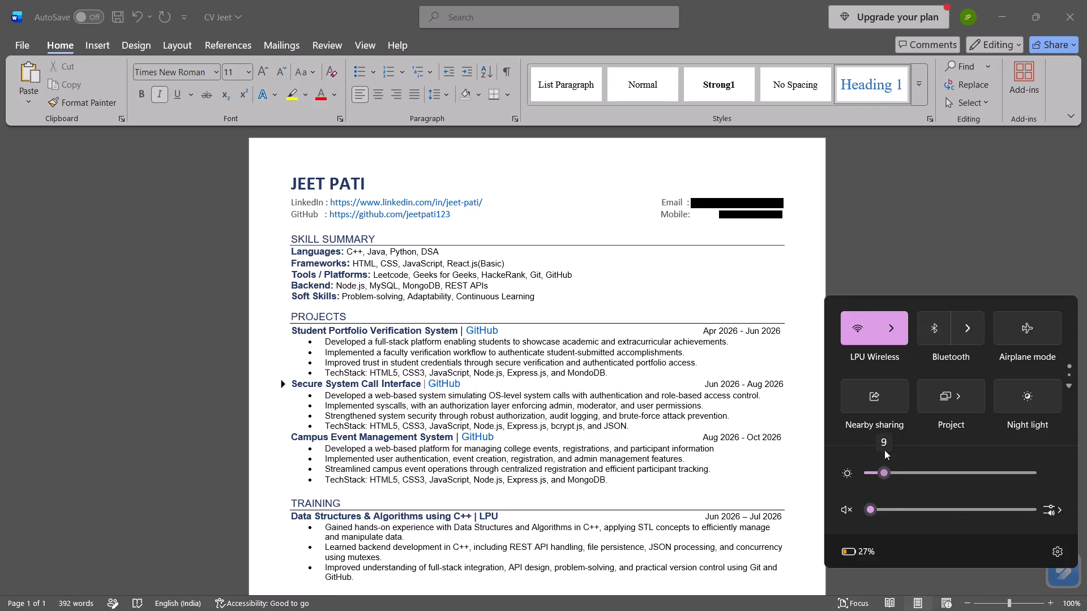
left_click_drag(884, 450, 884, 451)
left_click(1003, 603)
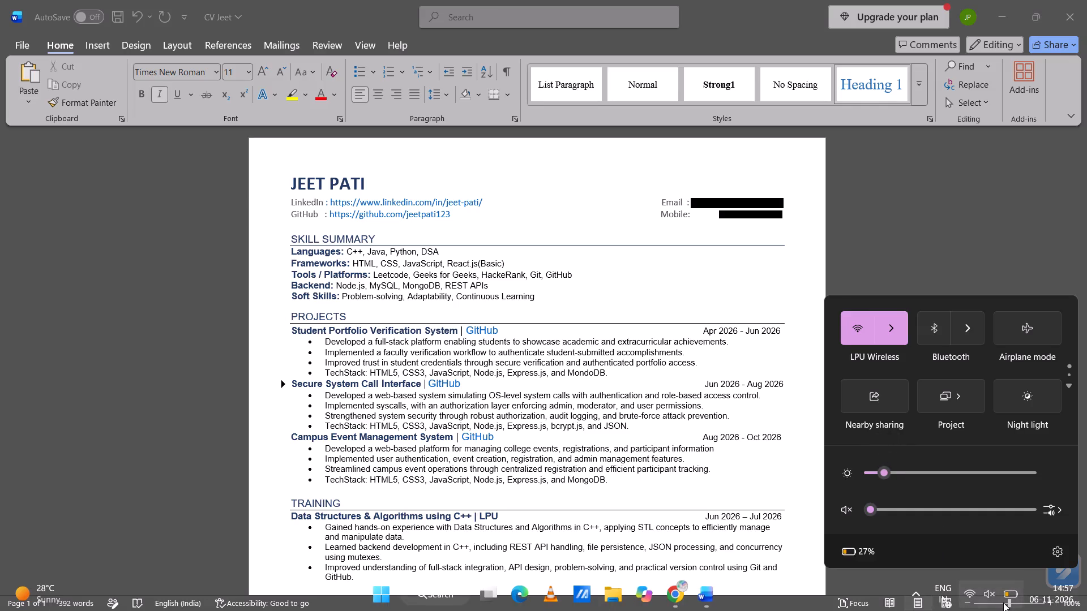
Examine the lower part of the CV, from the Training section down to Education.
scroll(622, 382, "down", 3)
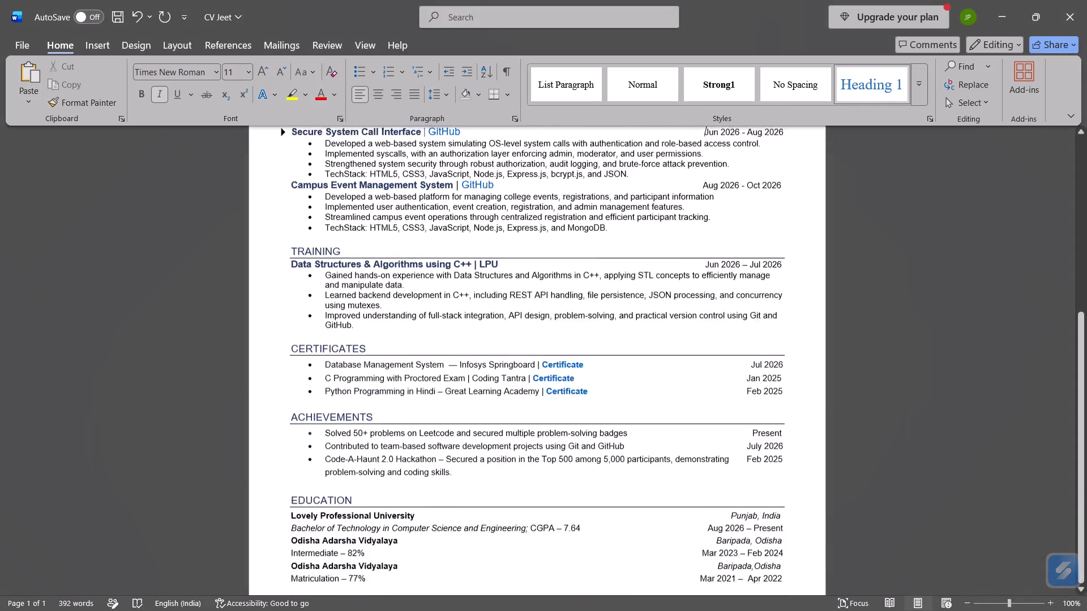
scroll(610, 402, "down", 2)
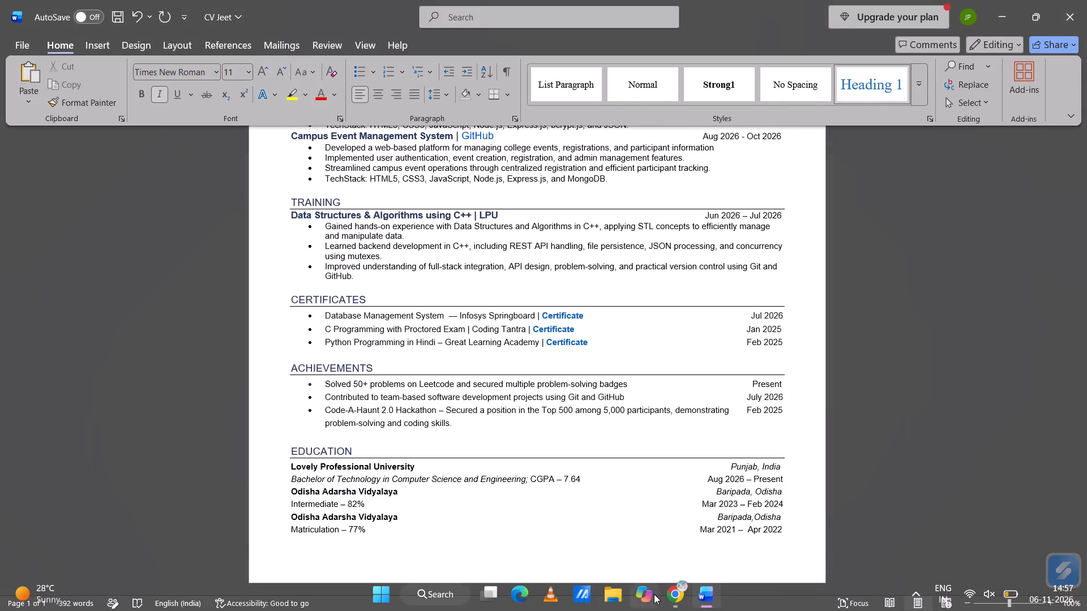
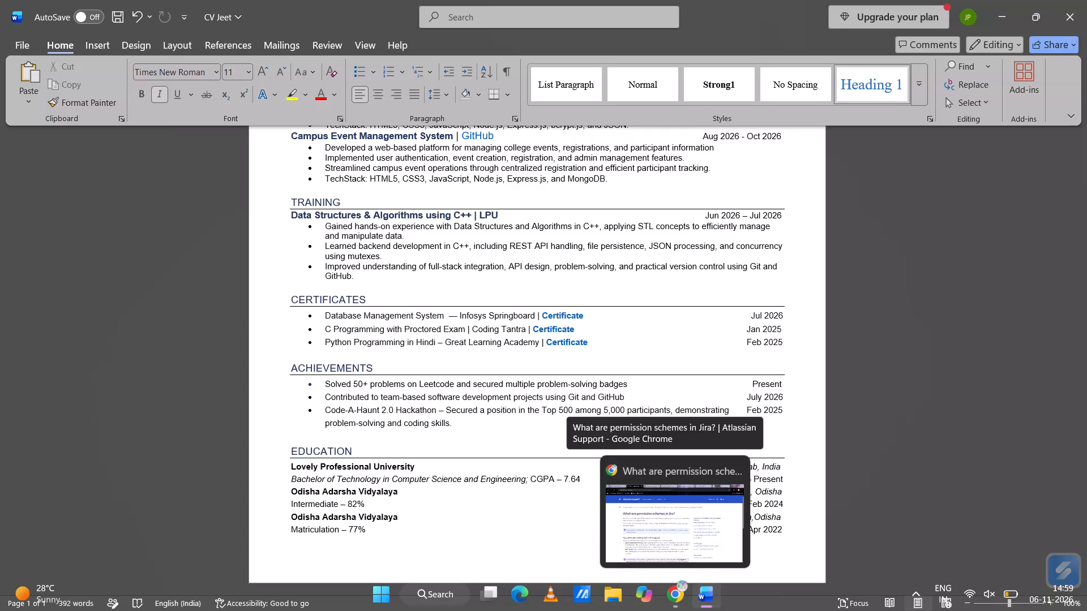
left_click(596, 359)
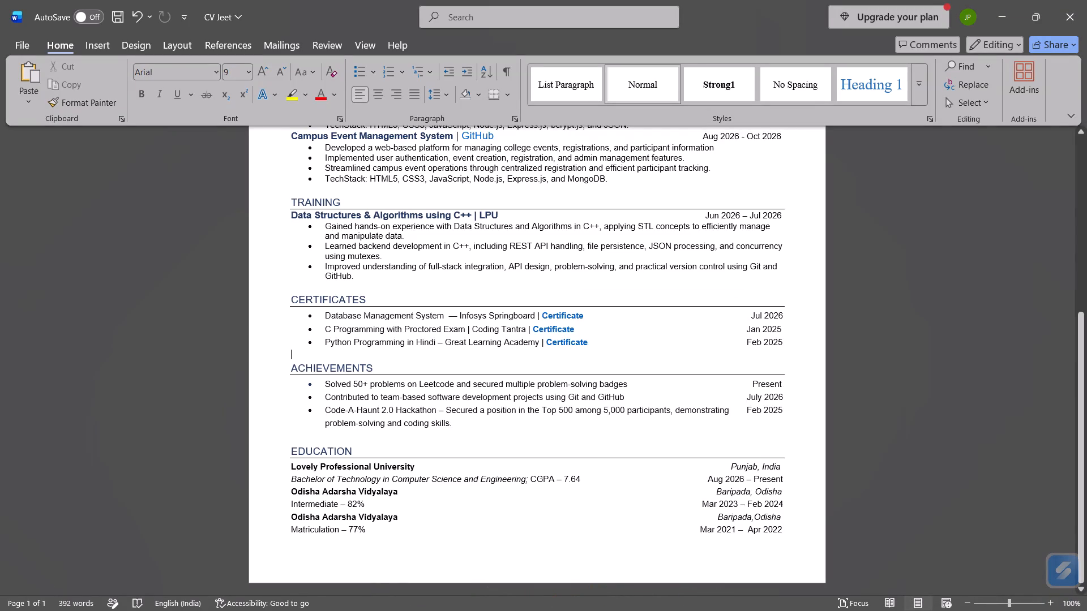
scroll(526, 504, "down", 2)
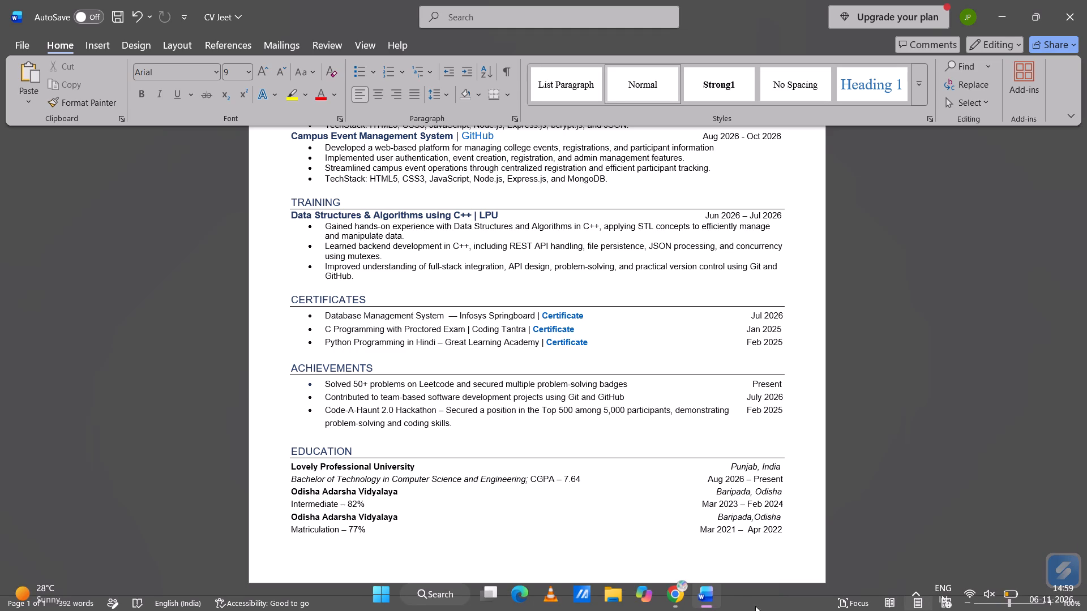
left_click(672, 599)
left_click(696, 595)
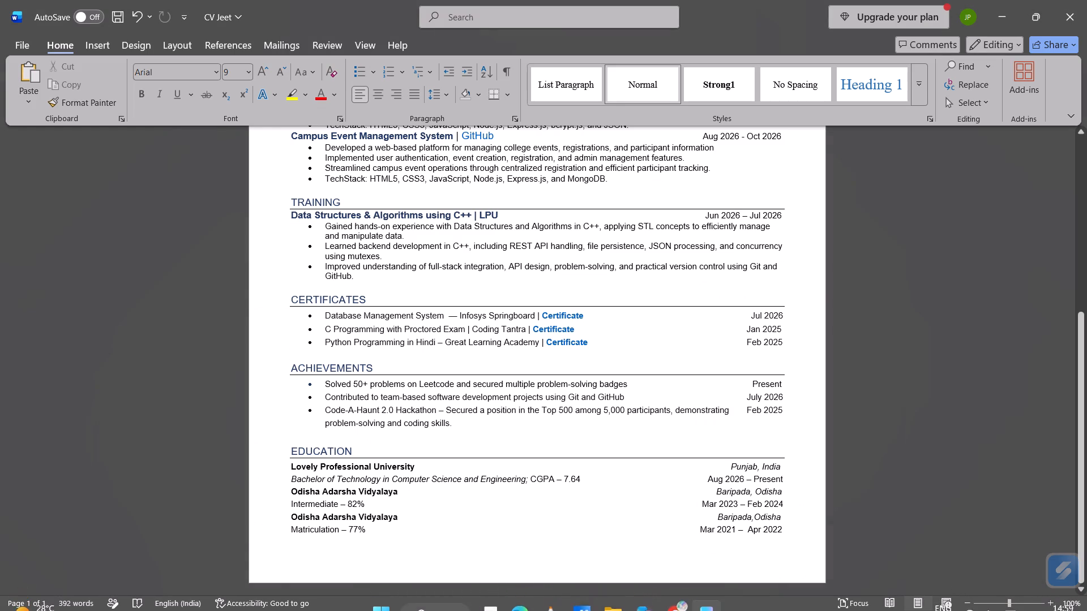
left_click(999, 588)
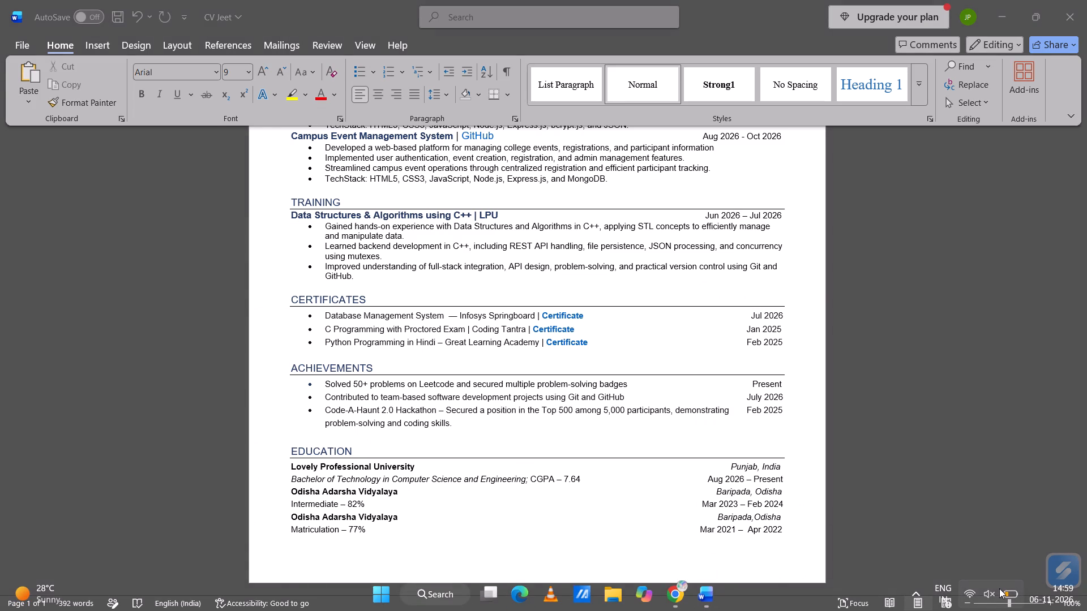
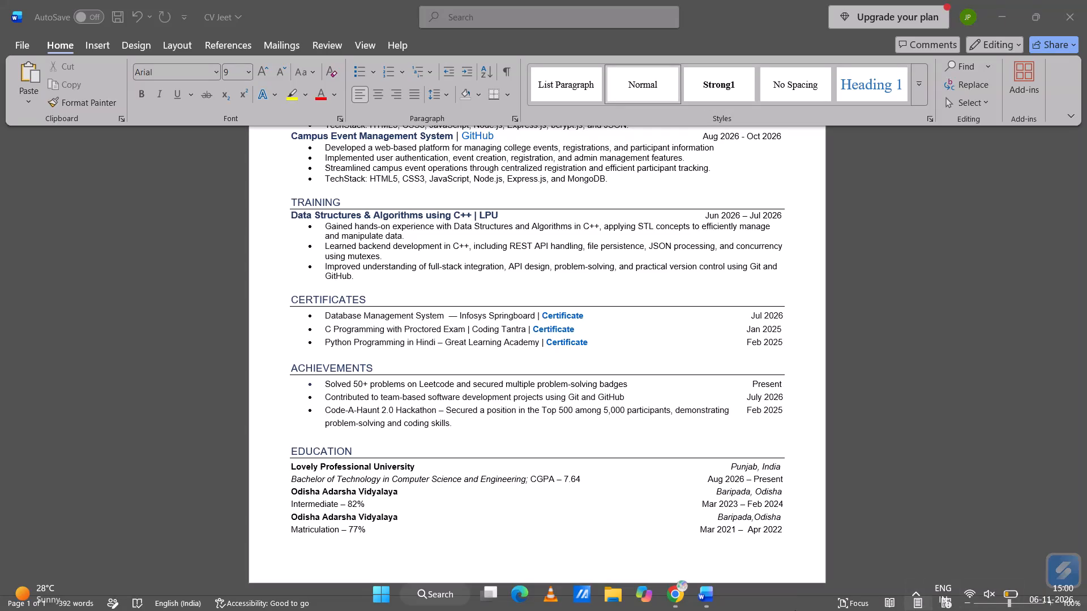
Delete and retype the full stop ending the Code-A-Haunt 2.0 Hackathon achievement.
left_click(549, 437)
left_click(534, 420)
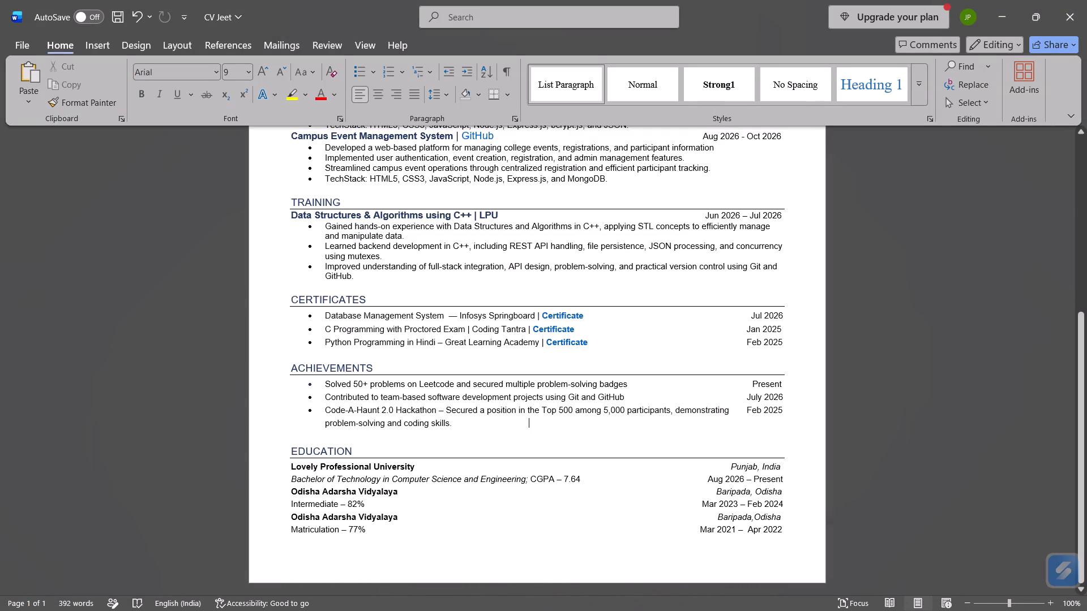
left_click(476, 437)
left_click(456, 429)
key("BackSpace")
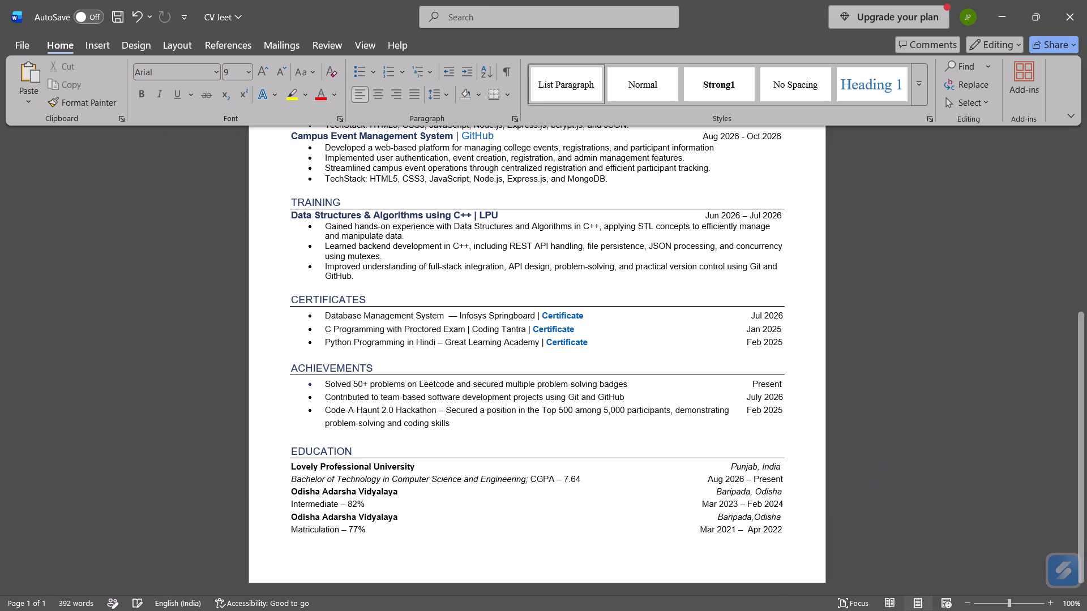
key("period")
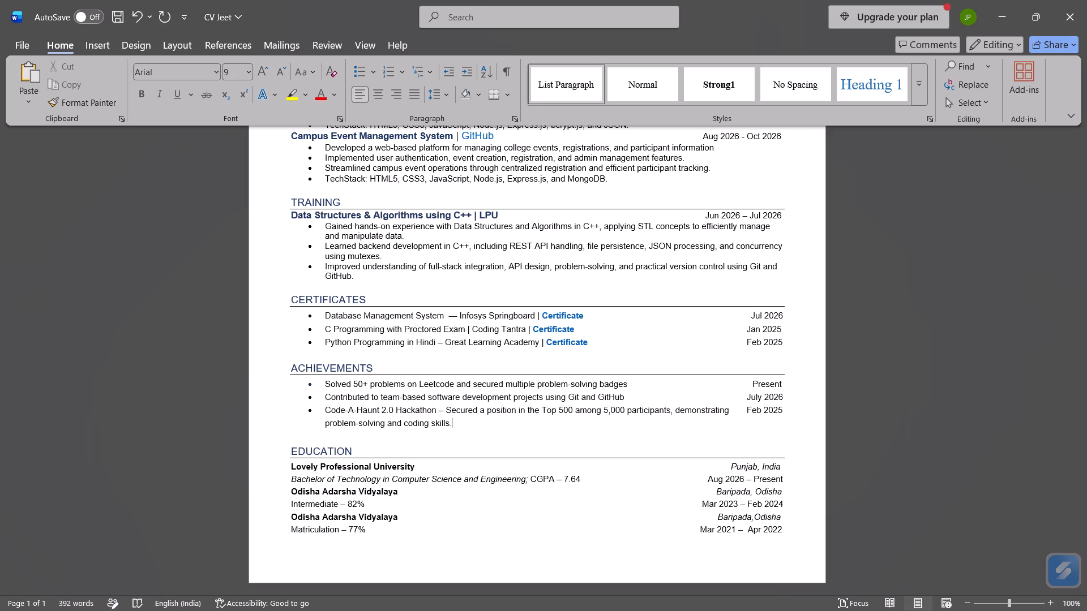
Review the university and school entries in the Education section, including the Intermediate result line.
left_click(443, 471)
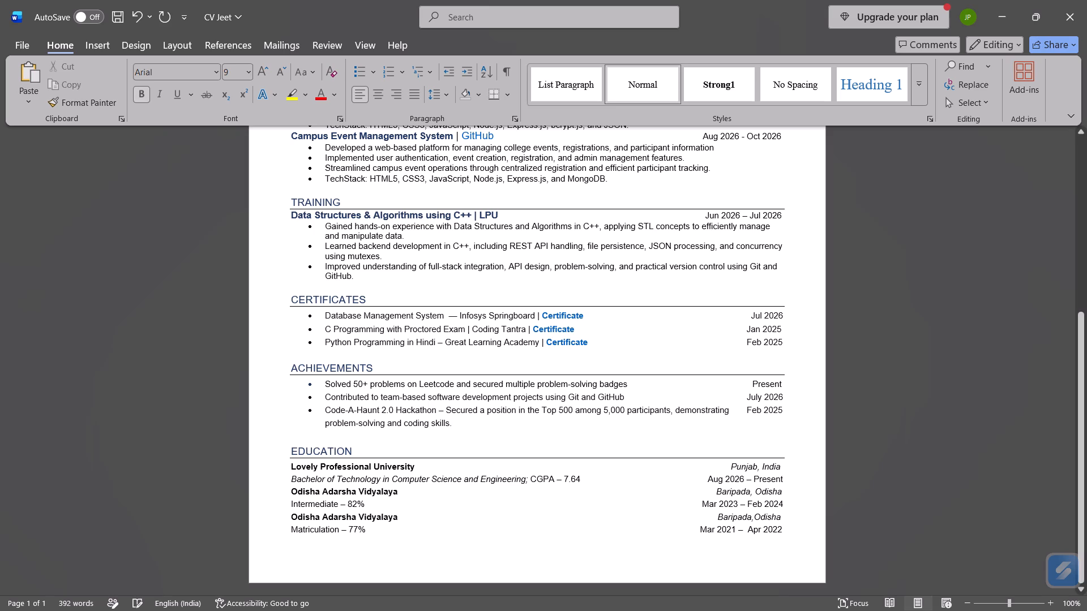
left_click(430, 512)
left_click(410, 497)
left_click(378, 502)
left_click(378, 502)
key("Left")
key("Left")
key("Left")
key("Left")
key("Left")
key("Left")
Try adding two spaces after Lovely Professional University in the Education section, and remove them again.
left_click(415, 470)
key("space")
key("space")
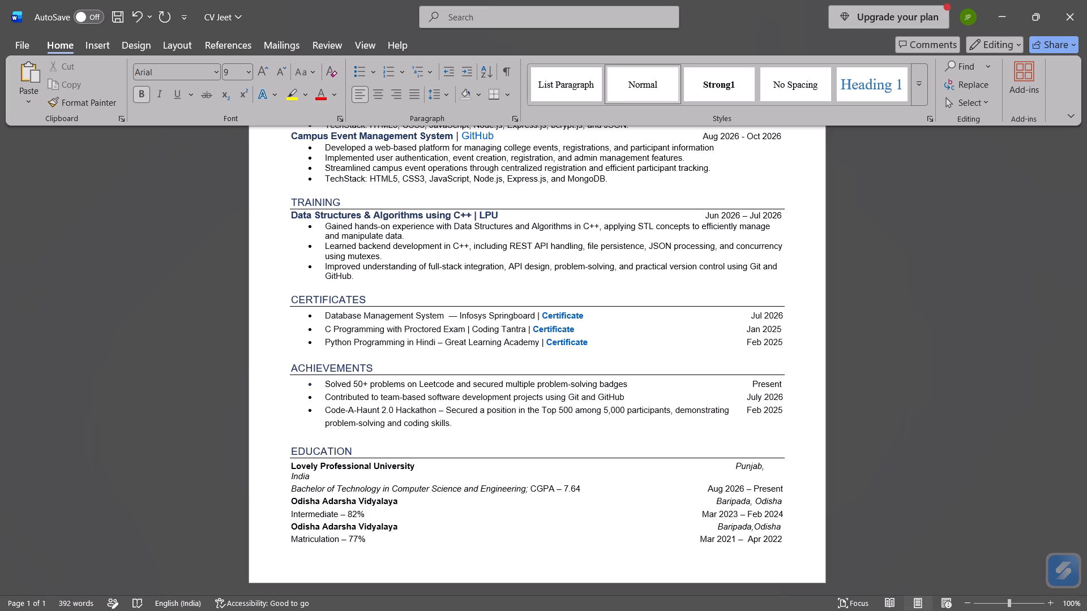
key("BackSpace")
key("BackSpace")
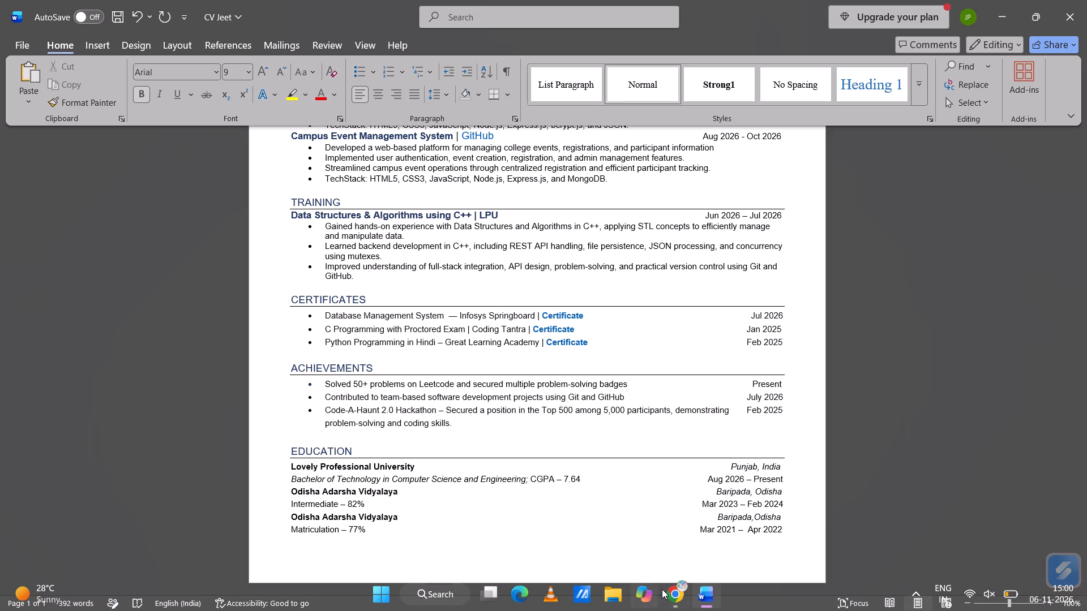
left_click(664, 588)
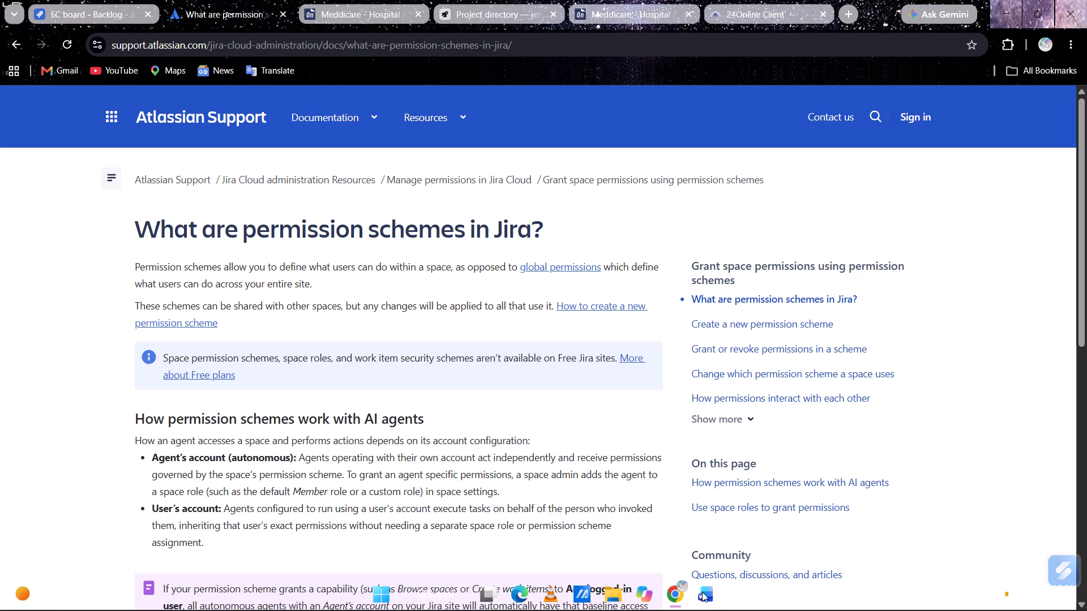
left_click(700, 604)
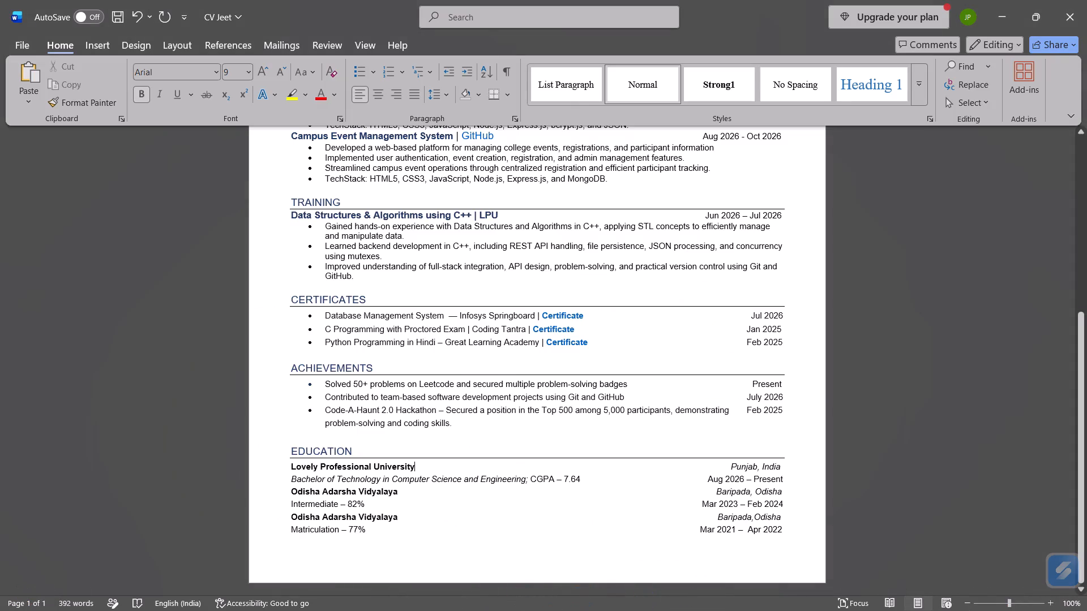
Examine the GitHub link text in the Campus Event Management System project heading.
scroll(613, 433, "up", 2)
scroll(614, 471, "down", 1)
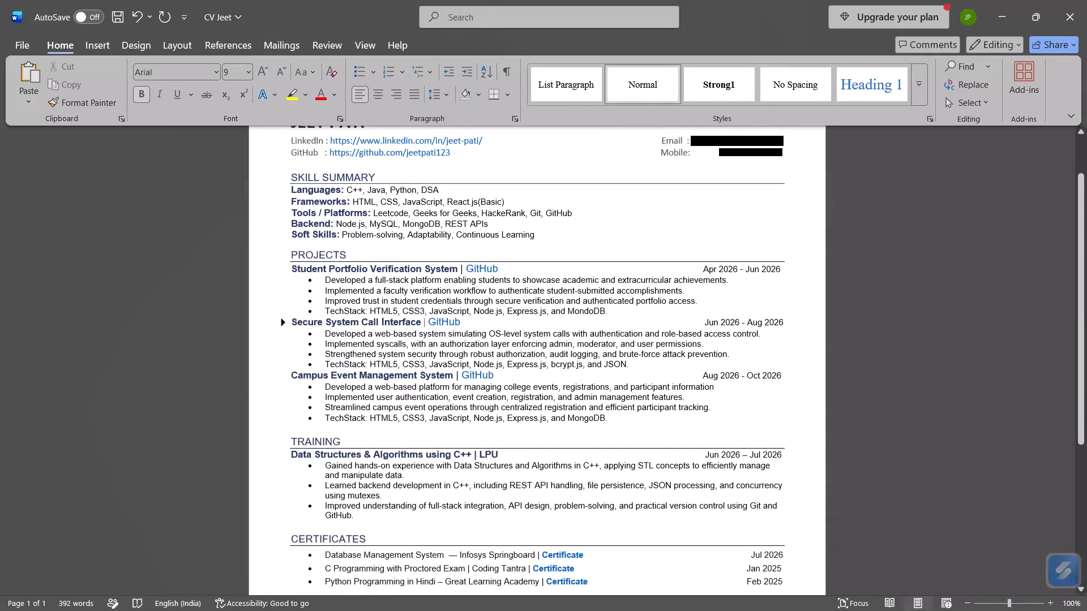
left_click_drag(485, 377, 506, 368)
left_click(506, 368)
left_click(489, 380)
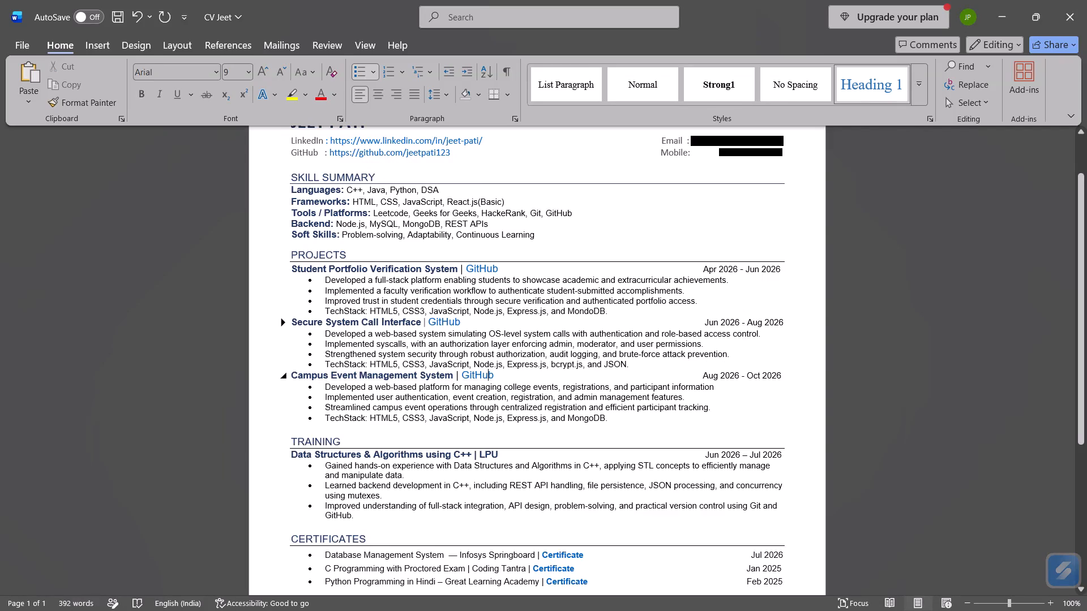
left_click_drag(493, 380, 467, 378)
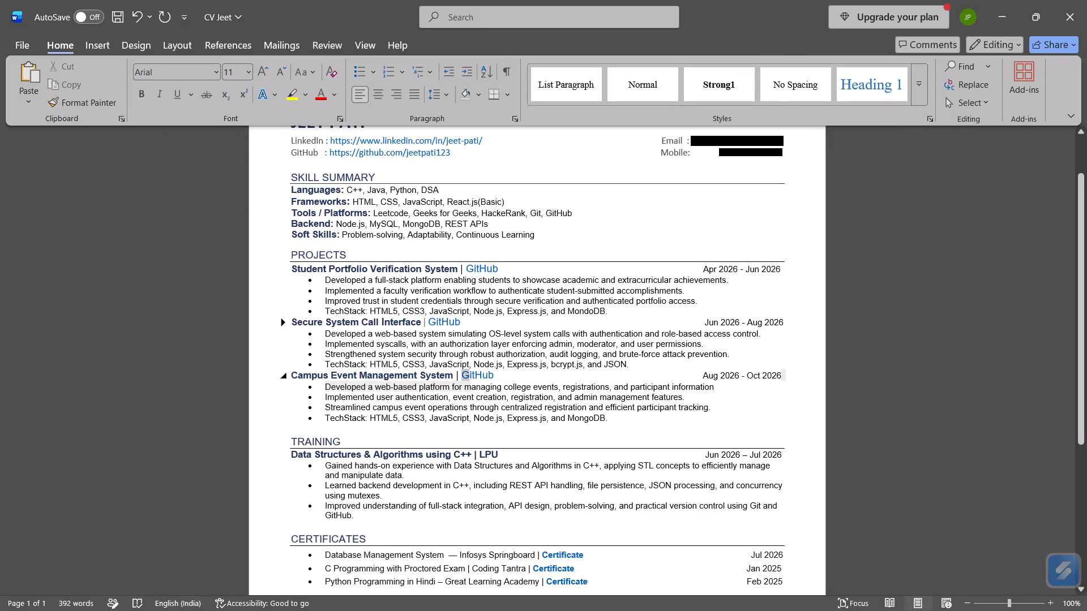
left_click_drag(467, 378, 492, 372)
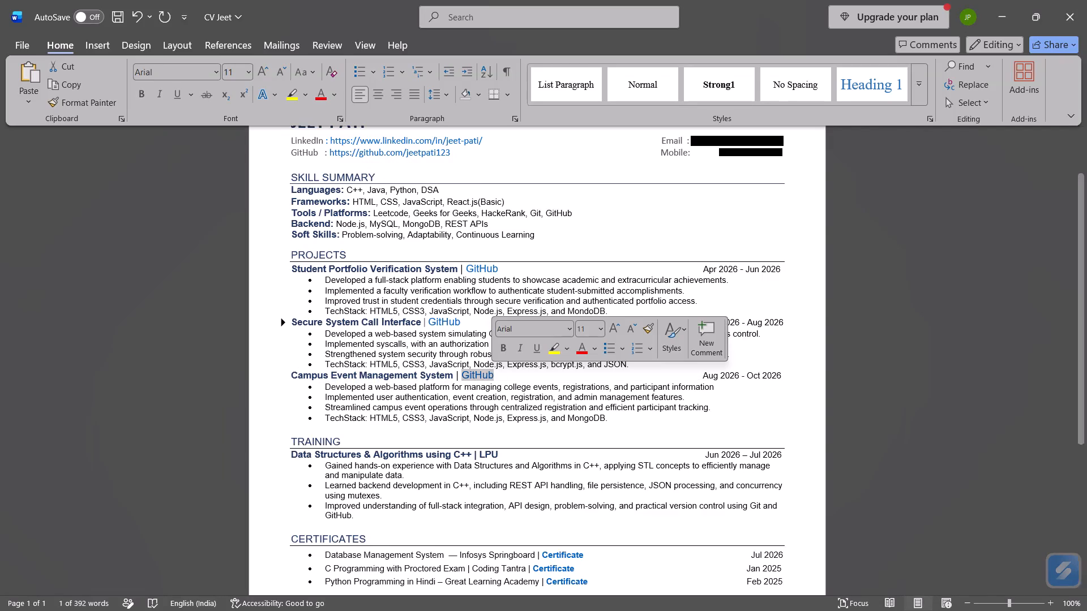
left_click(485, 371)
left_click(485, 371)
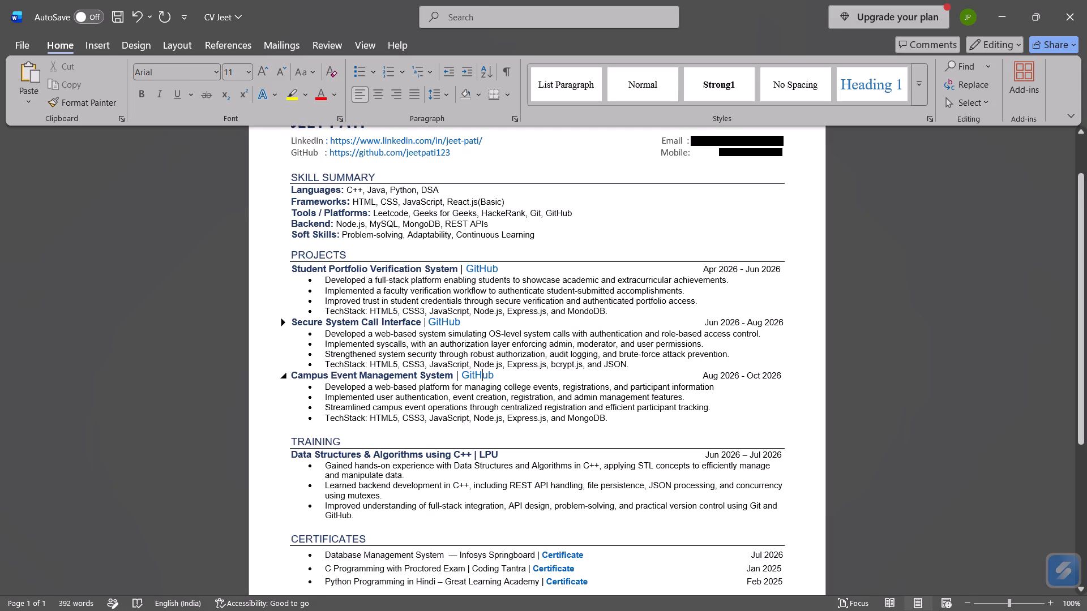
double_click(485, 371)
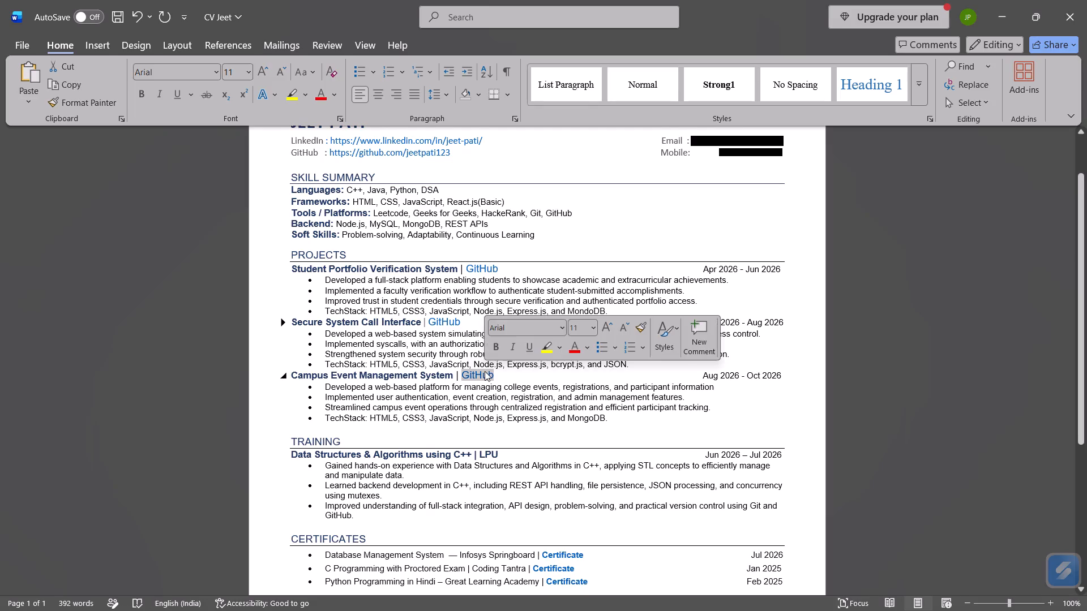
left_click(485, 371)
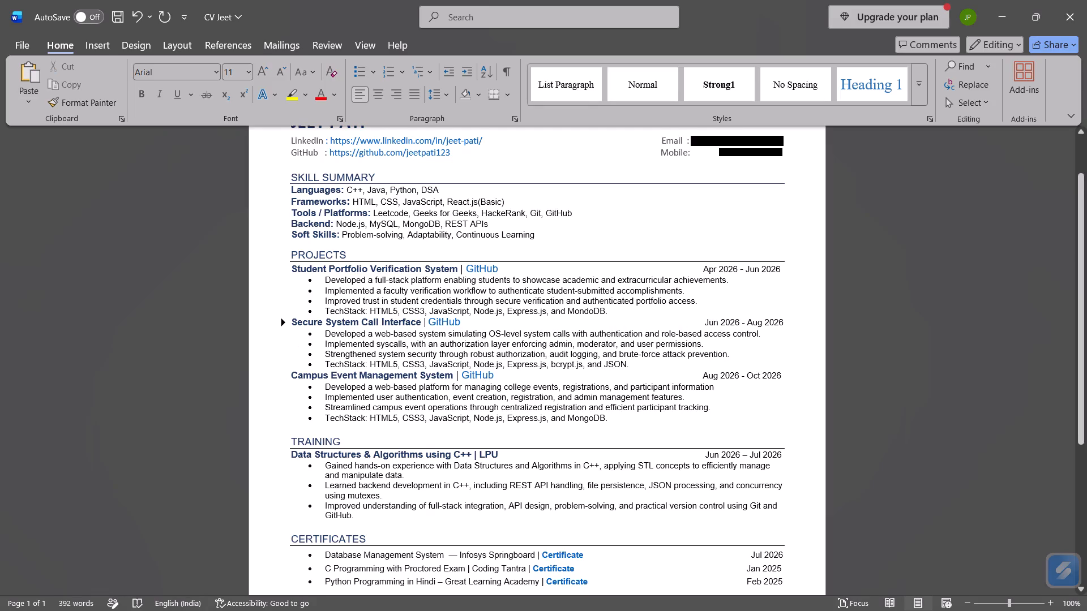
Examine the GitHub link text and its font formatting in the Secure System Call Interface project heading.
left_click(449, 316)
left_click(455, 323)
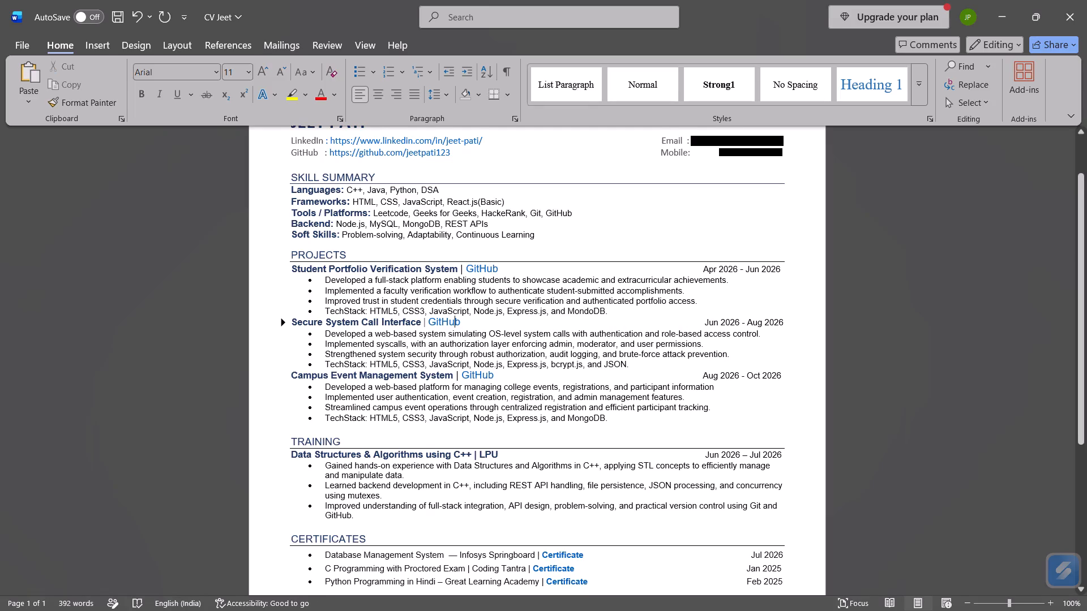
left_click(459, 323)
left_click_drag(459, 323, 436, 325)
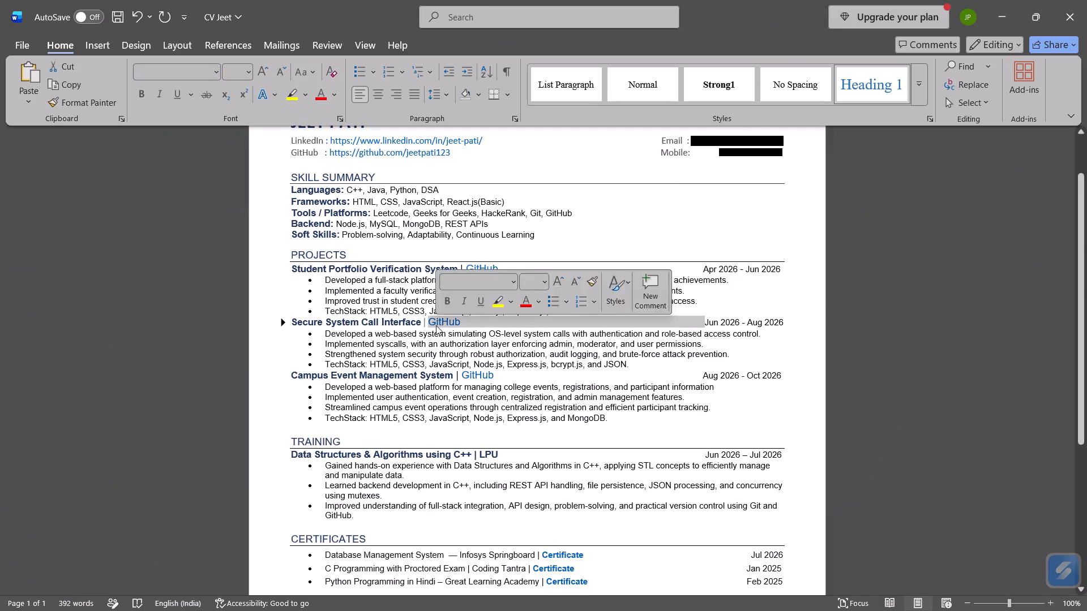
left_click(436, 325)
left_click(459, 322)
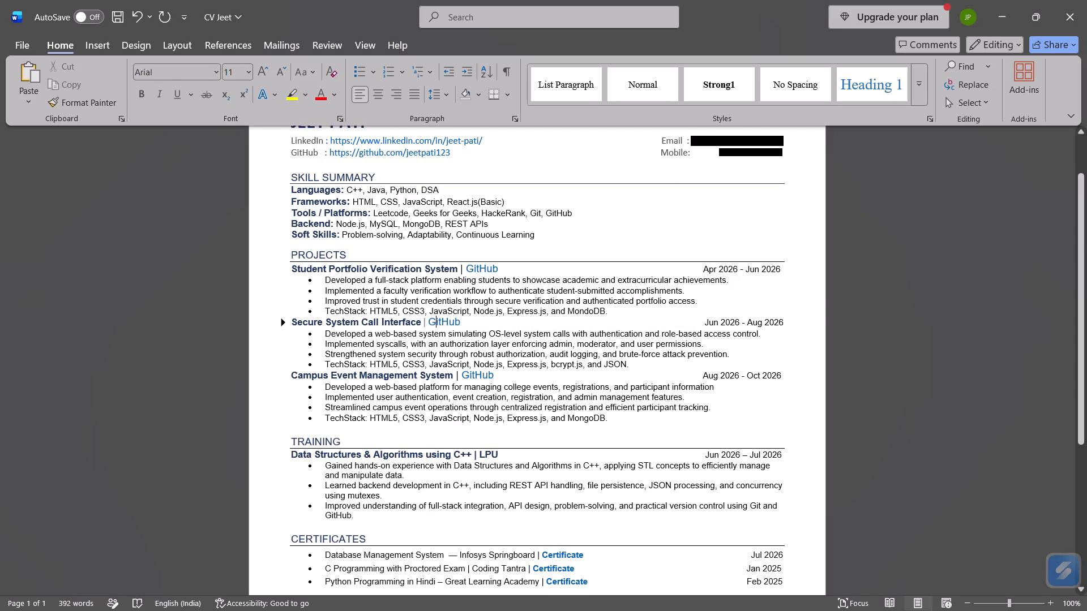
left_click_drag(459, 322, 429, 322)
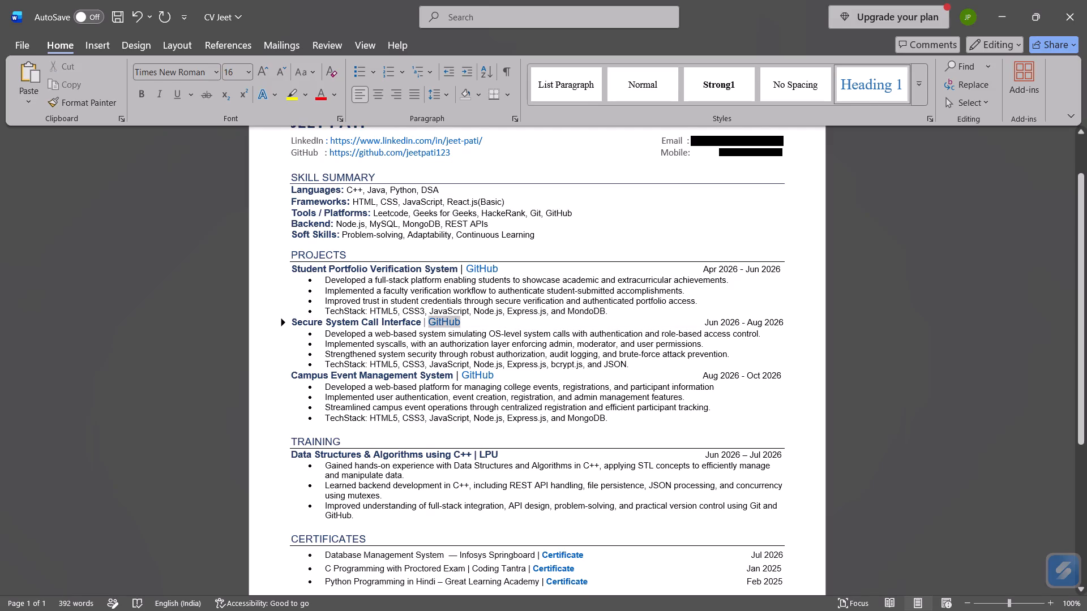
left_click_drag(429, 322, 429, 322)
left_click(429, 322)
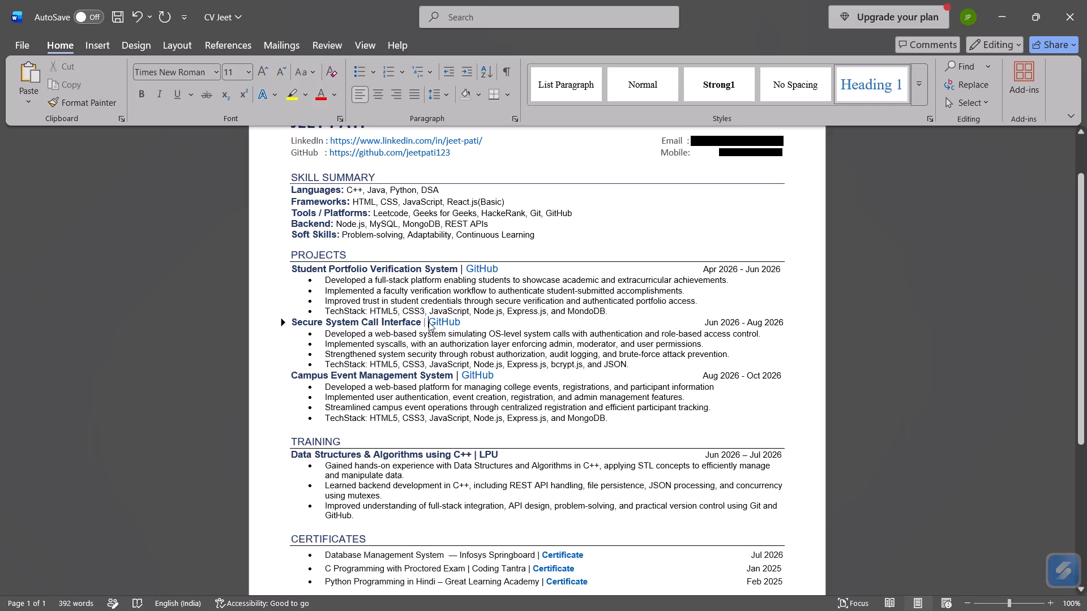
left_click_drag(429, 322, 443, 326)
left_click_drag(443, 326, 453, 324)
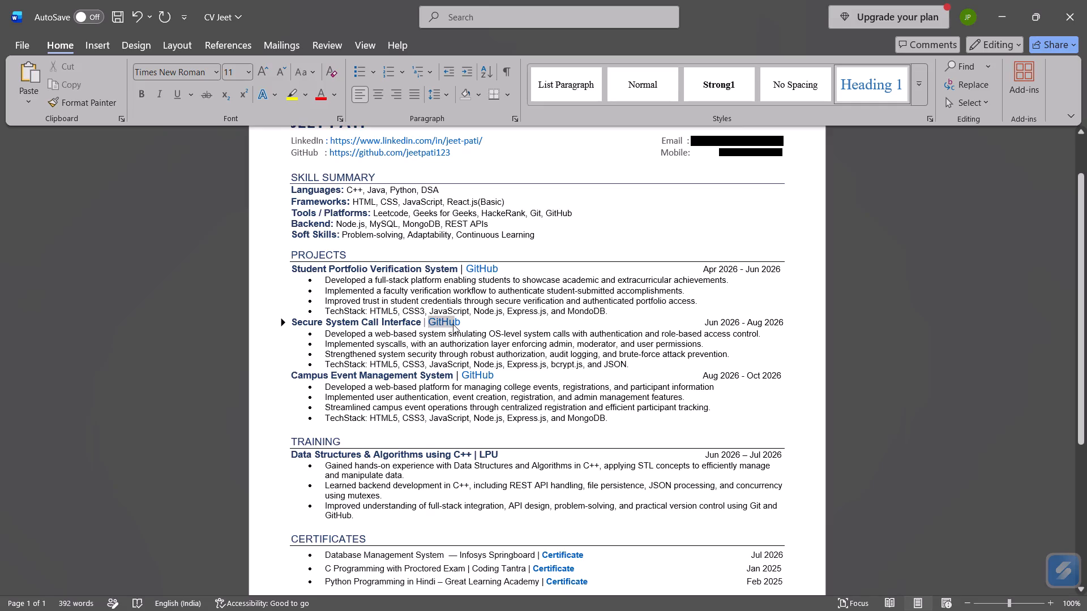
left_click_drag(453, 324, 458, 324)
left_click(458, 324)
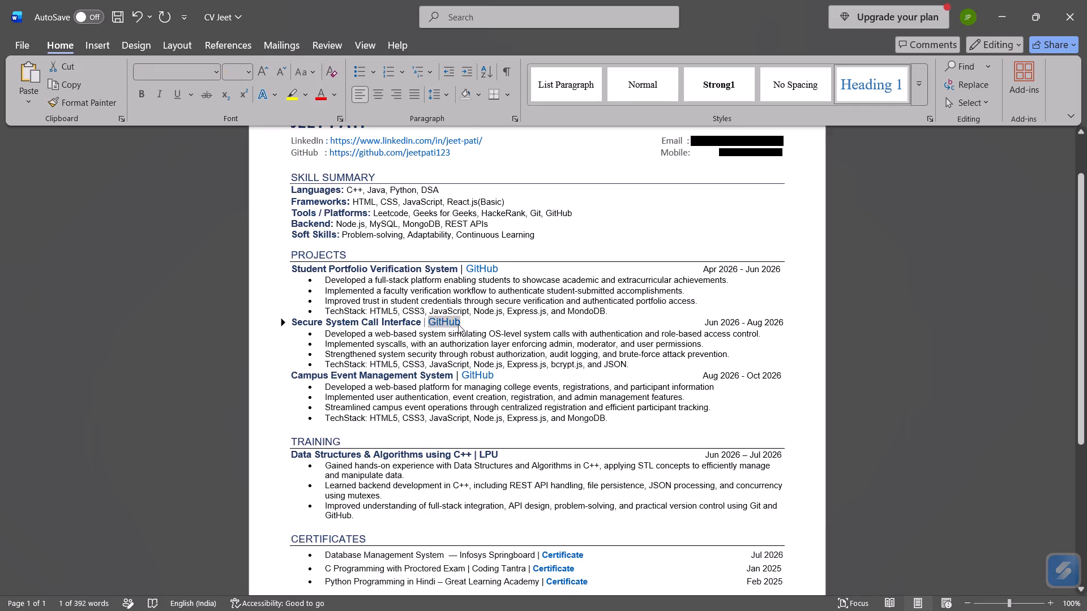
left_click_drag(458, 324, 436, 325)
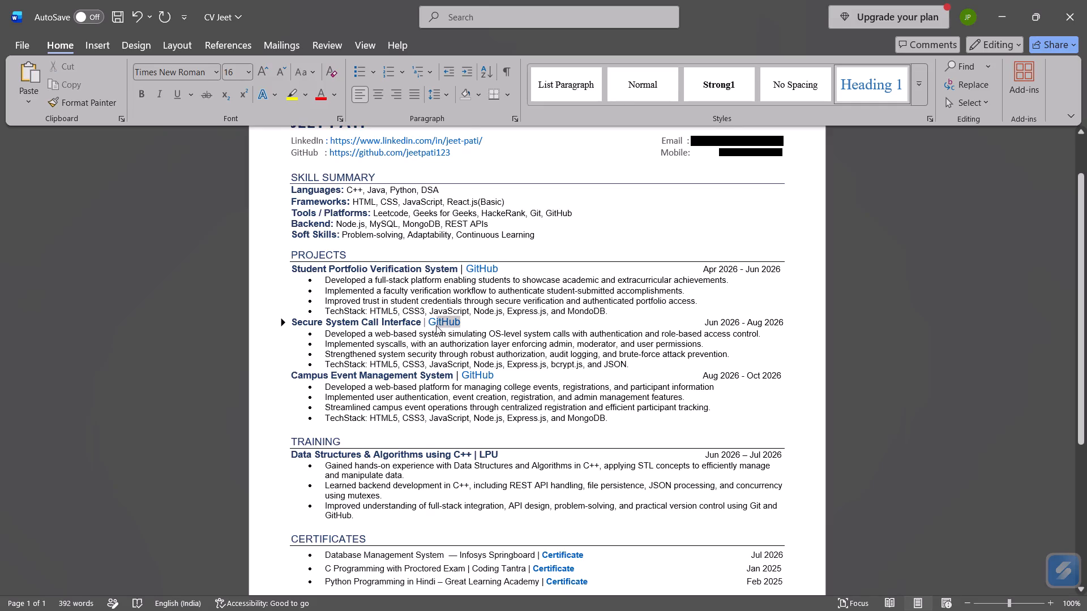
left_click_drag(436, 325, 434, 325)
left_click_drag(434, 325, 430, 329)
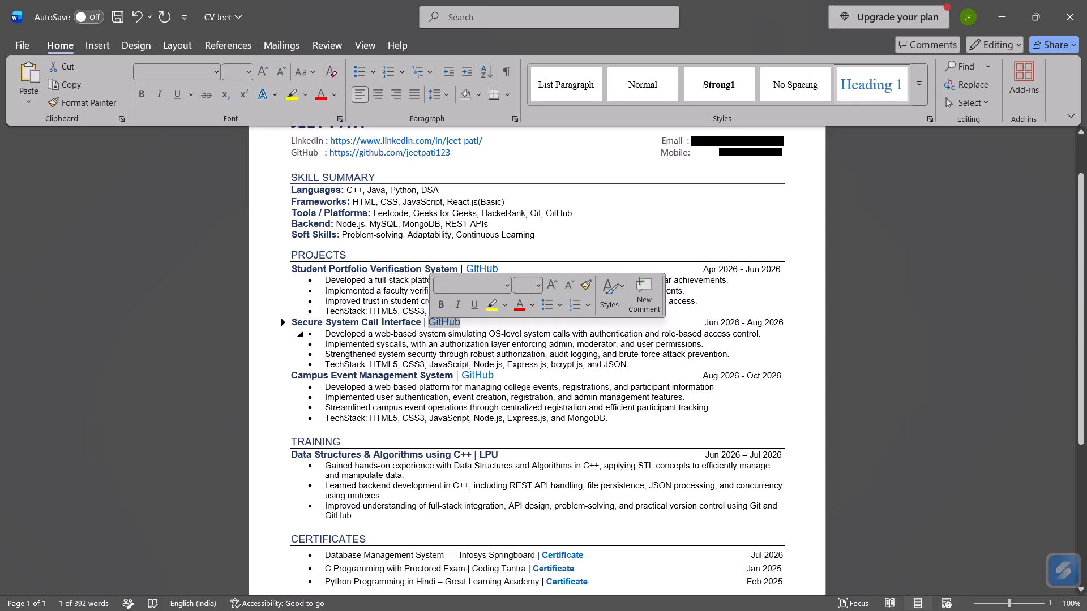
left_click(430, 329)
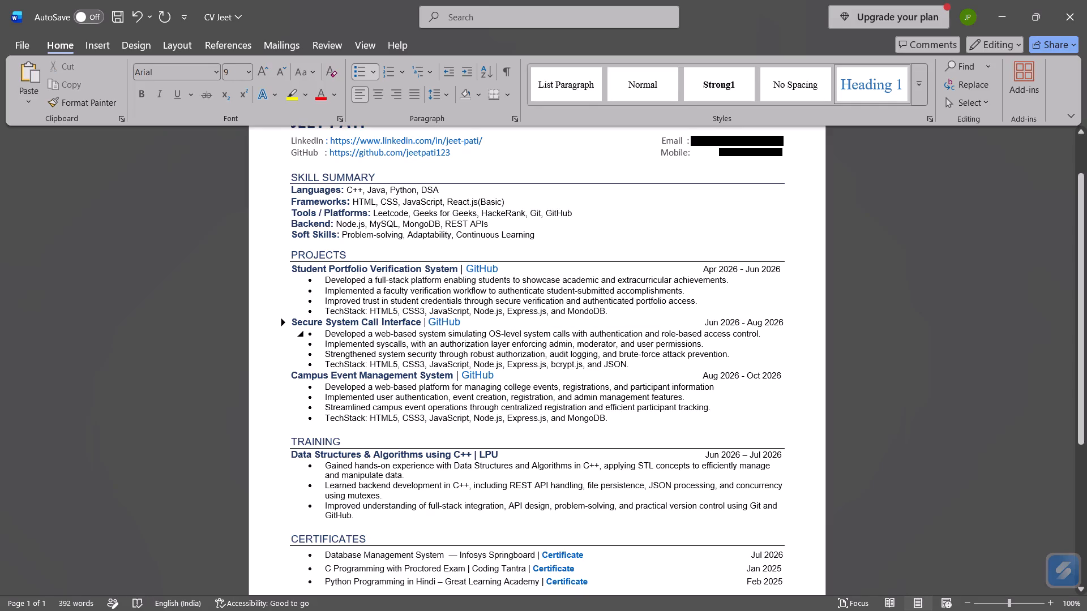
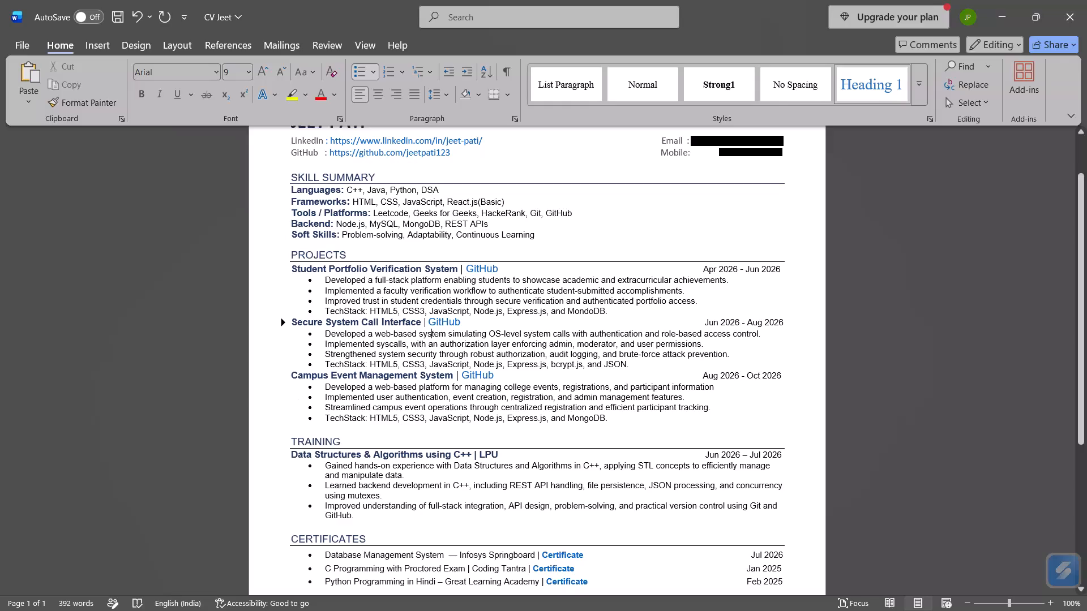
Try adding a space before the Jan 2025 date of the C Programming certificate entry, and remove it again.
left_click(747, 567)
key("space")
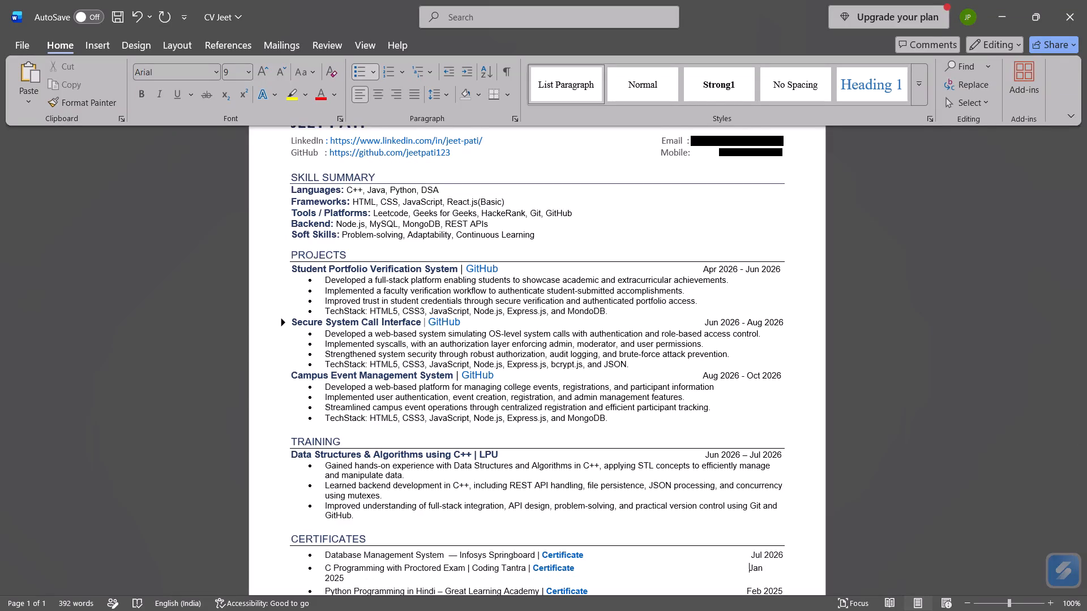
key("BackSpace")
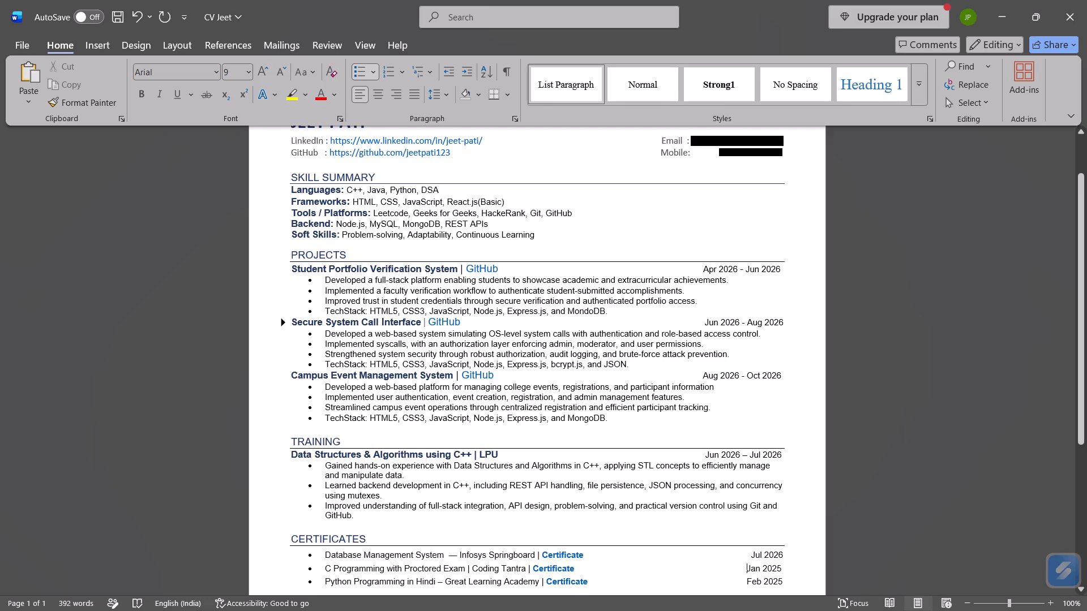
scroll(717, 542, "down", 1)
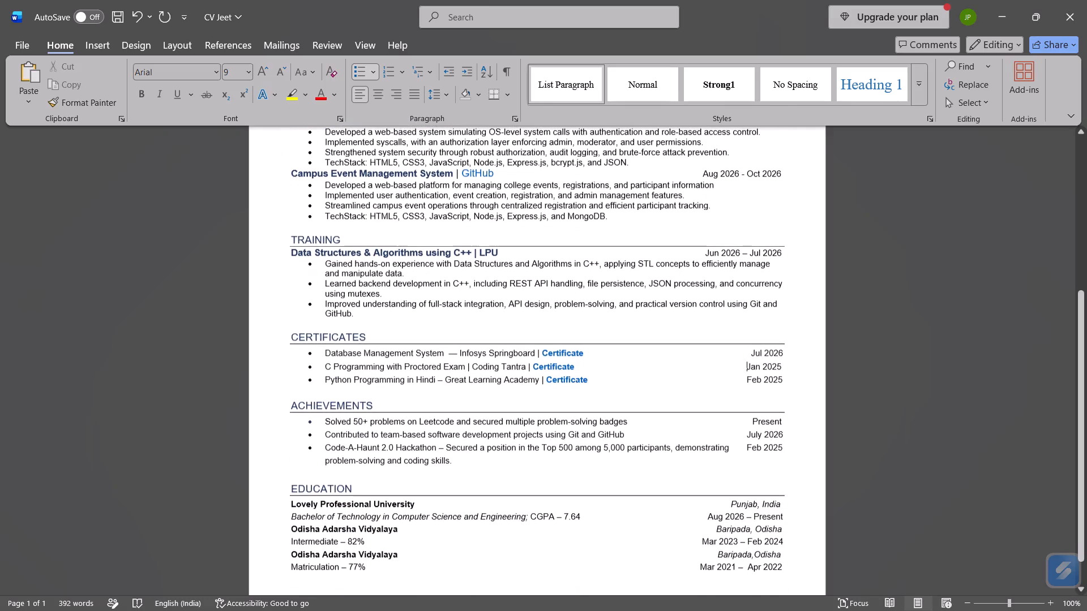
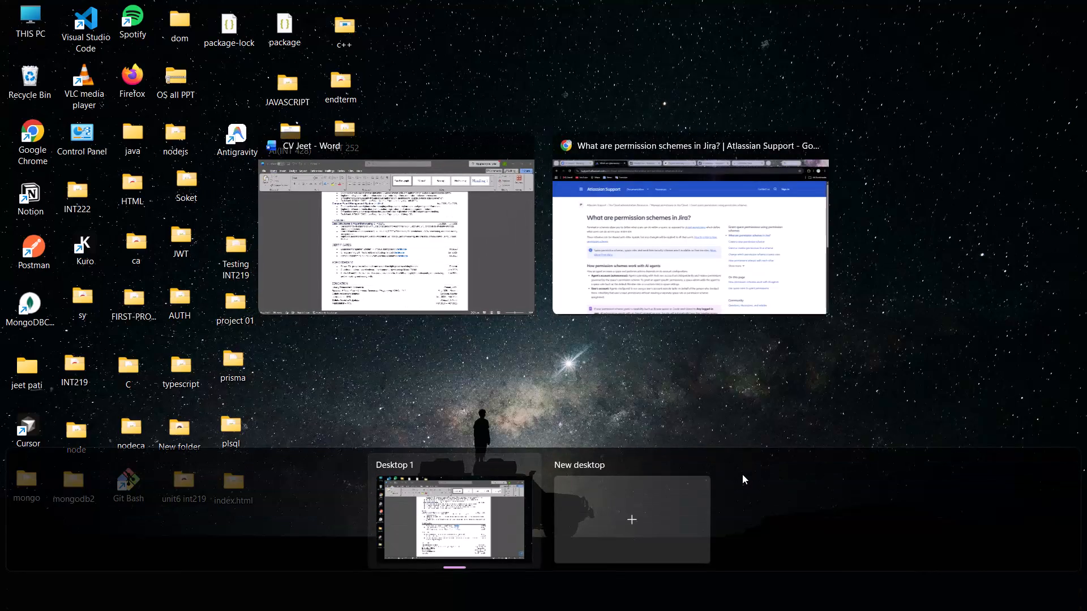
Switch to Chrome and close the 24Online Client tab.
left_click(714, 279)
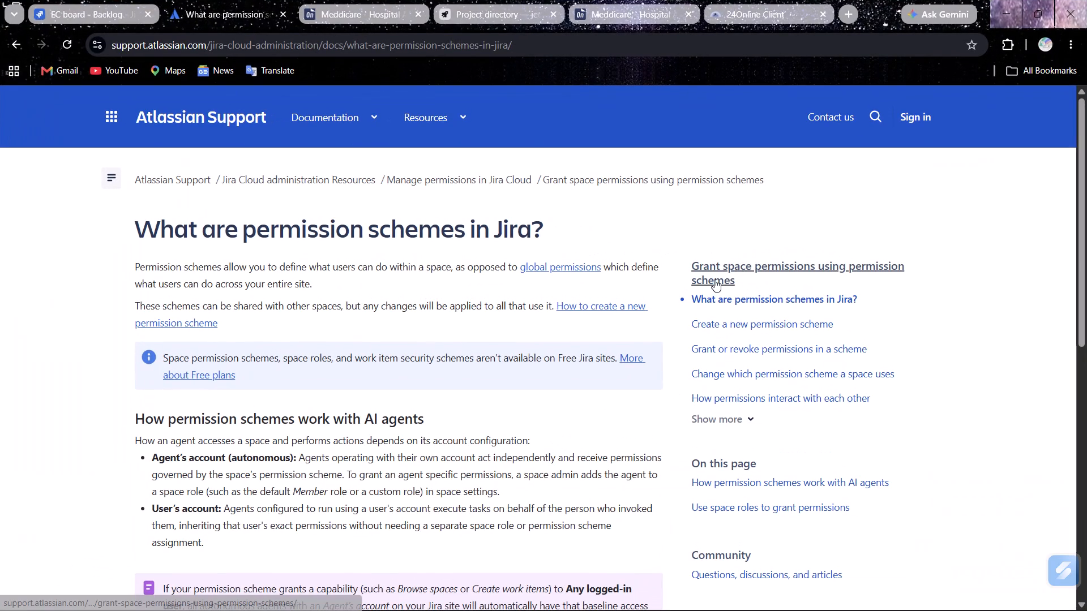
left_click(764, 0)
left_click(823, 14)
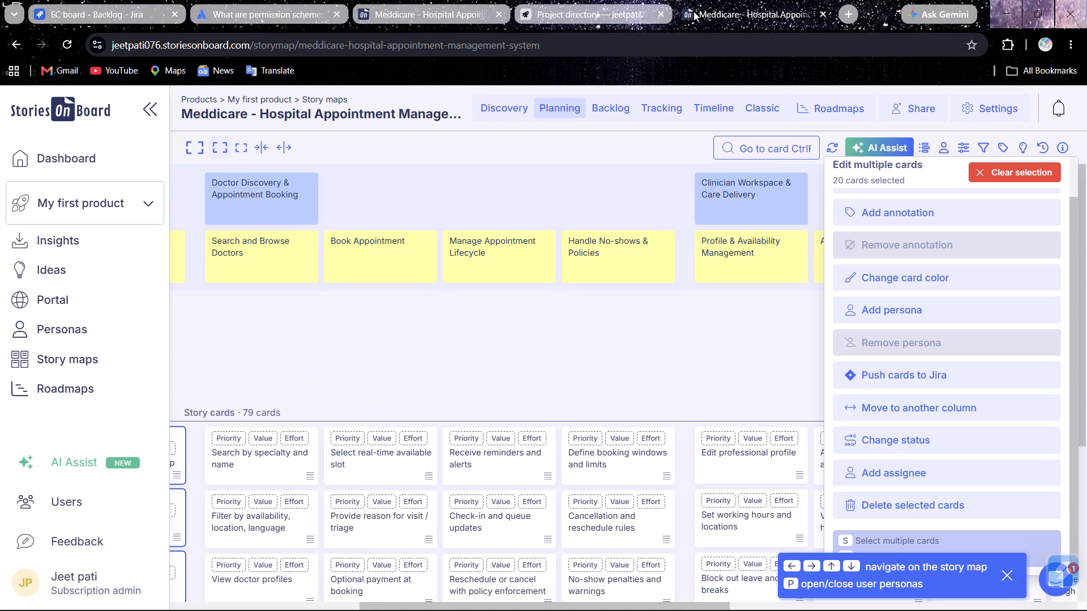
Look through the open StoriesOnBoard story maps, Jira permission schemes article, EC board backlog and Atlassian project directory.
left_click(675, 12)
left_click(614, 3)
left_click(473, 0)
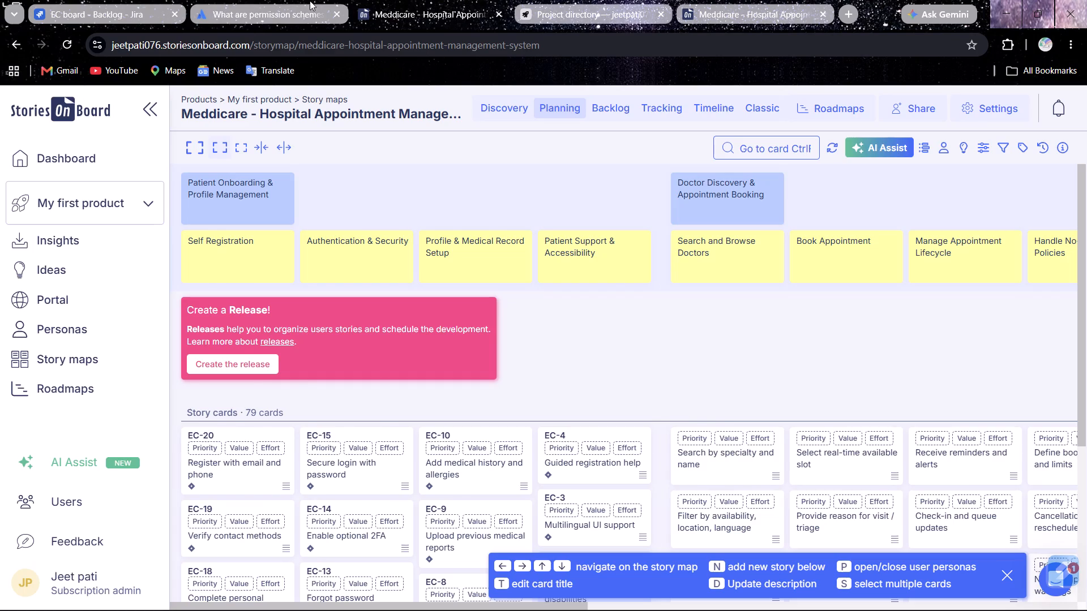
left_click(301, 0)
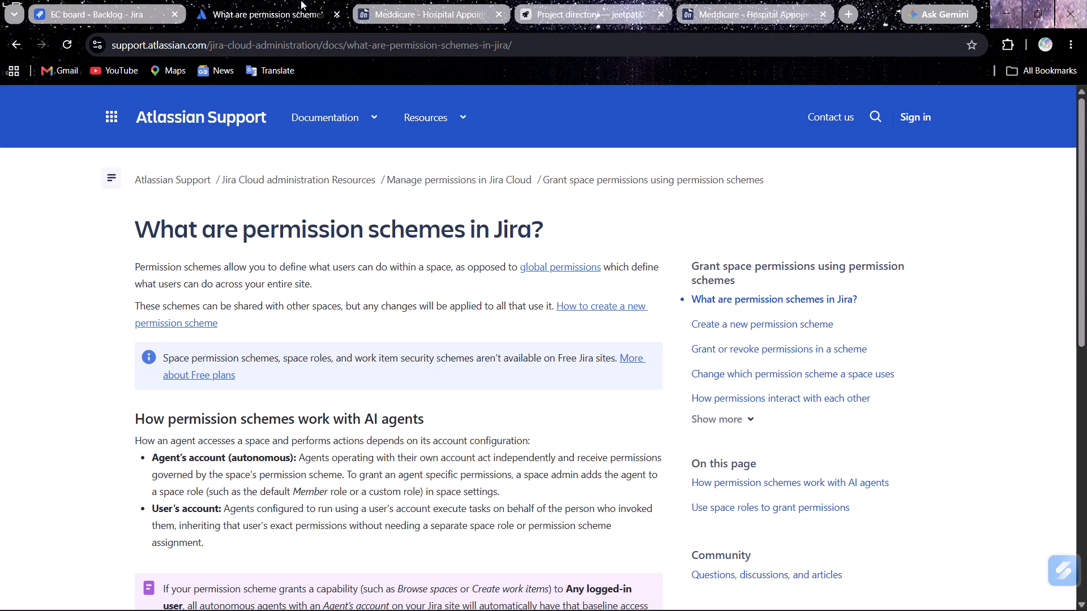
scroll(277, 206, "down", 1)
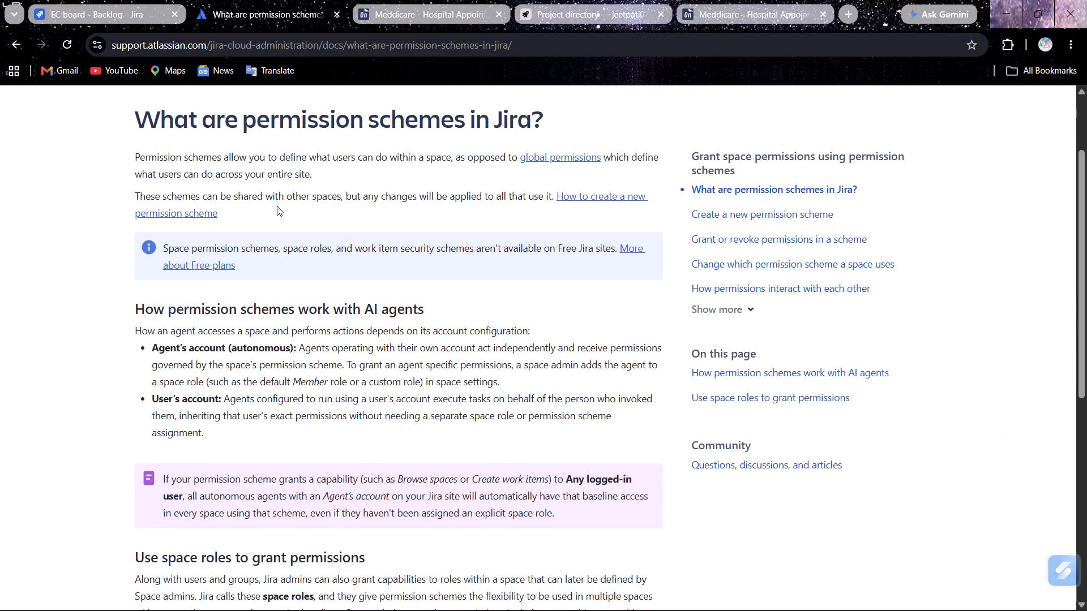
left_click(158, 0)
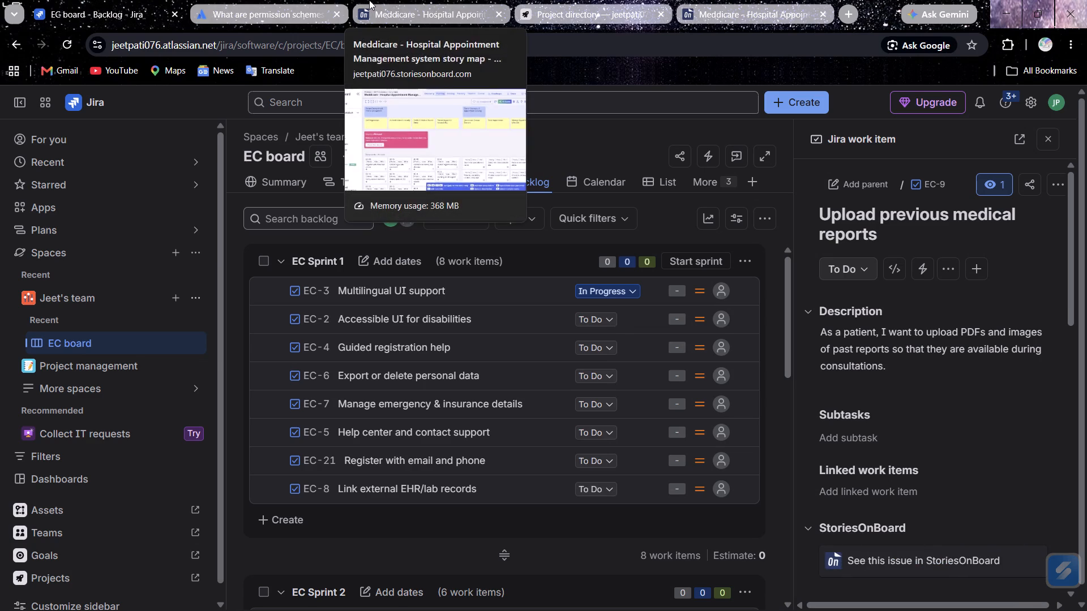
left_click(369, 0)
left_click(551, 0)
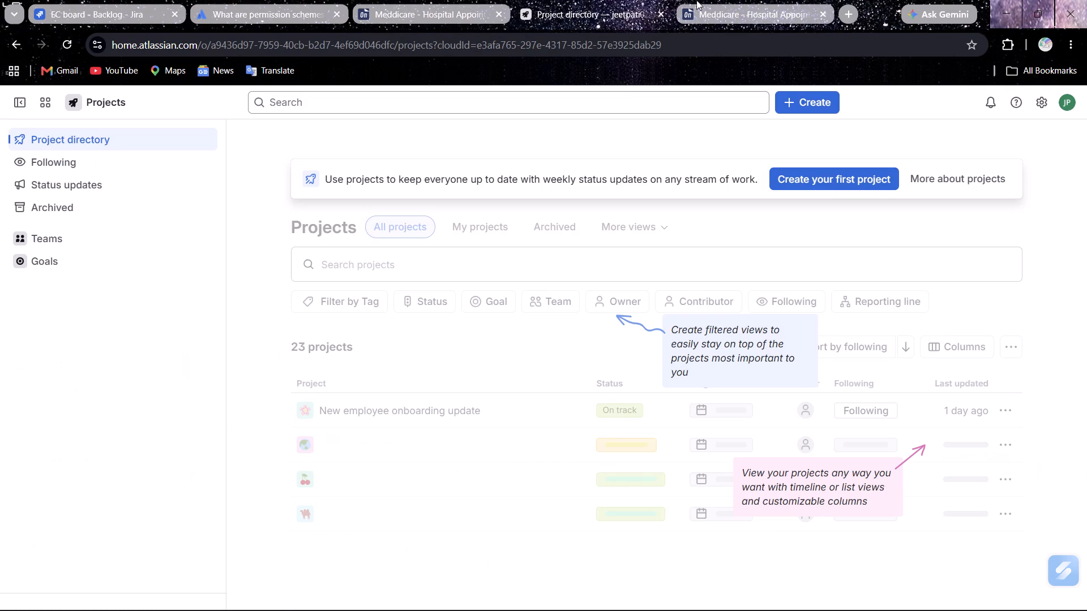
left_click(742, 0)
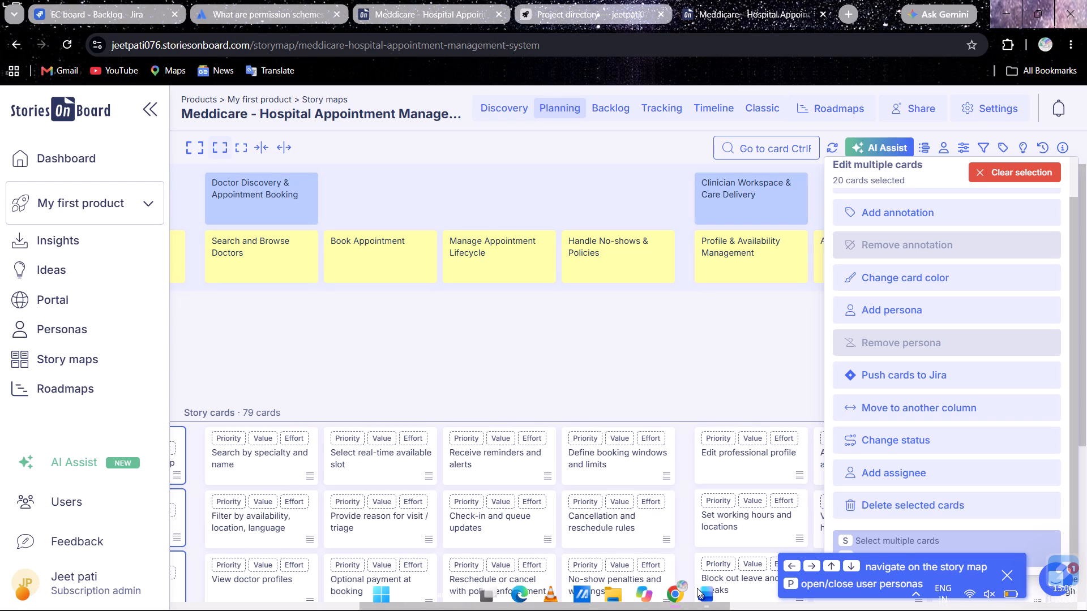
Switch back to the CV in Word and check the Python certificate entry and the projects section.
left_click(697, 588)
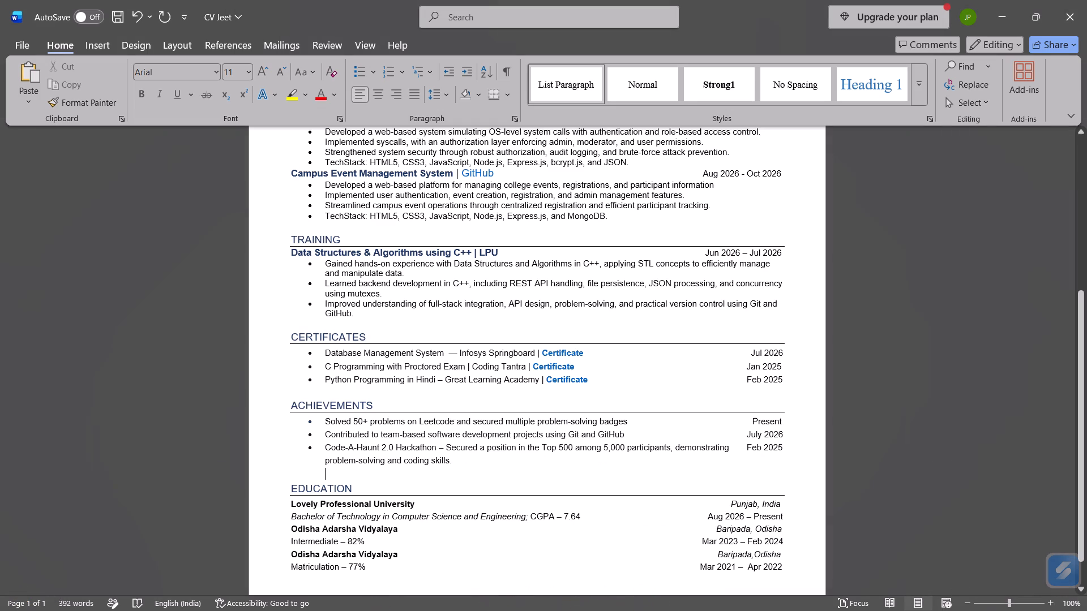
left_click(594, 376)
left_click_drag(594, 376, 560, 379)
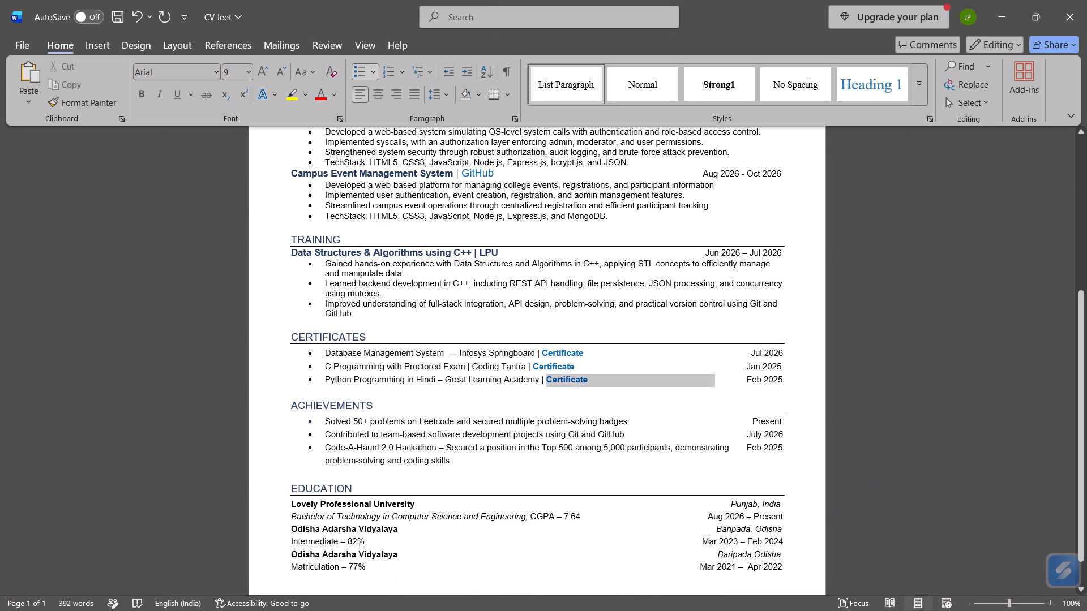
left_click(560, 379)
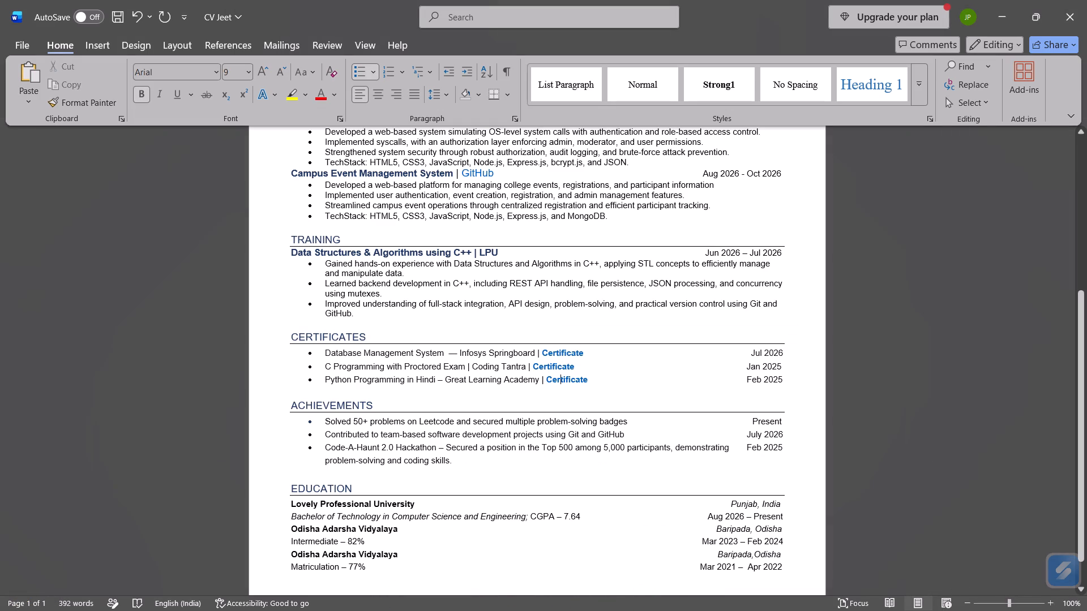
scroll(456, 427, "up", 1)
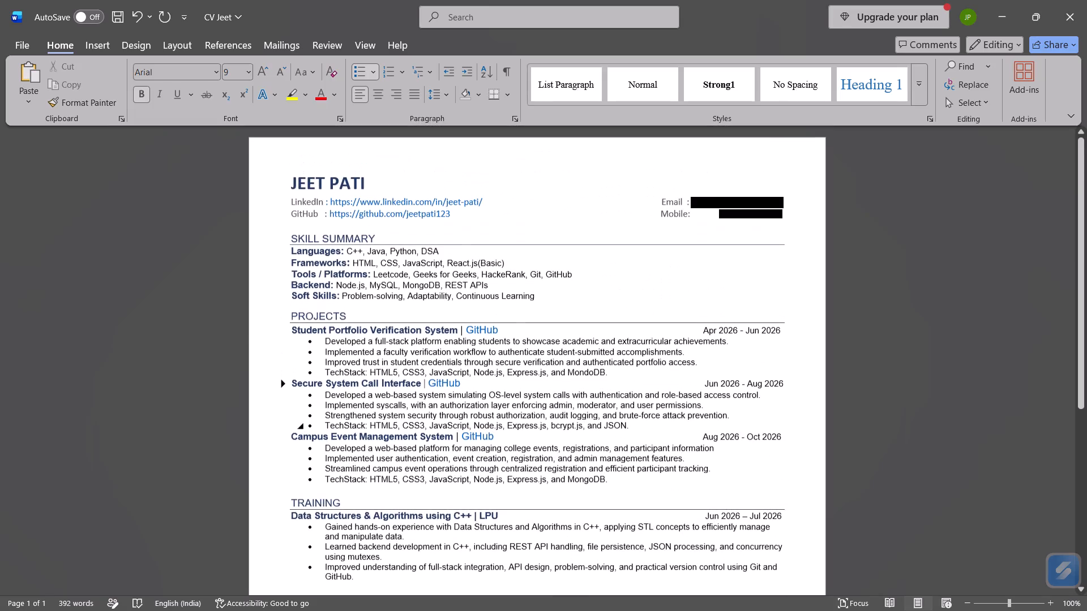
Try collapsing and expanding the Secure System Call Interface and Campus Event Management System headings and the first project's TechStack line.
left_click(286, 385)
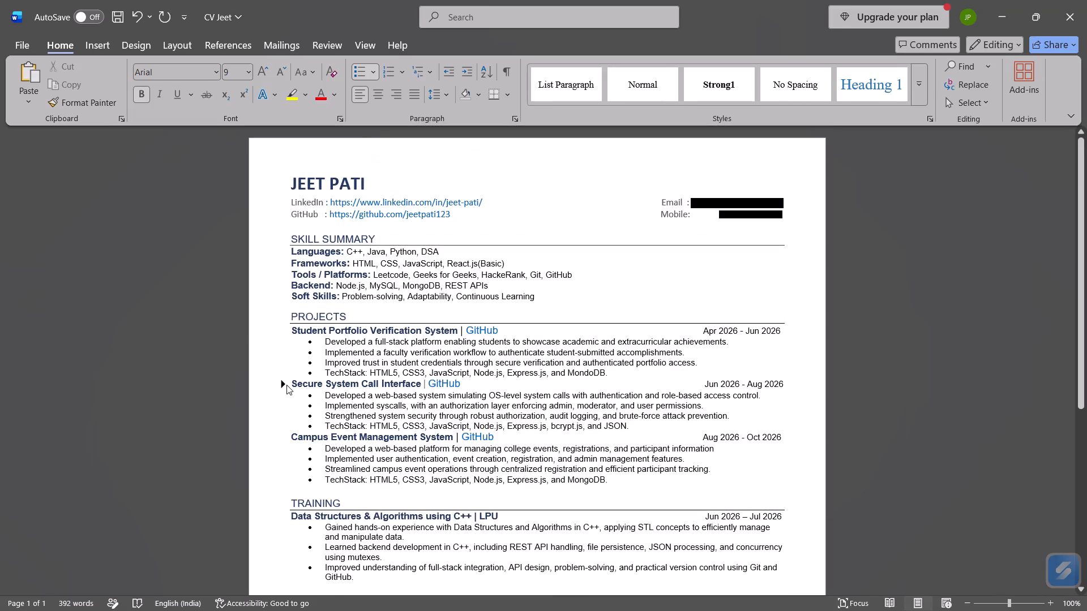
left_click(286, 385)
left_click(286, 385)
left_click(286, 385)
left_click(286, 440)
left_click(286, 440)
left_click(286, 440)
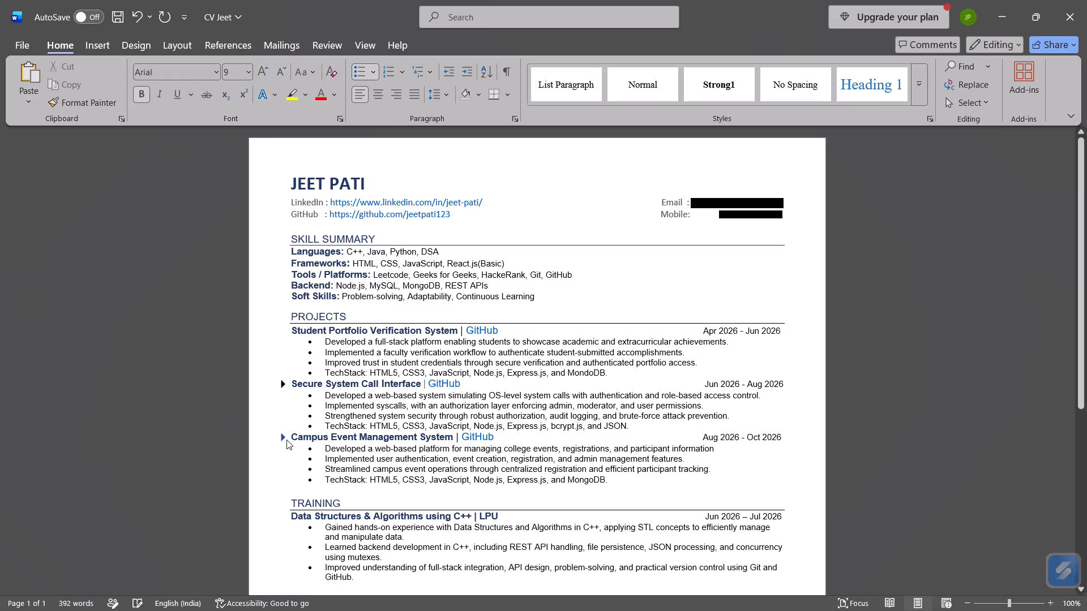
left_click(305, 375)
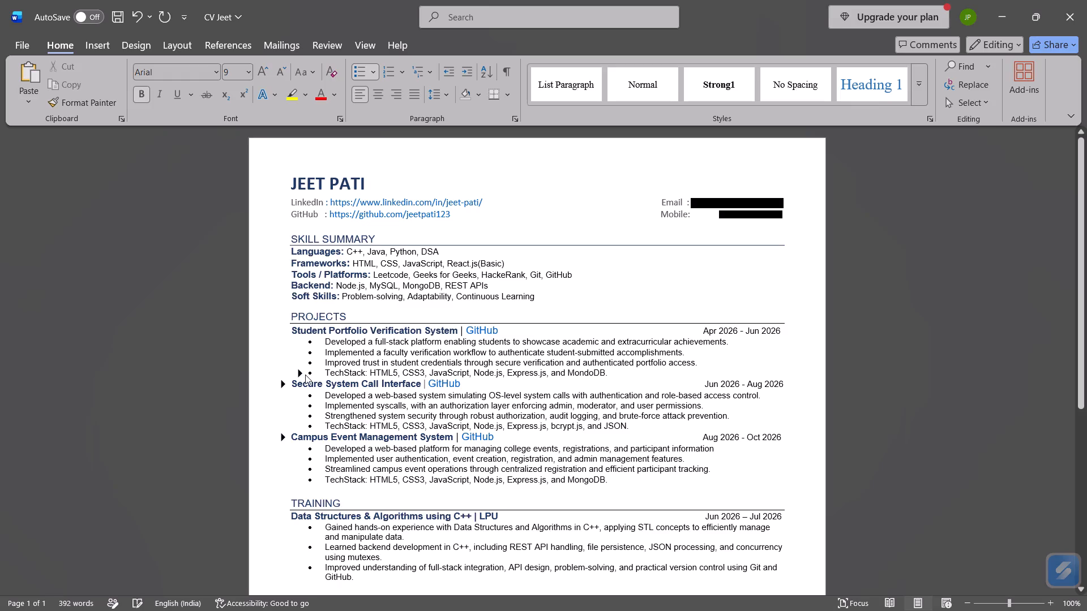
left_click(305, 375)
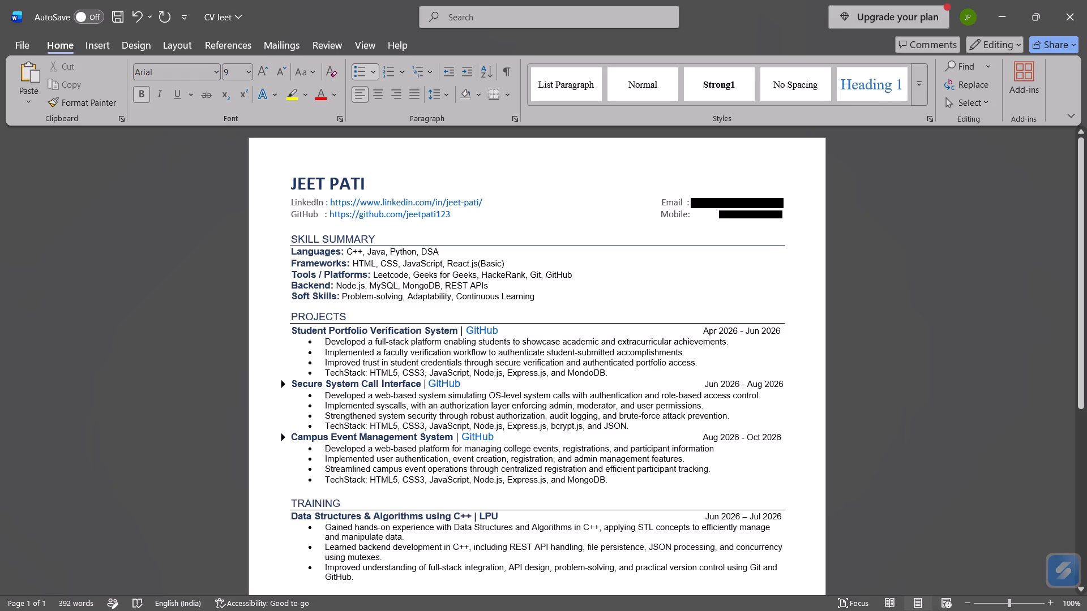
Expand the collapsed Secure System Call Interface and Campus Event Management System project headings.
left_click(287, 384)
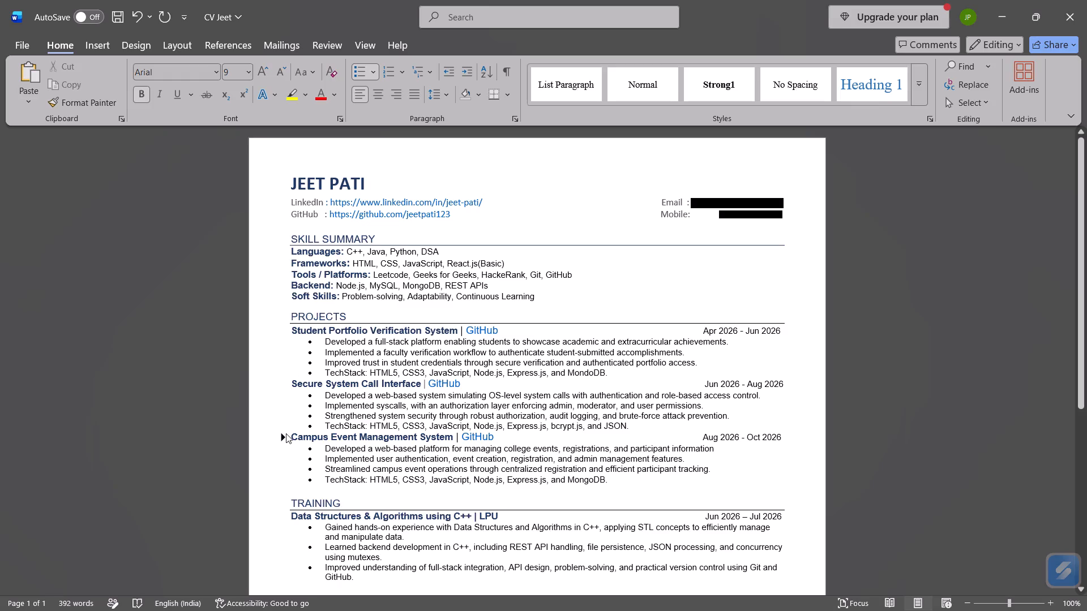
left_click(286, 435)
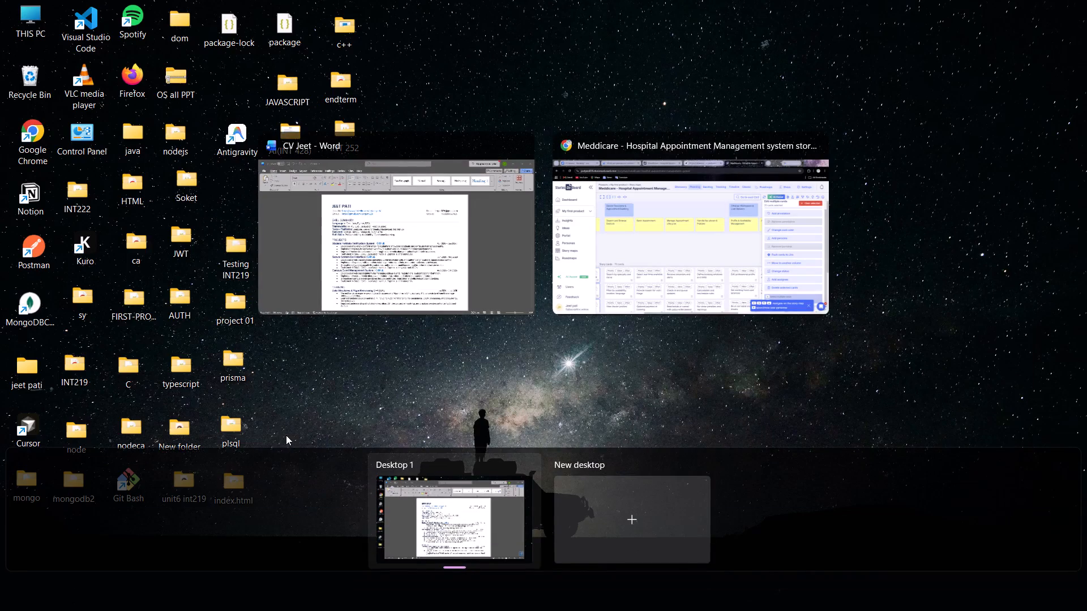
Switch to Chrome, open YouTube in a new tab and preview different moments of the LETCUT Premier League live stream.
left_click(581, 251)
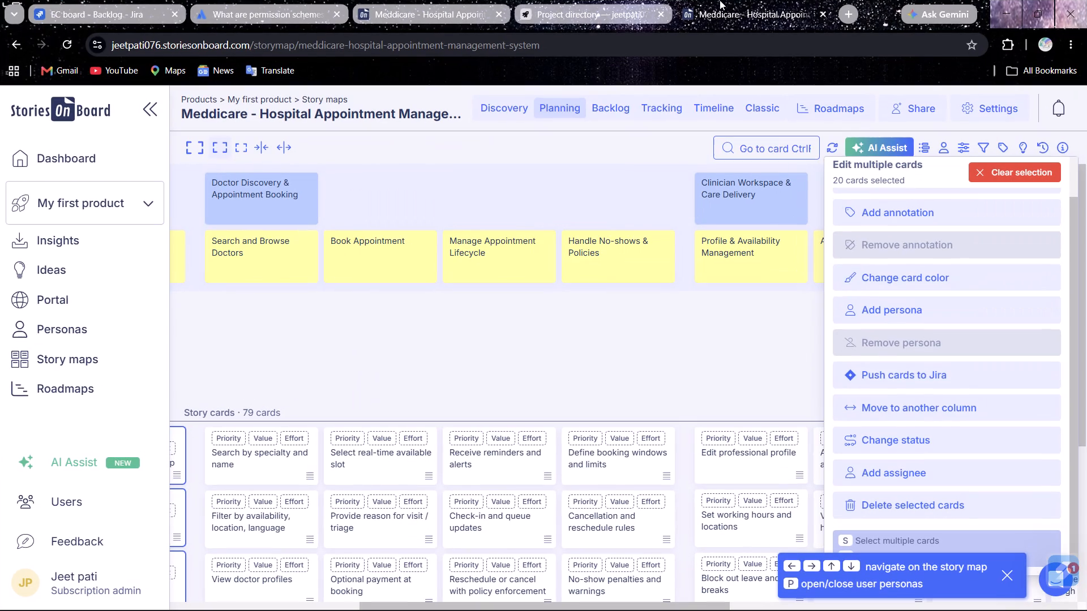
left_click(848, 10)
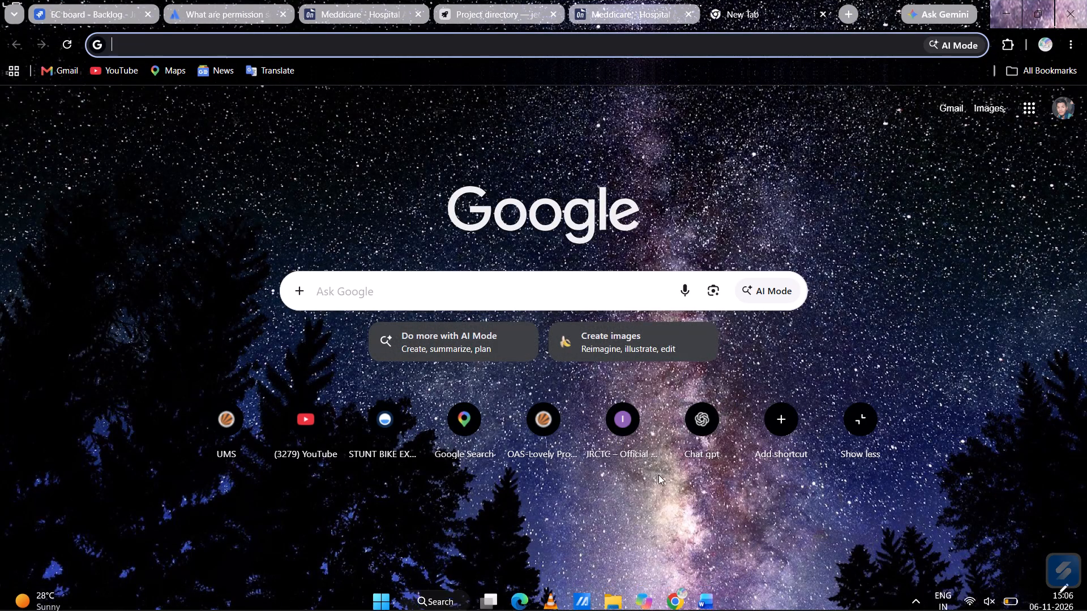
left_click(319, 428)
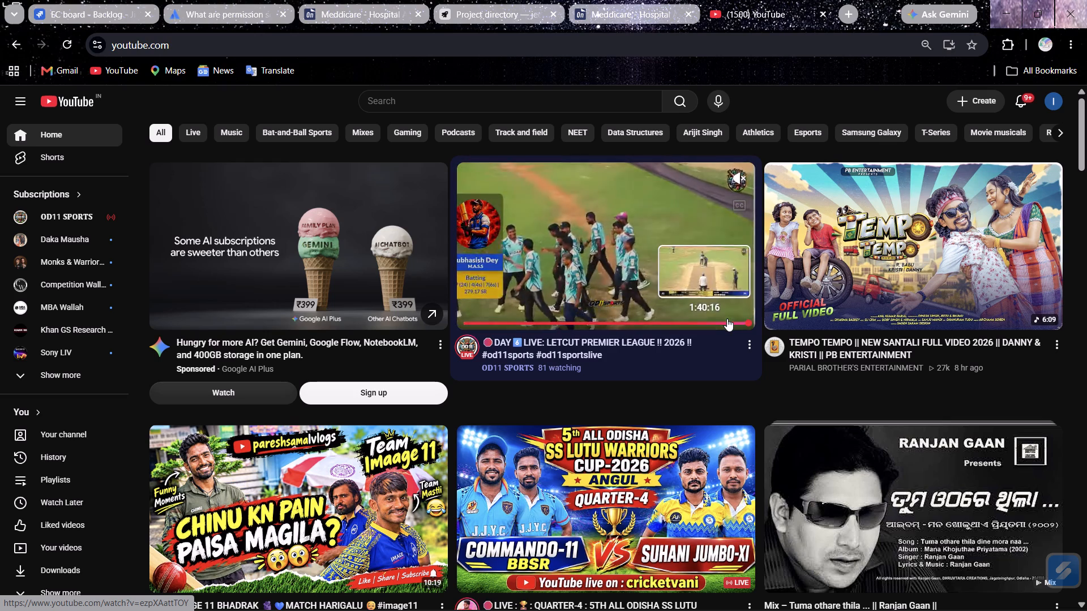
left_click(730, 323)
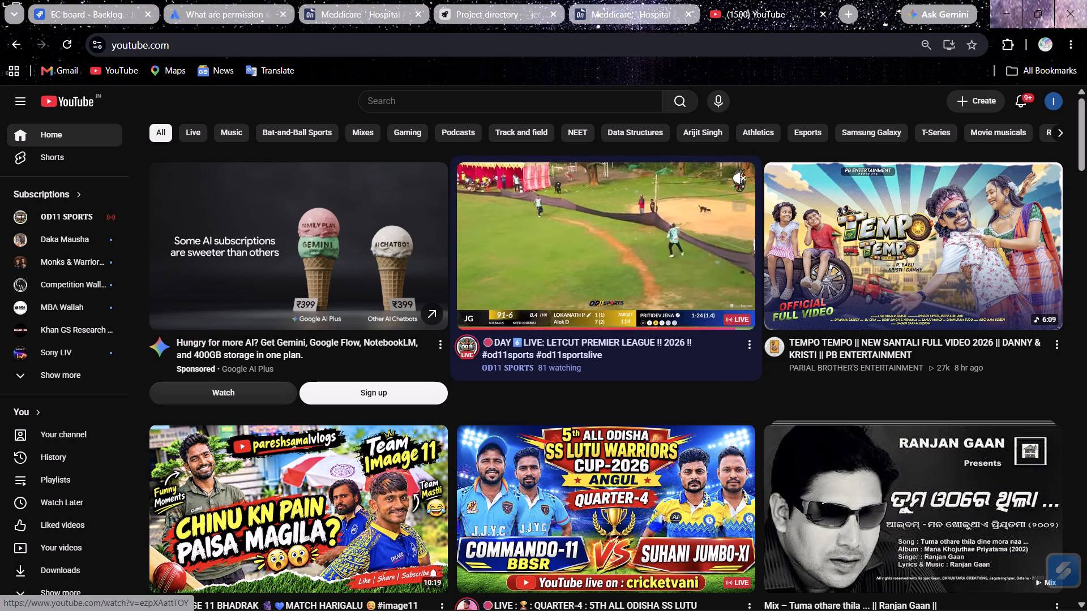
left_click(682, 324)
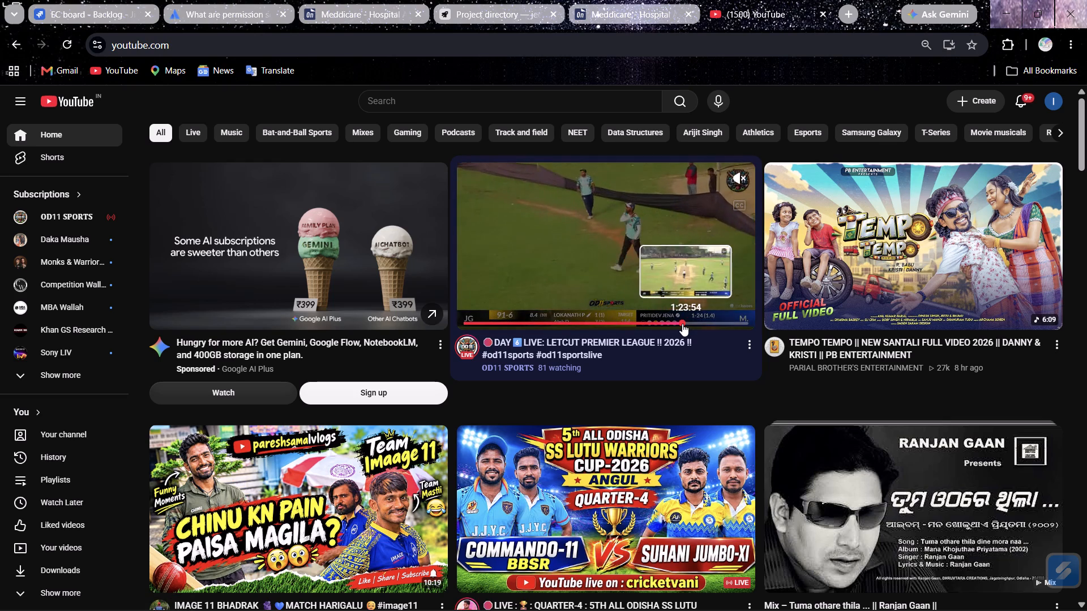
left_click(631, 320)
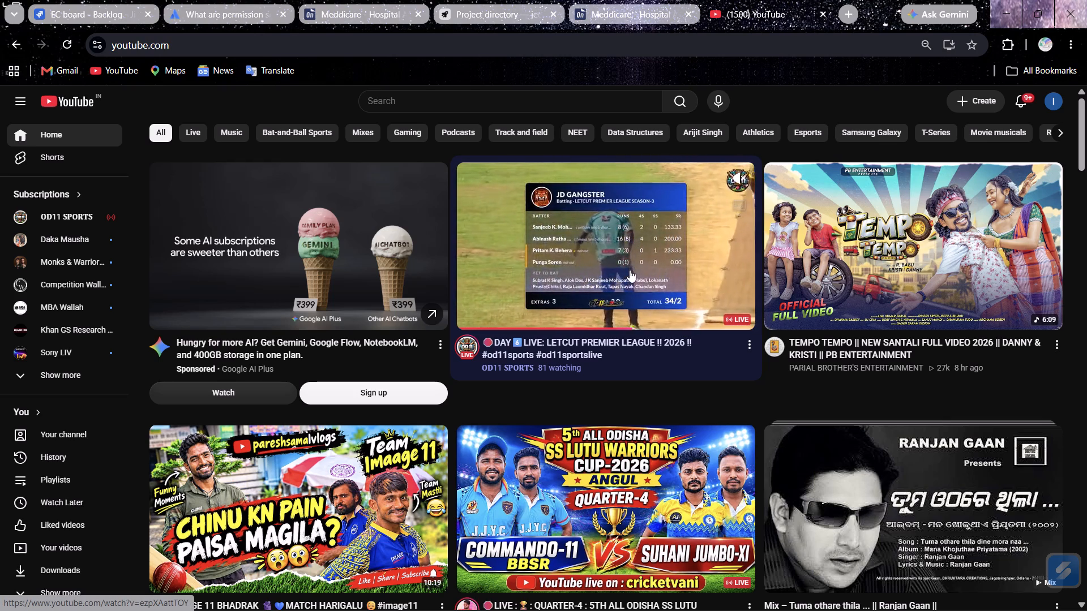
left_click(585, 324)
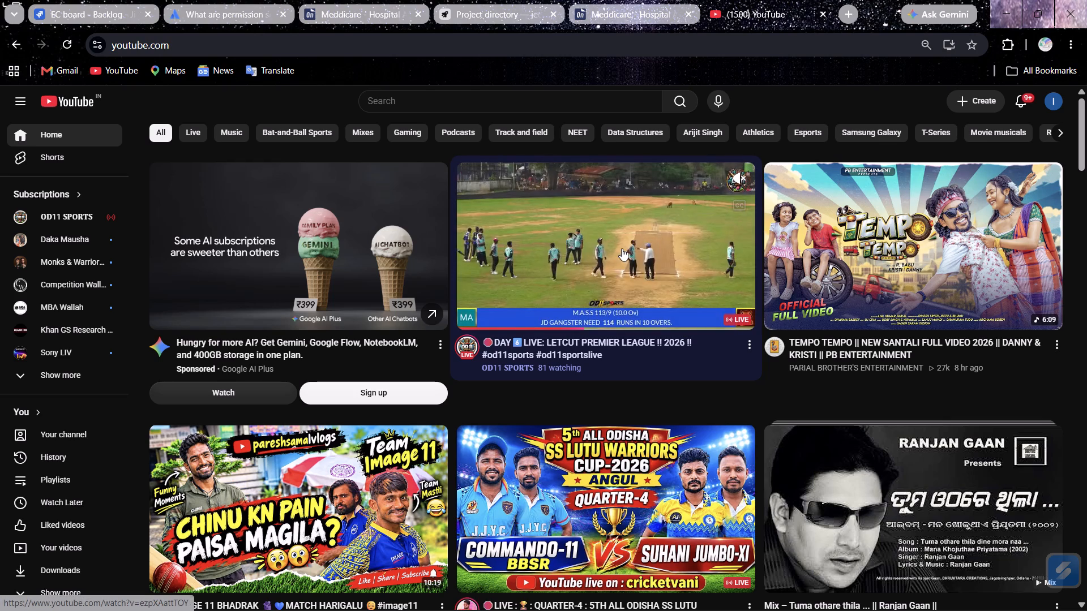
left_click(548, 322)
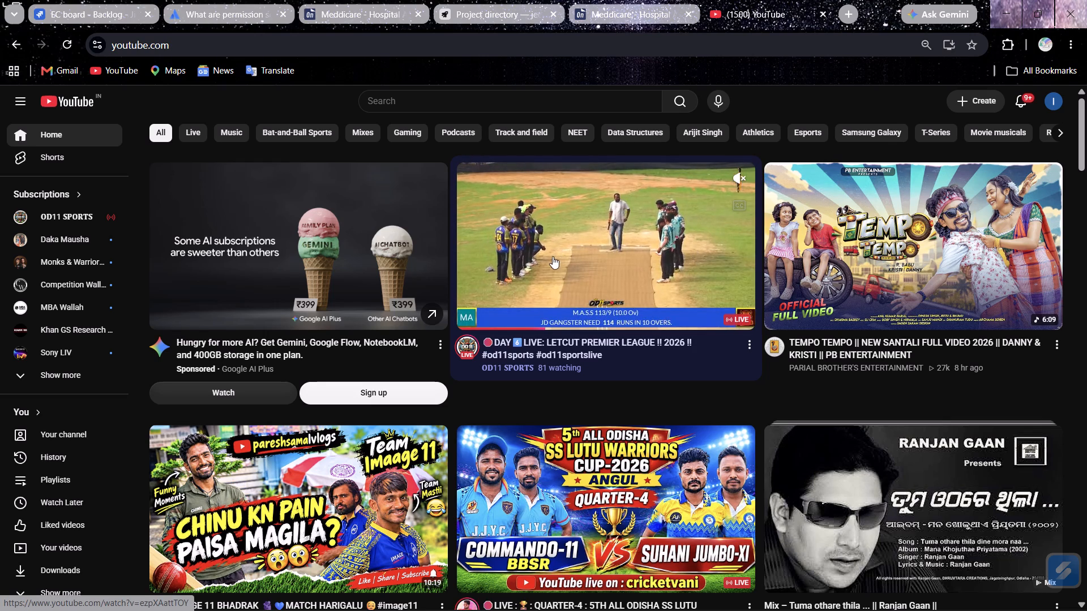
left_click(744, 321)
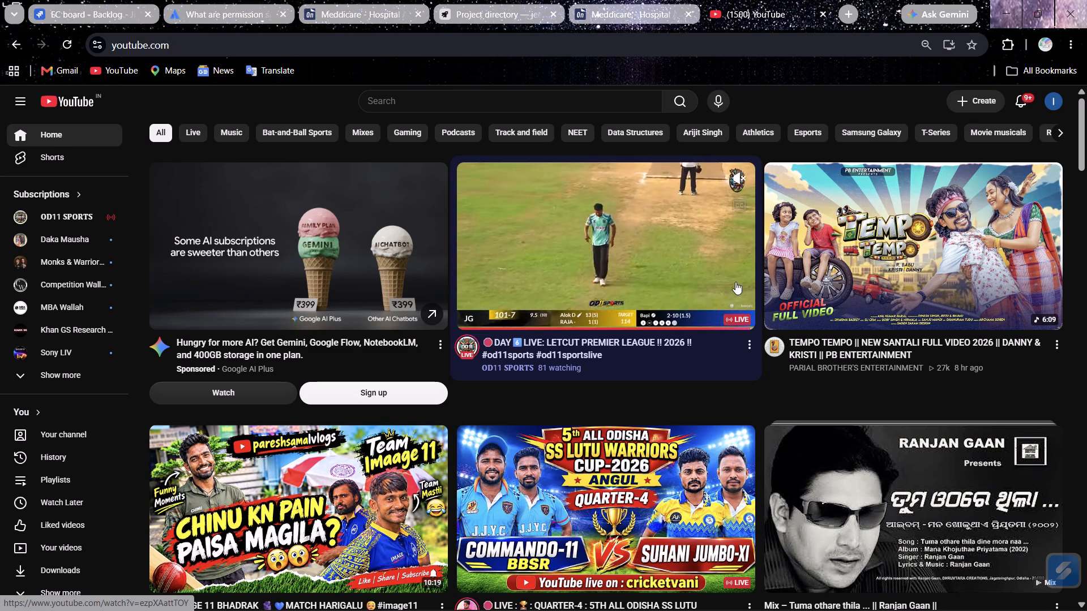
left_click(750, 321)
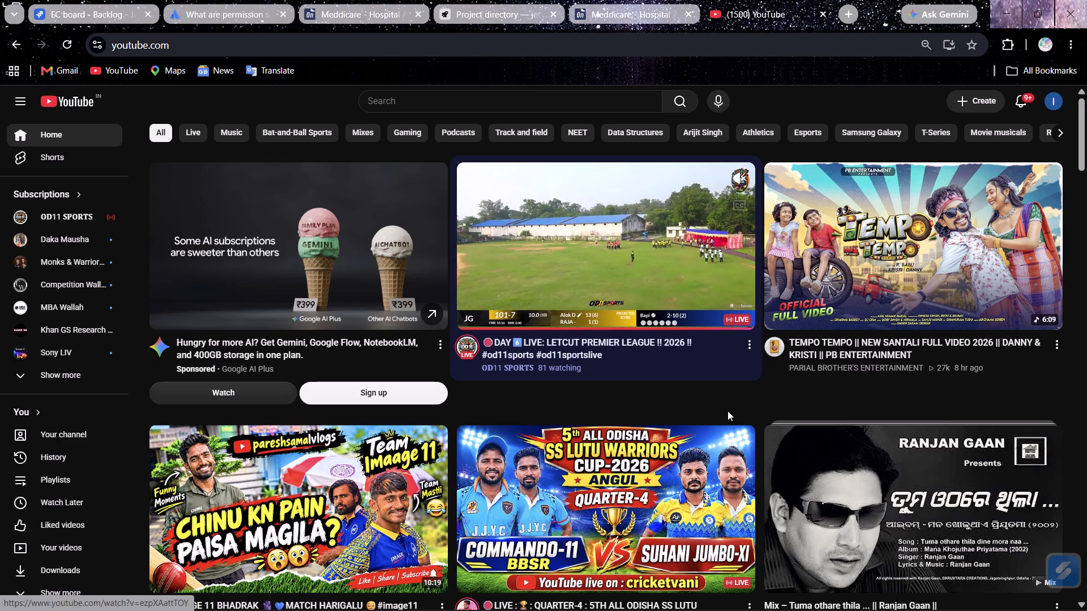
Browse further down the YouTube home feed and preview earlier moments of the SS Lutu Warriors Cup-2026 Quarter-4 live stream.
scroll(692, 515, "down", 2)
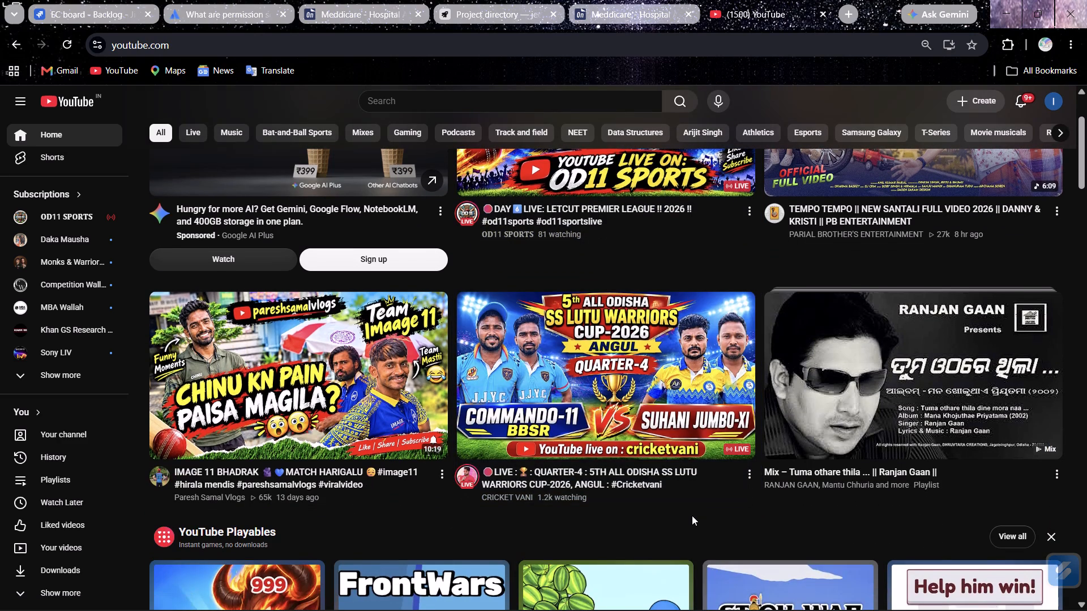
scroll(692, 515, "down", 3)
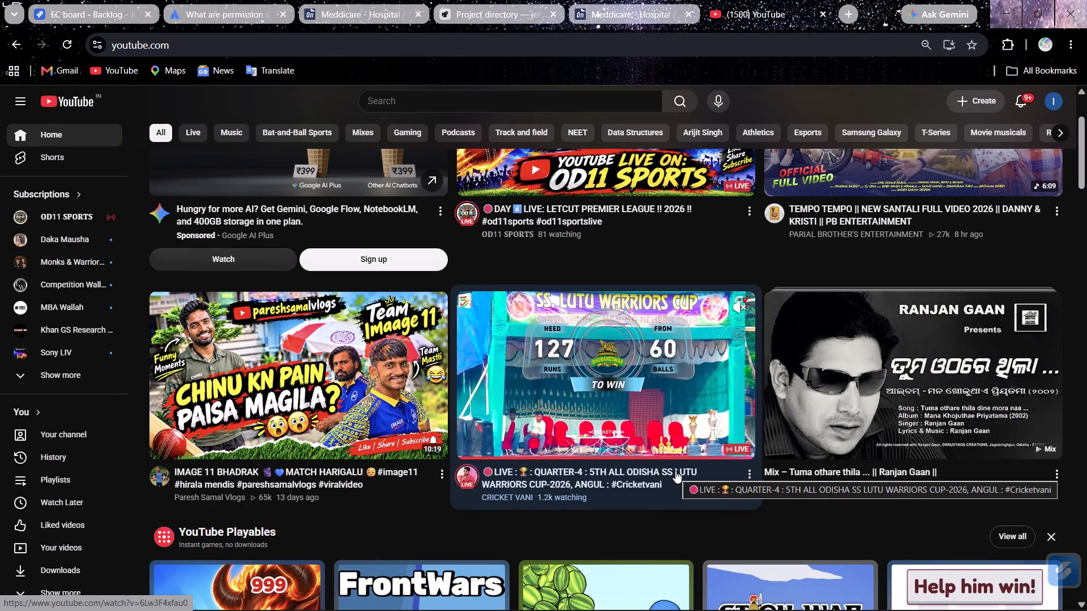
left_click(671, 455)
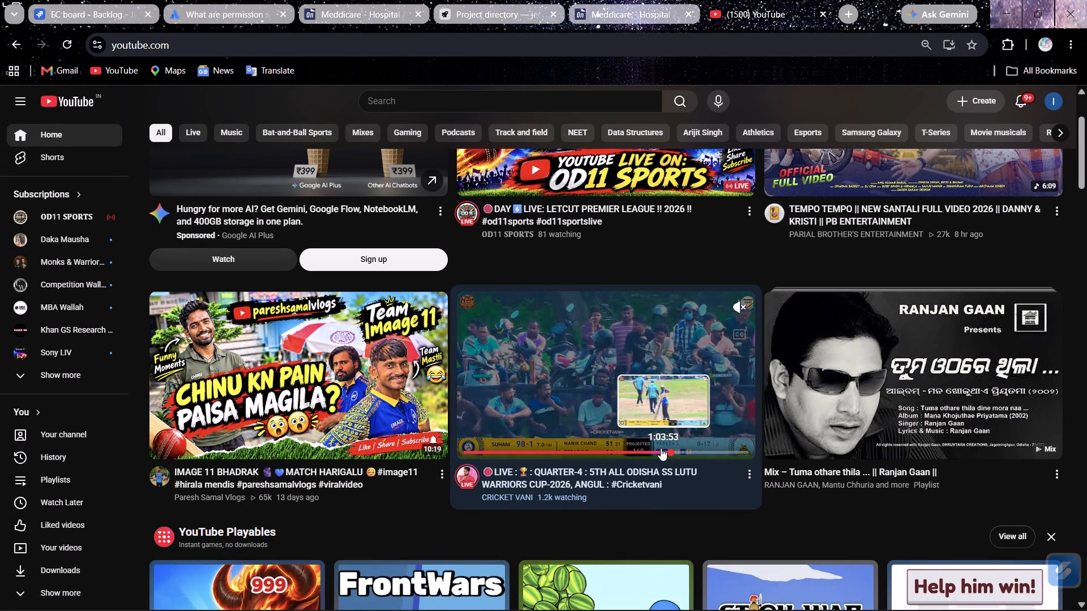
left_click(661, 448)
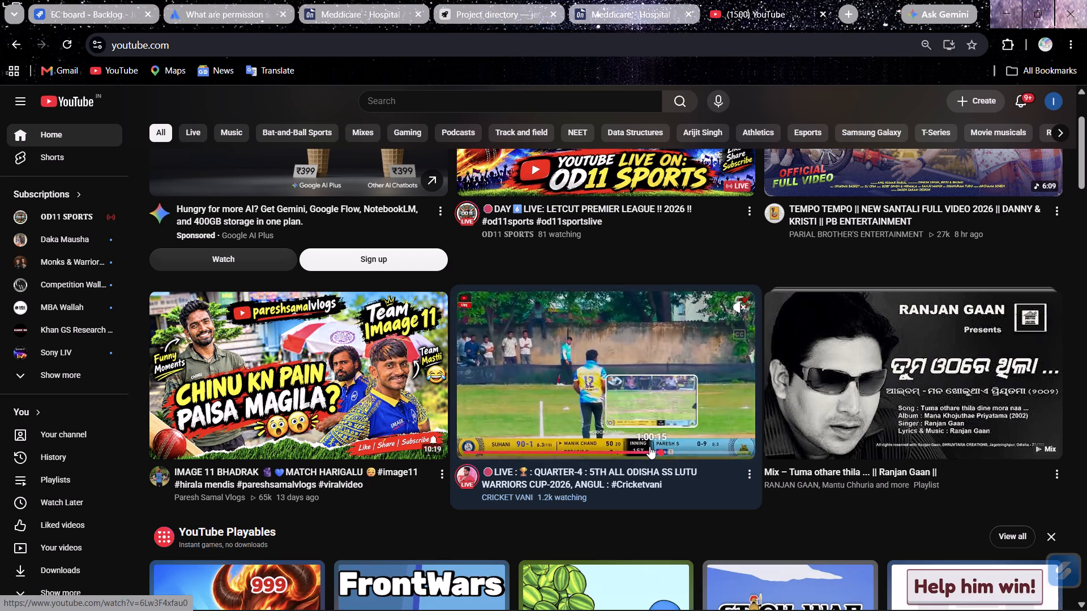
left_click(649, 446)
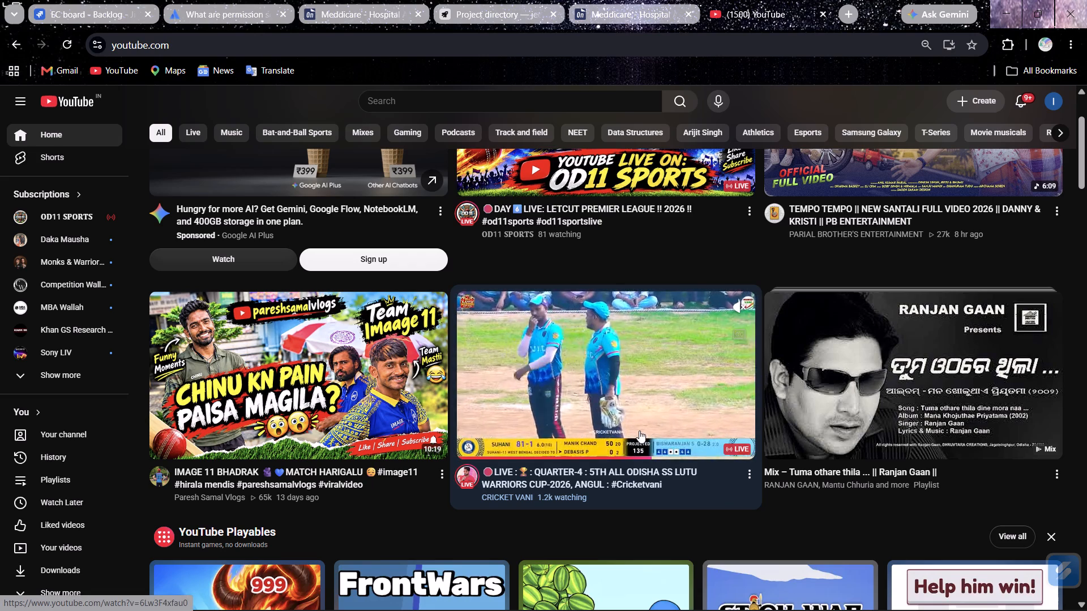
left_click(615, 451)
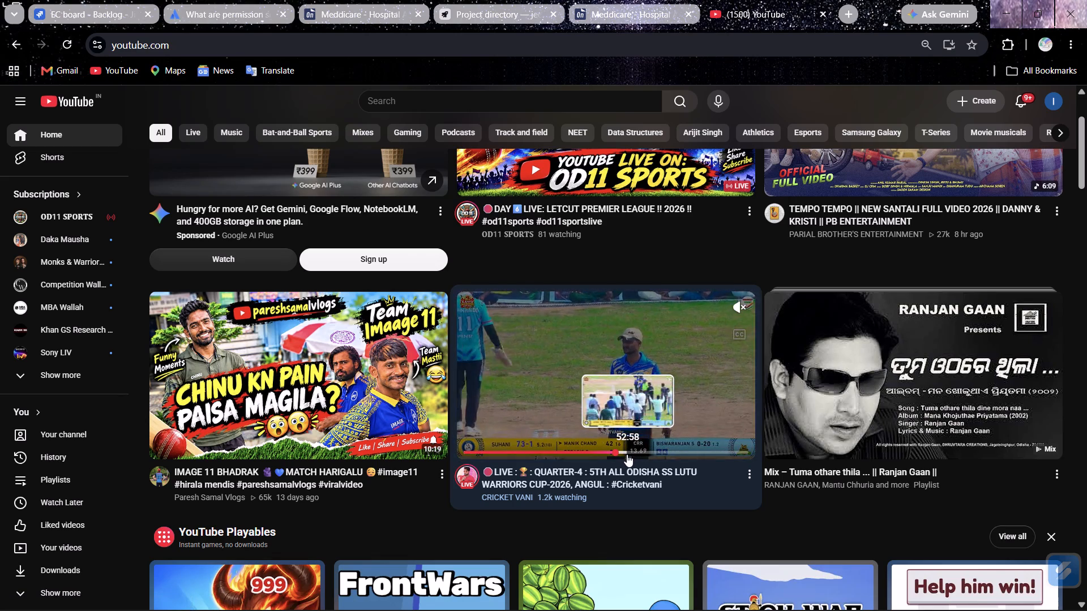
Preview progressively earlier moments of the SS Lutu Warriors Cup-2026 Quarter-4 live stream, going back to near its start.
left_click(621, 451)
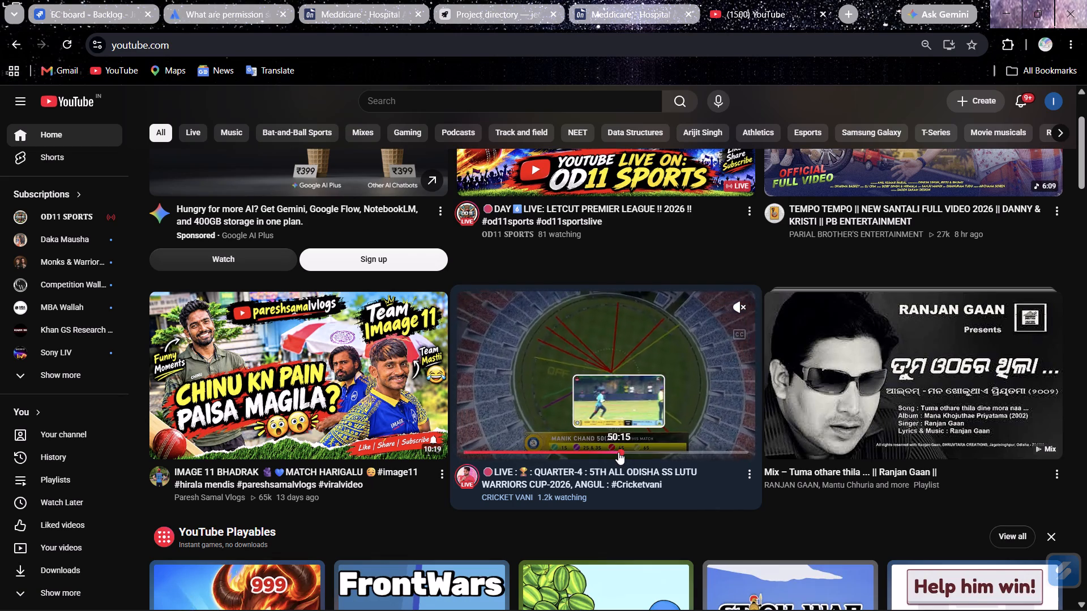
left_click(618, 452)
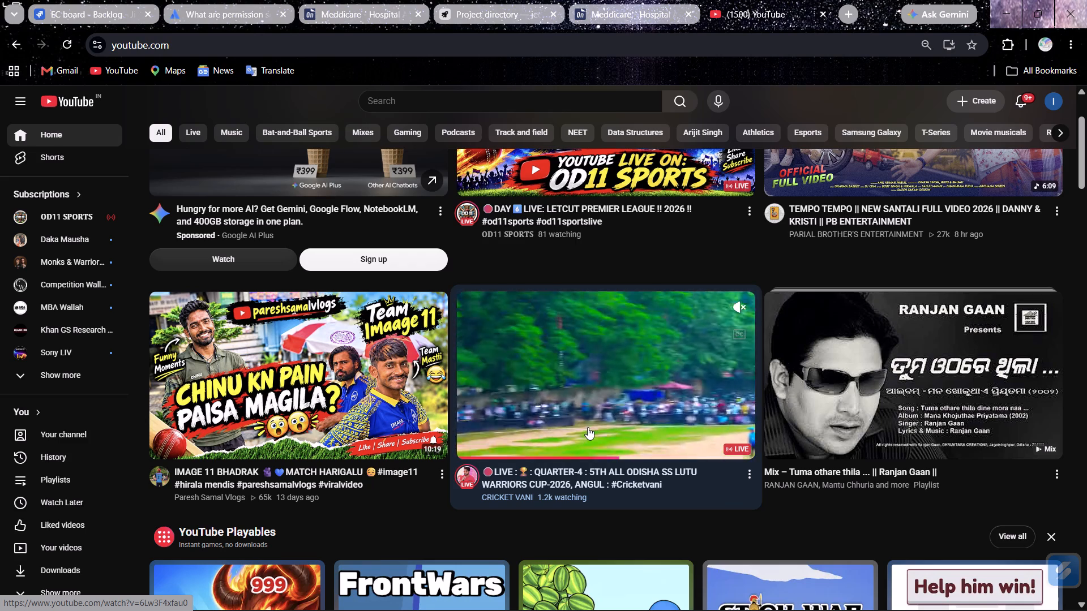
left_click(568, 449)
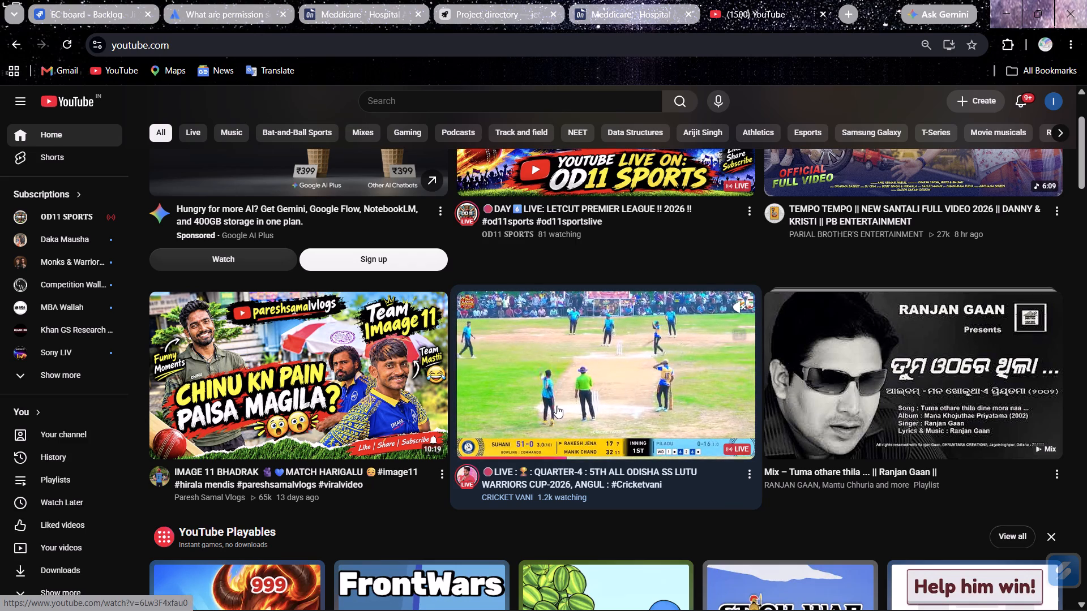
left_click(522, 449)
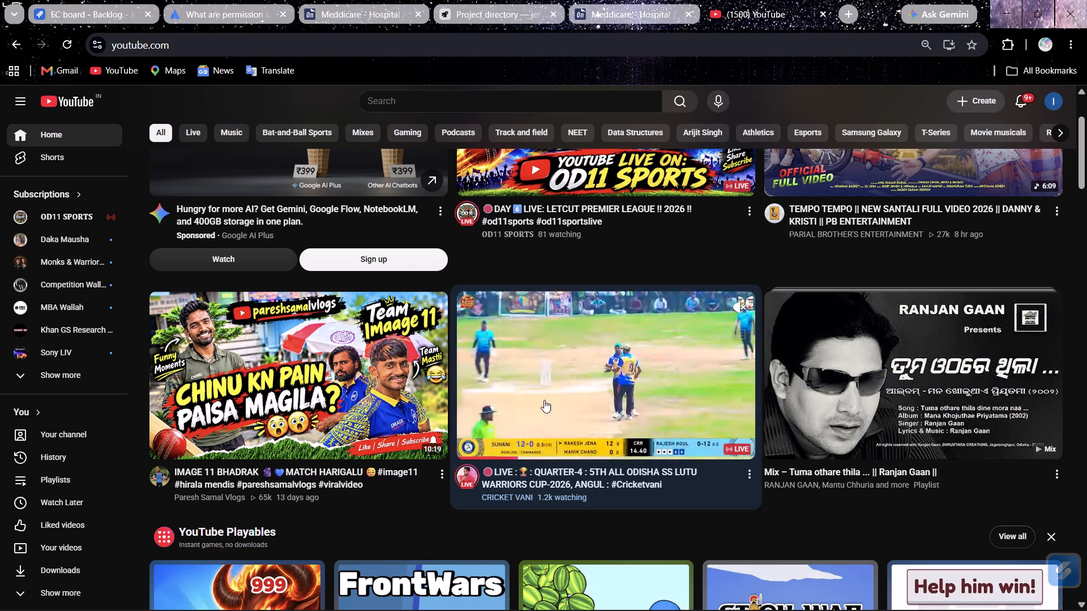
left_click(493, 453)
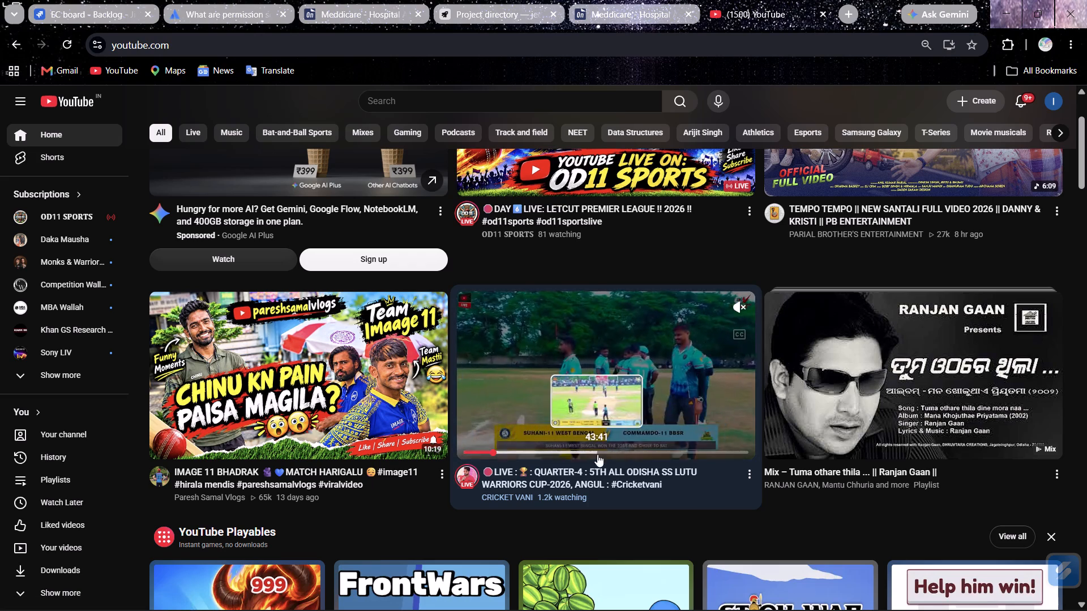
Skip the SS Lutu Warriors Cup-2026 stream preview forward in stages to the live point, and step back to slightly earlier moments.
left_click(587, 454)
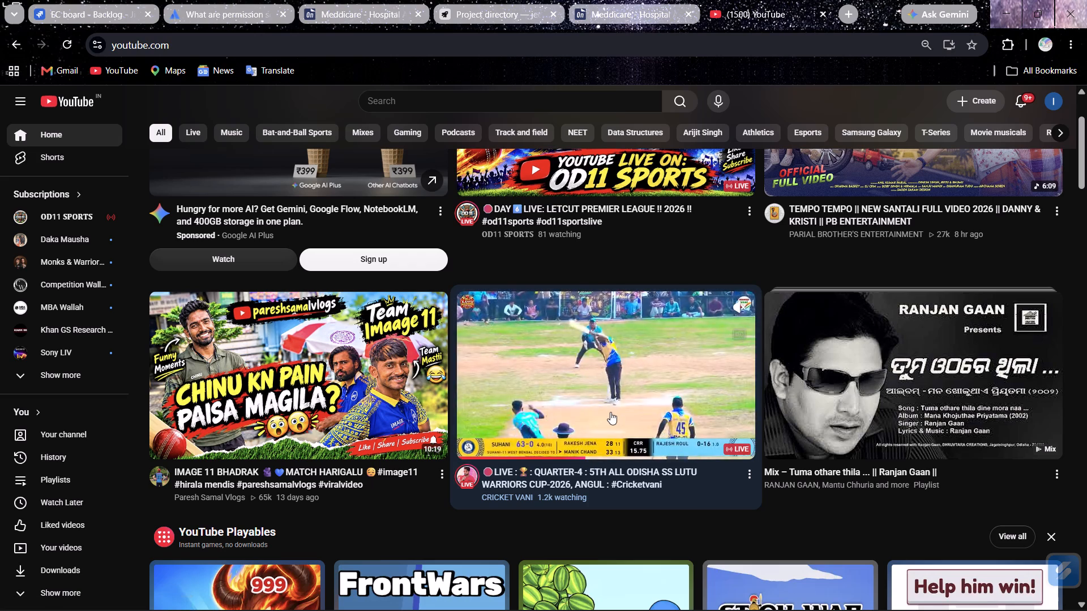
left_click(602, 445)
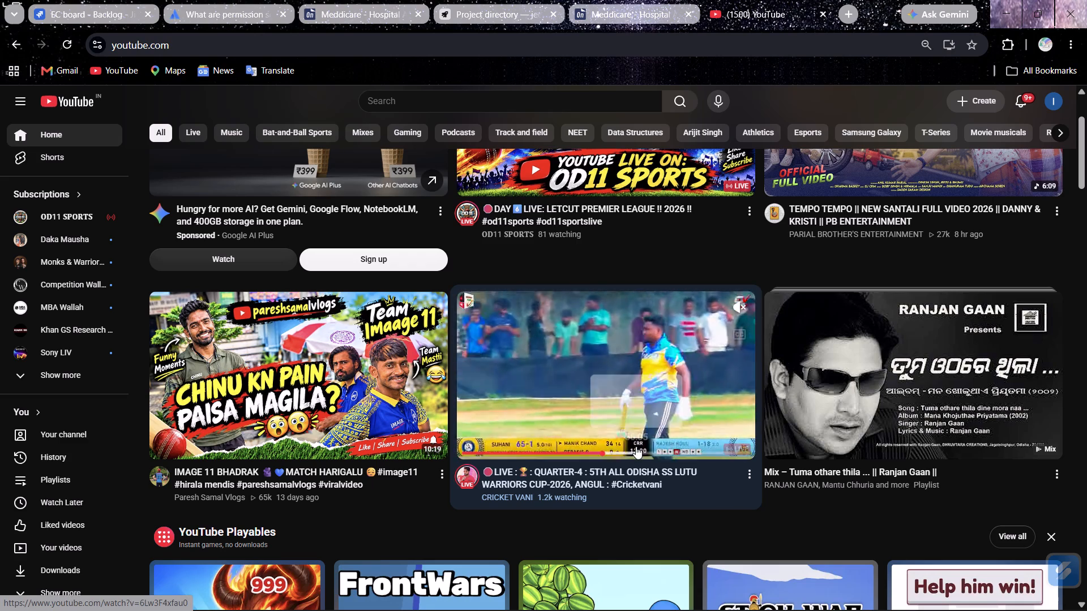
left_click(633, 449)
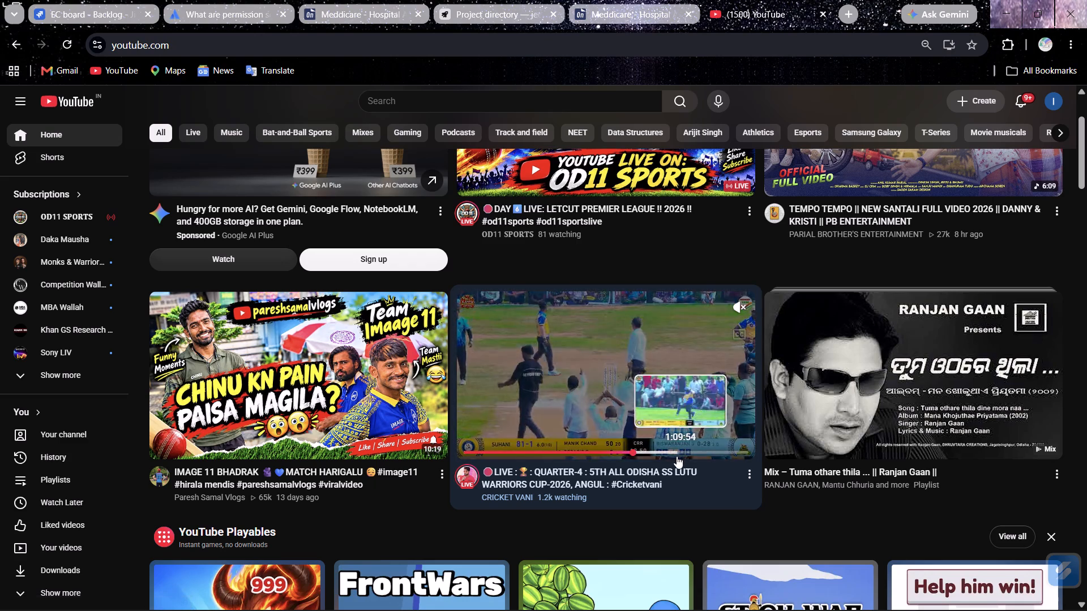
left_click(676, 456)
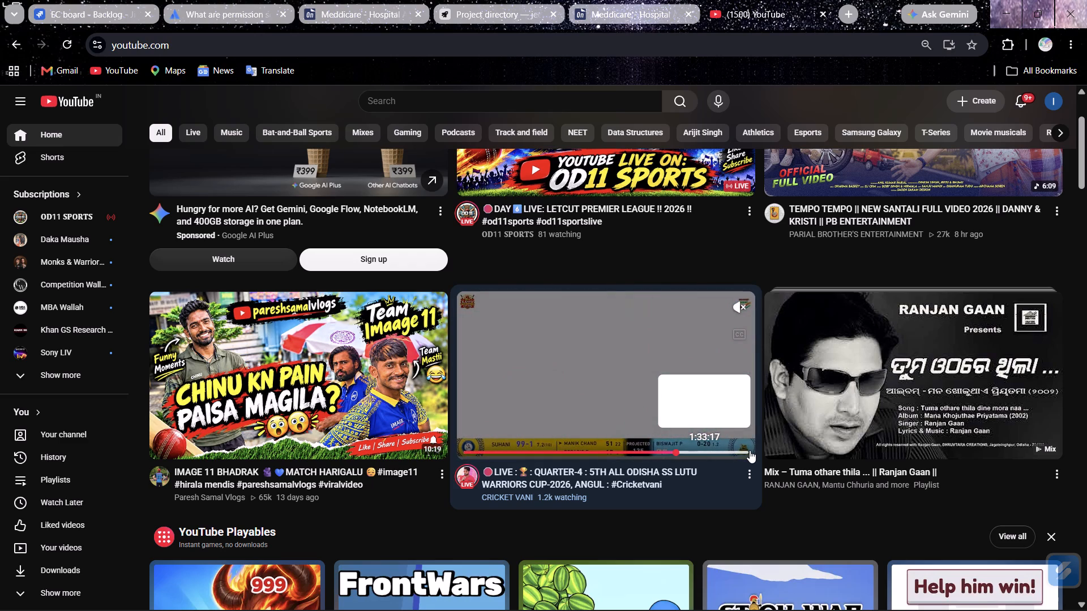
left_click(750, 450)
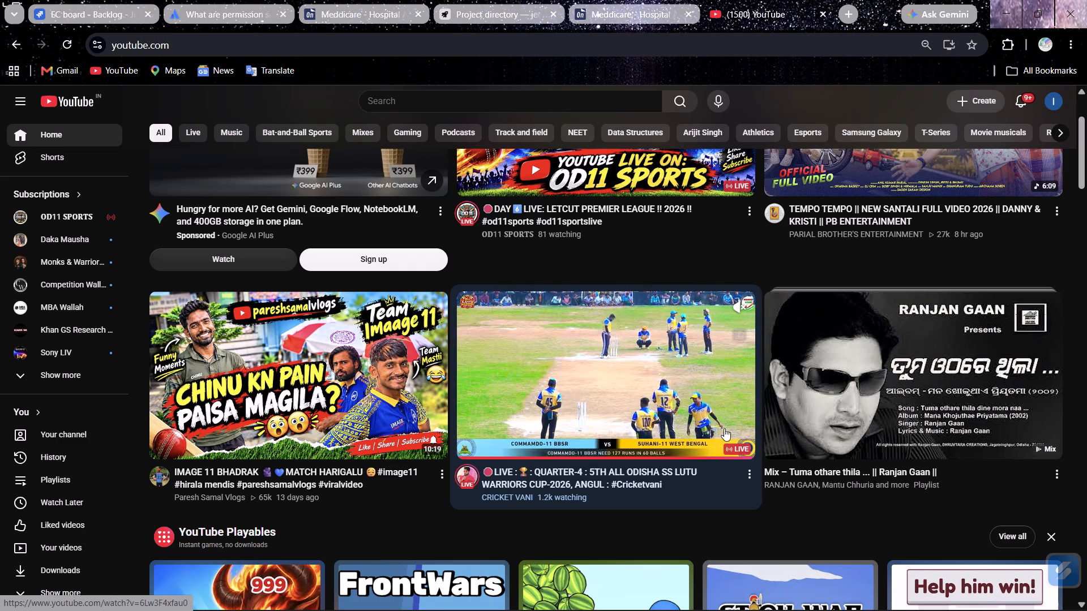
left_click(727, 451)
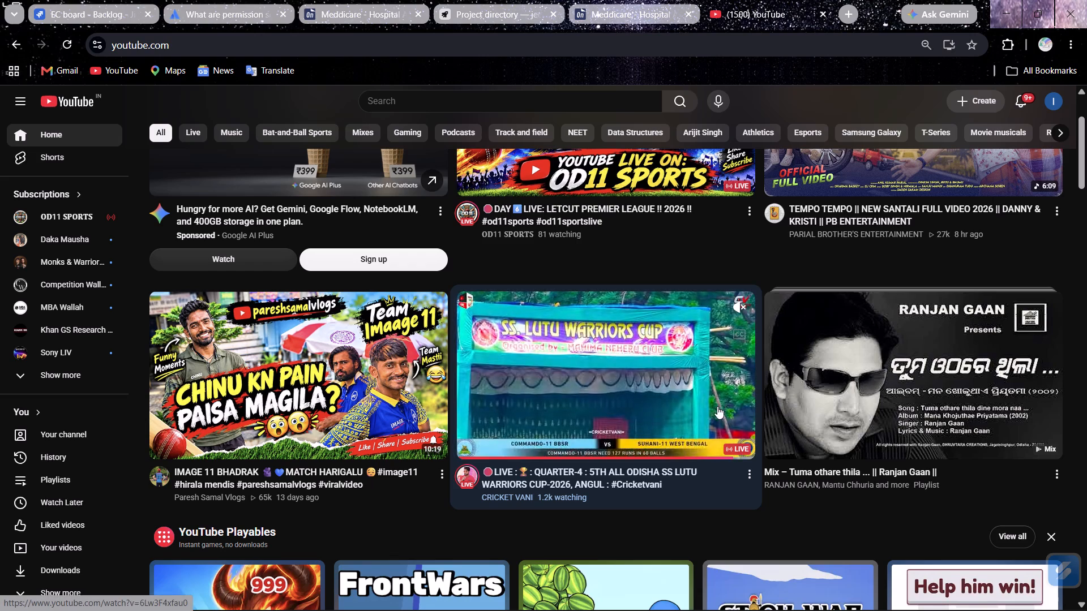
left_click(711, 457)
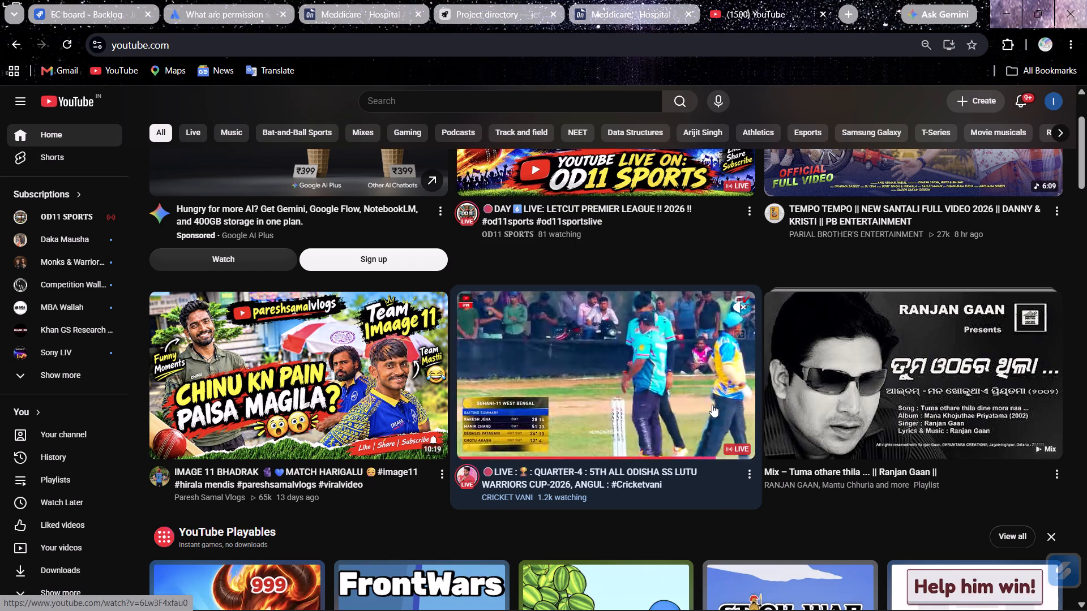
left_click(703, 453)
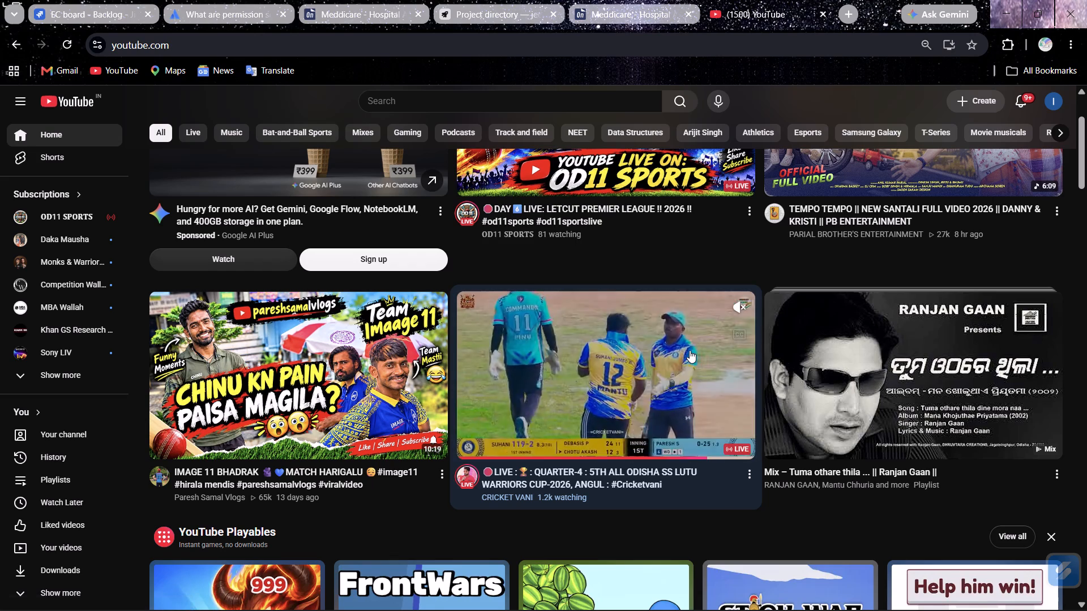
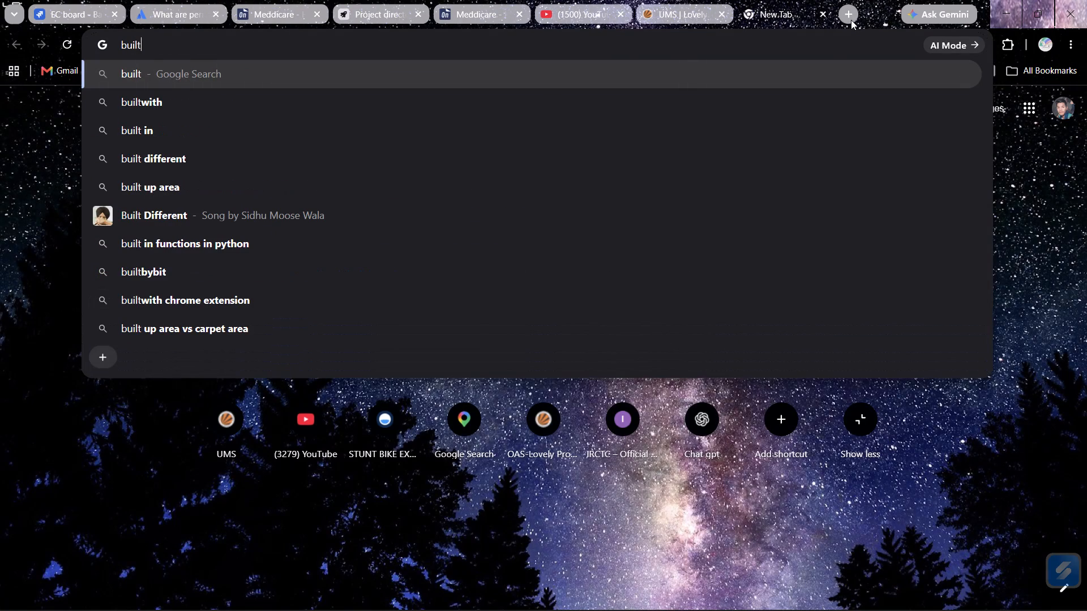
Search Google for "built three froms" to look up the three forms of the verb.
key("space")
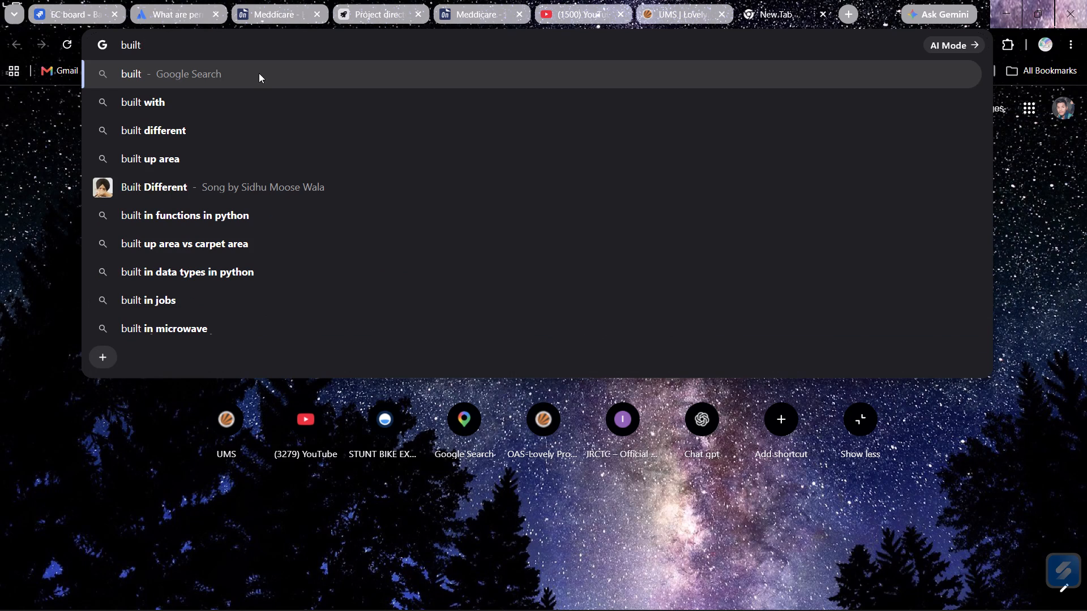
type("three")
key("space")
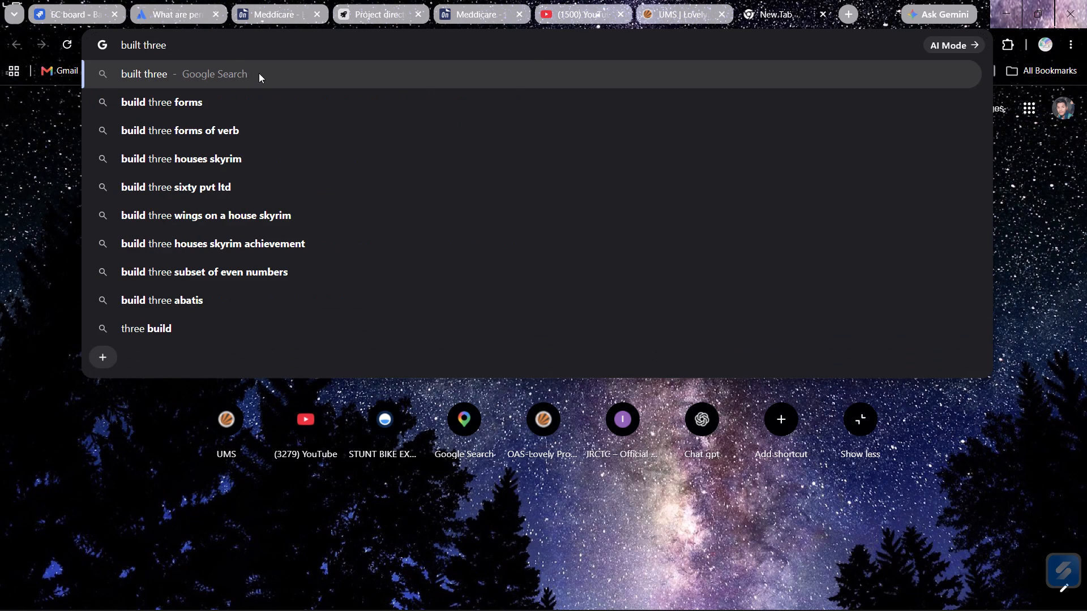
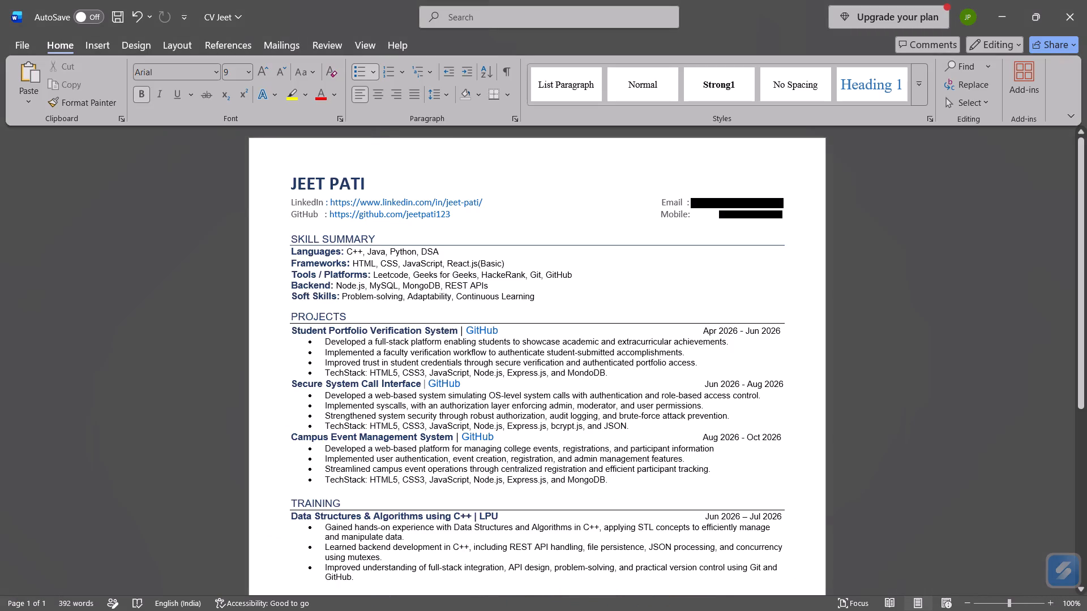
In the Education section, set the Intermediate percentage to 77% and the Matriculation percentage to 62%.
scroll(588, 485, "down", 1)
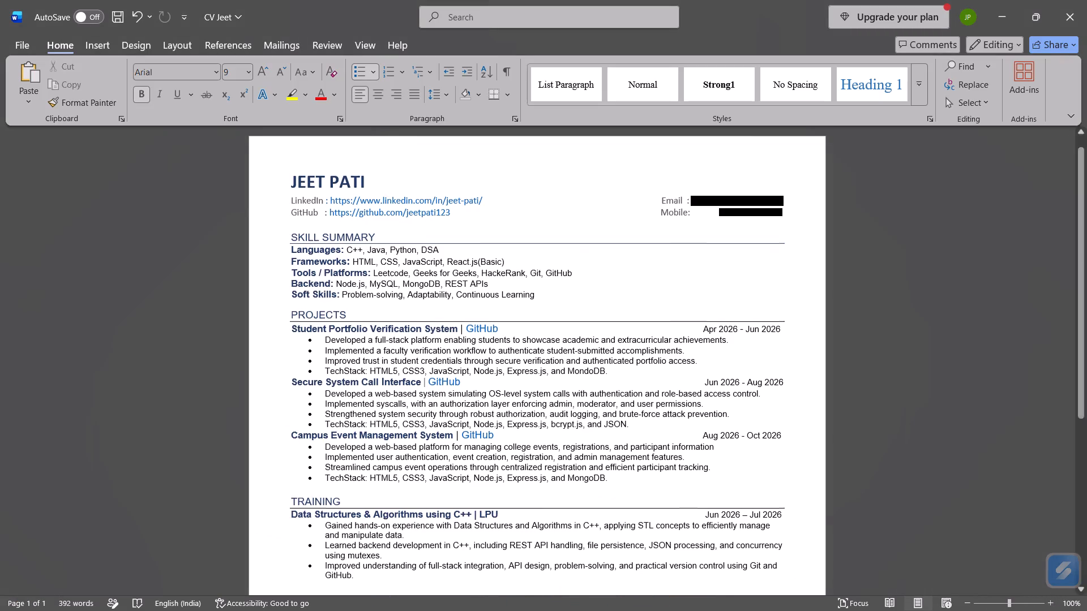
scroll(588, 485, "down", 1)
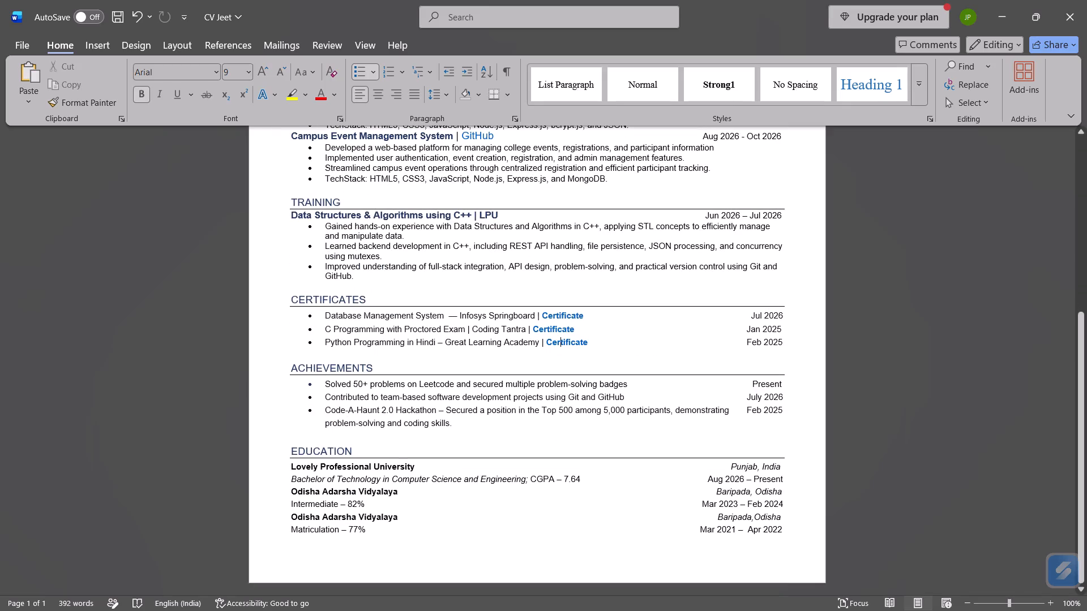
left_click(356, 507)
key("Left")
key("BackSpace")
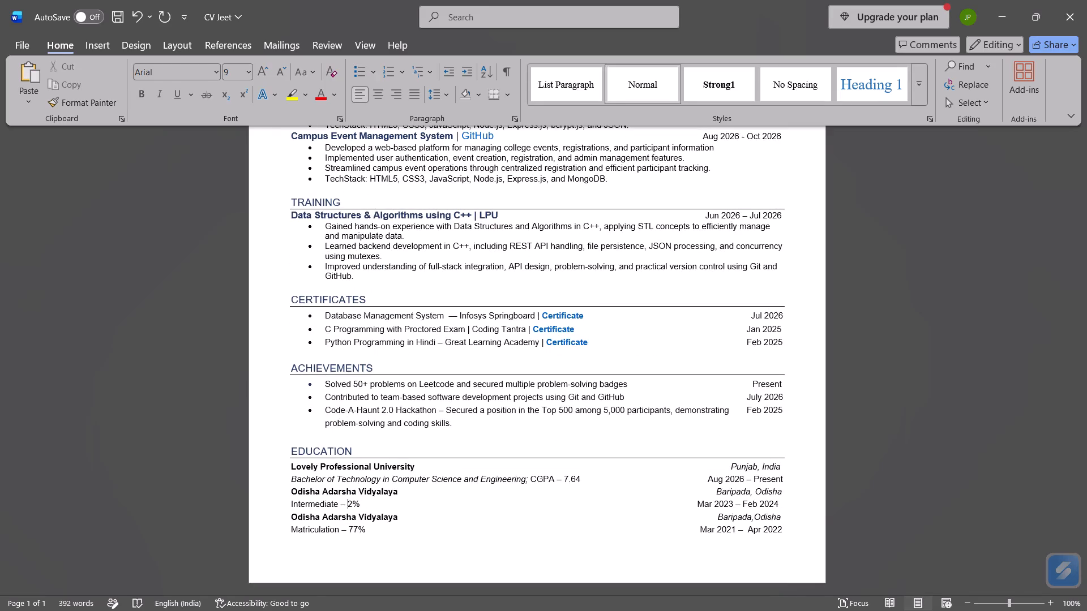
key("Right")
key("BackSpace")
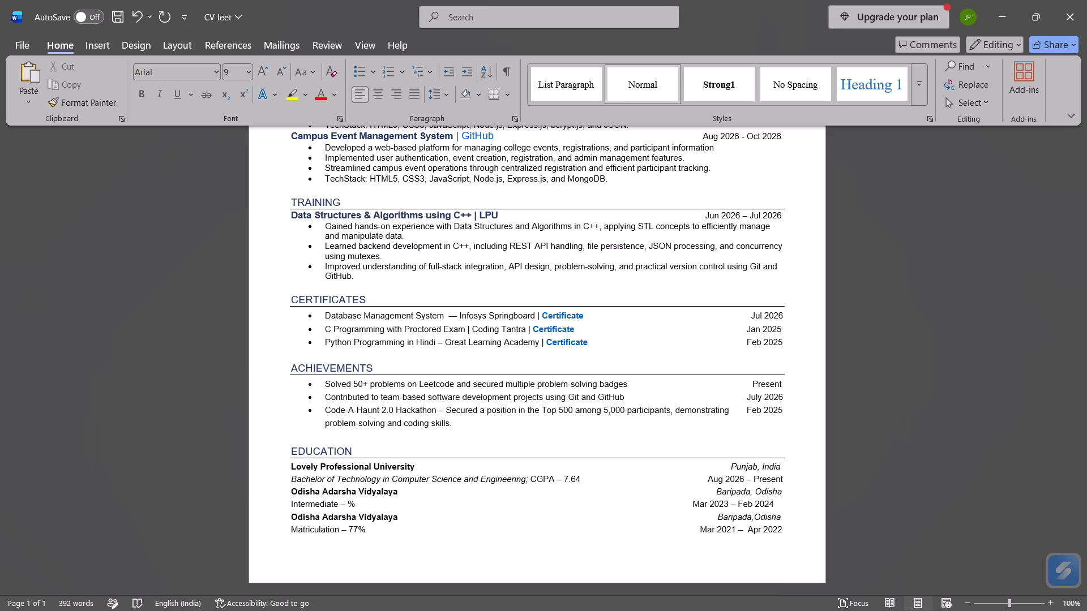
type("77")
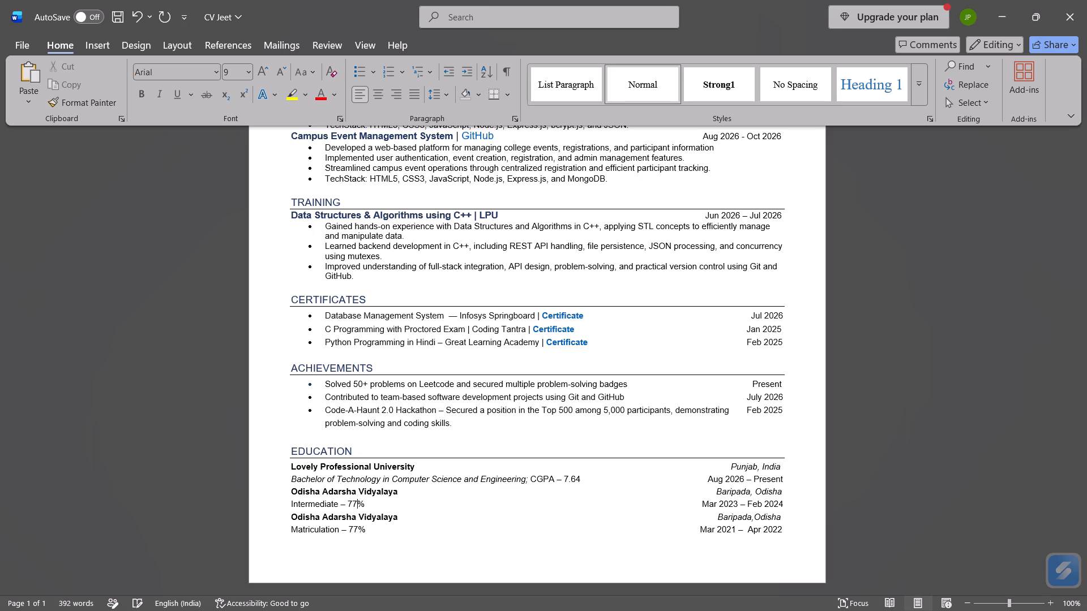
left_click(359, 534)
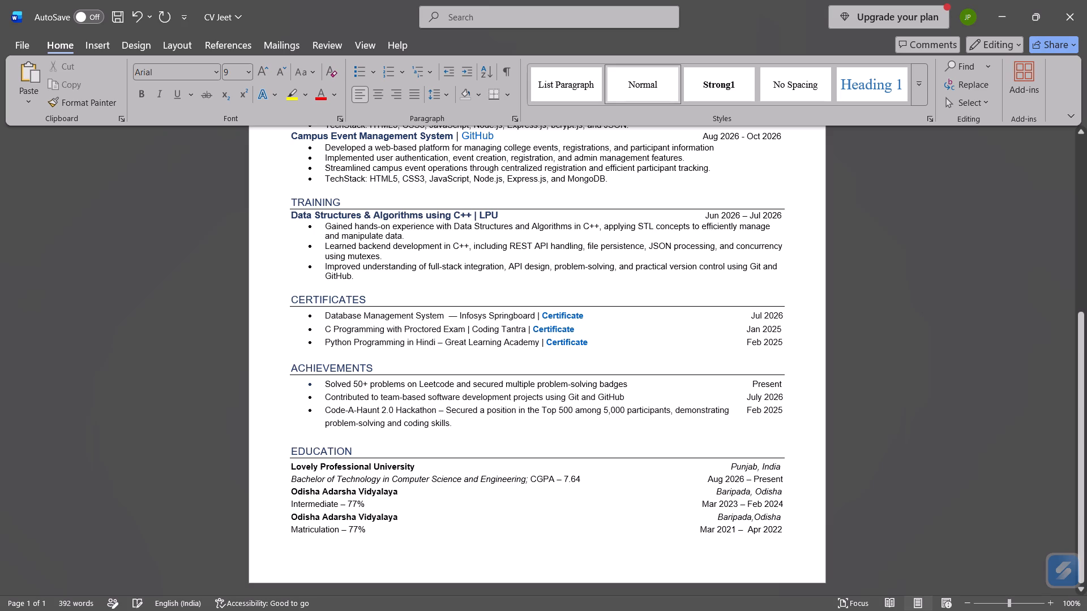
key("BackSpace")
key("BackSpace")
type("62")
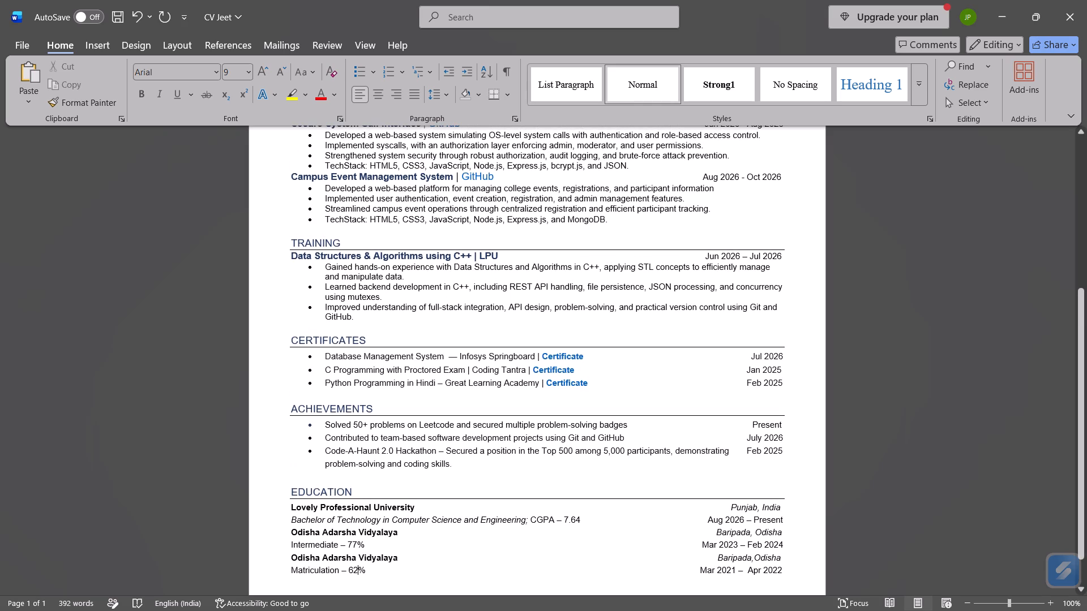
Review the CV's skills, projects, training, certificates, achievements and education entries.
left_click(566, 496)
scroll(566, 496, "down", 1)
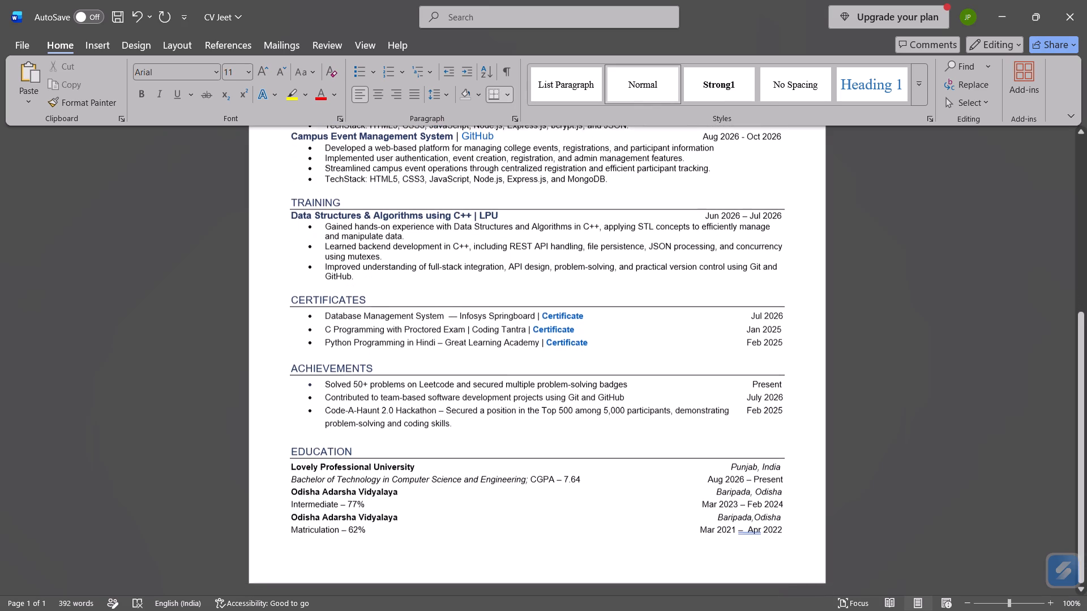
scroll(566, 496, "down", 1)
scroll(566, 496, "up", 2)
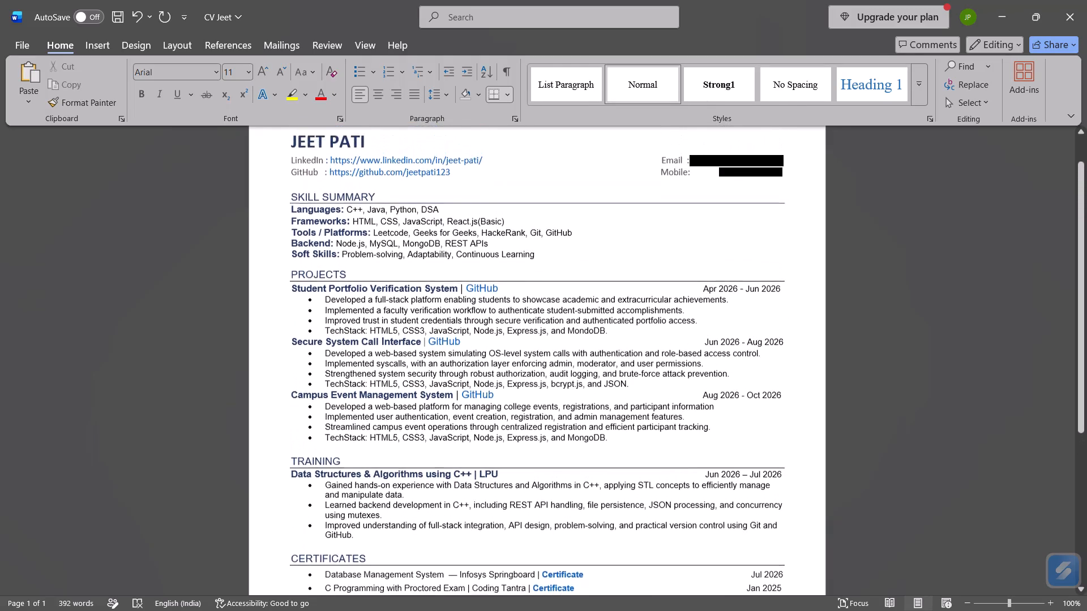
scroll(566, 496, "up", 3)
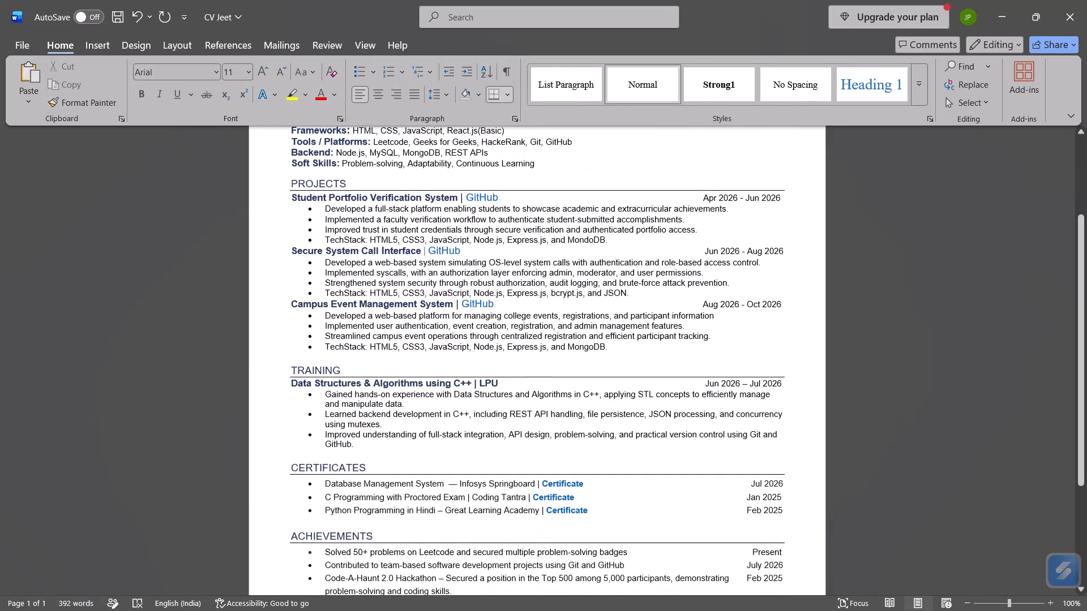
scroll(566, 496, "down", 2)
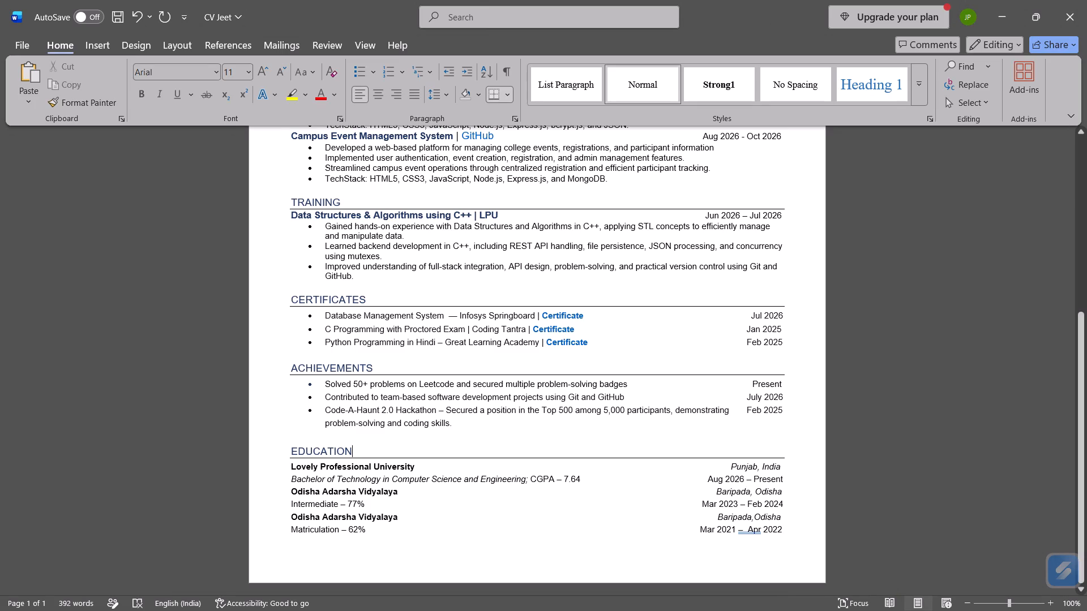
Change the month of the C Programming certificate to Feb, keeping the year 2025.
left_click(762, 332)
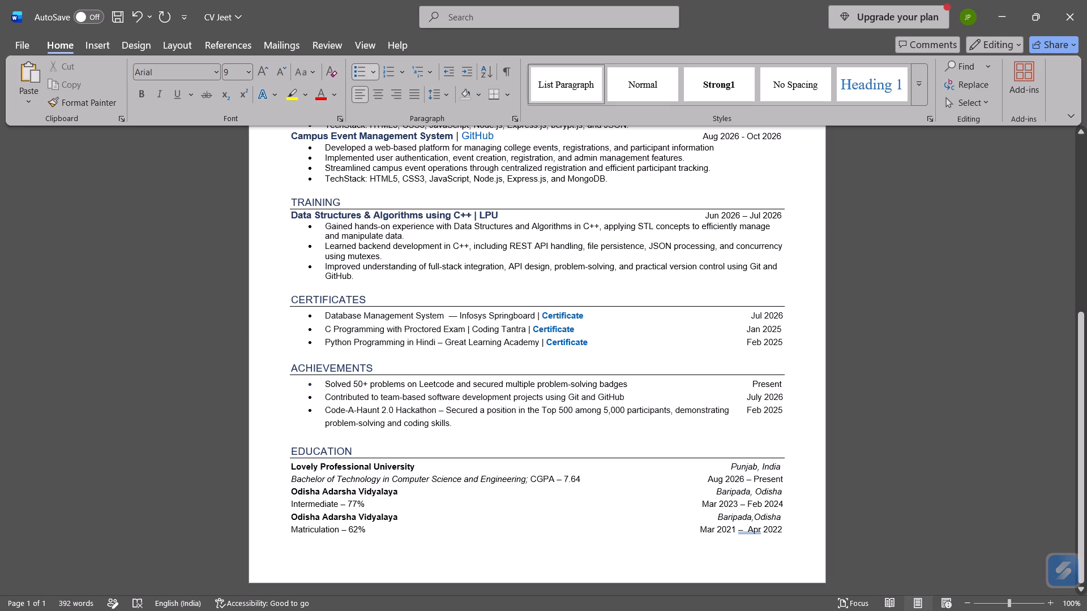
key("Left")
key("BackSpace")
key("BackSpace")
key("BackSpace")
type("Feb")
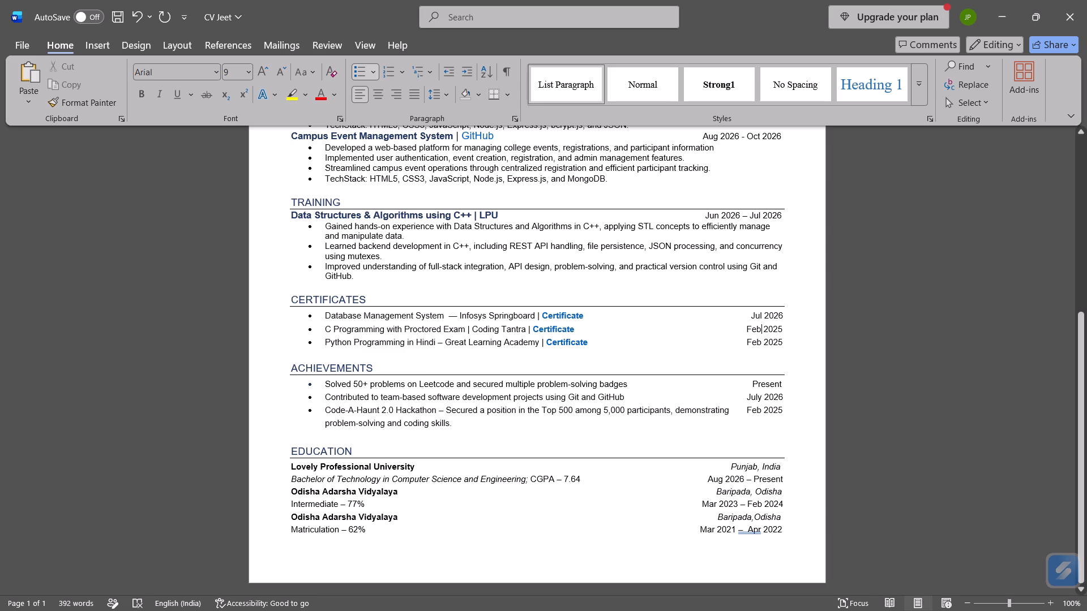
Change the month of the Python Programming in Hindi certificate to Jan, keeping the year 2025.
left_click(761, 341)
key("BackSpace")
key("BackSpace")
key("BackSpace")
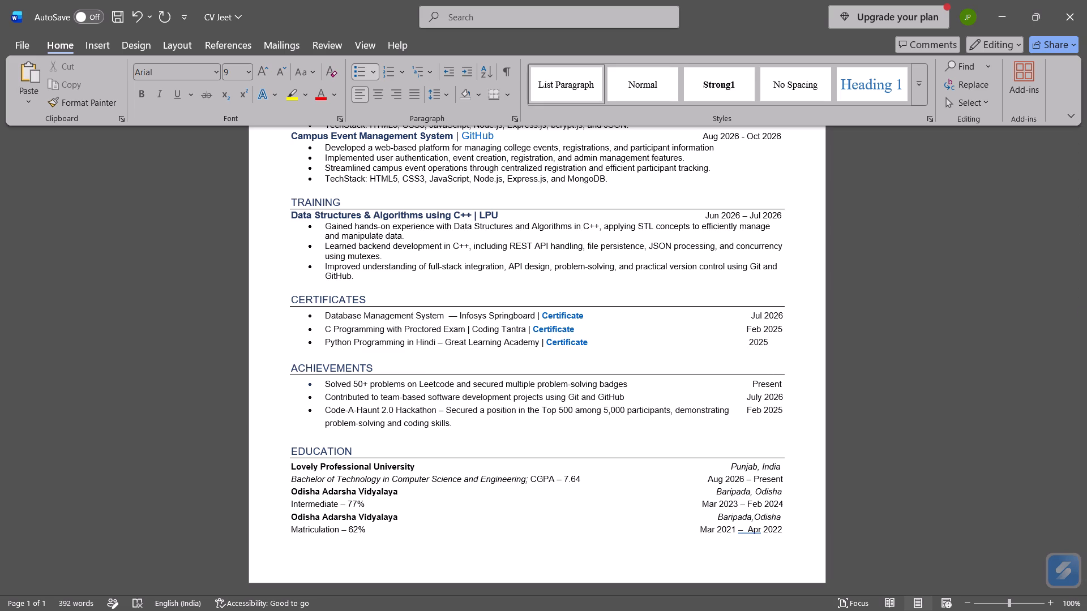
type("Jan")
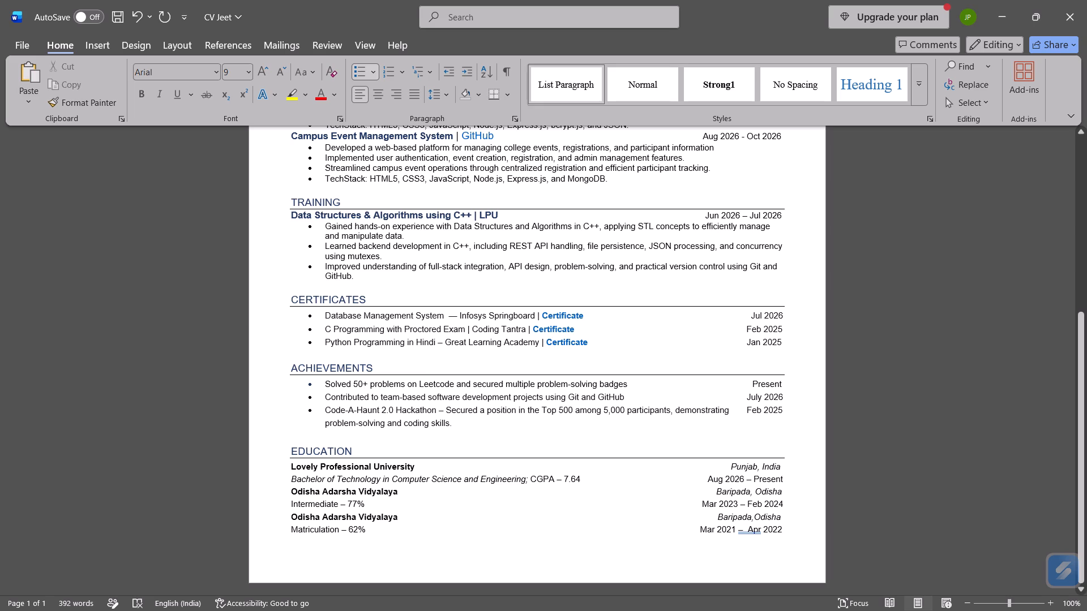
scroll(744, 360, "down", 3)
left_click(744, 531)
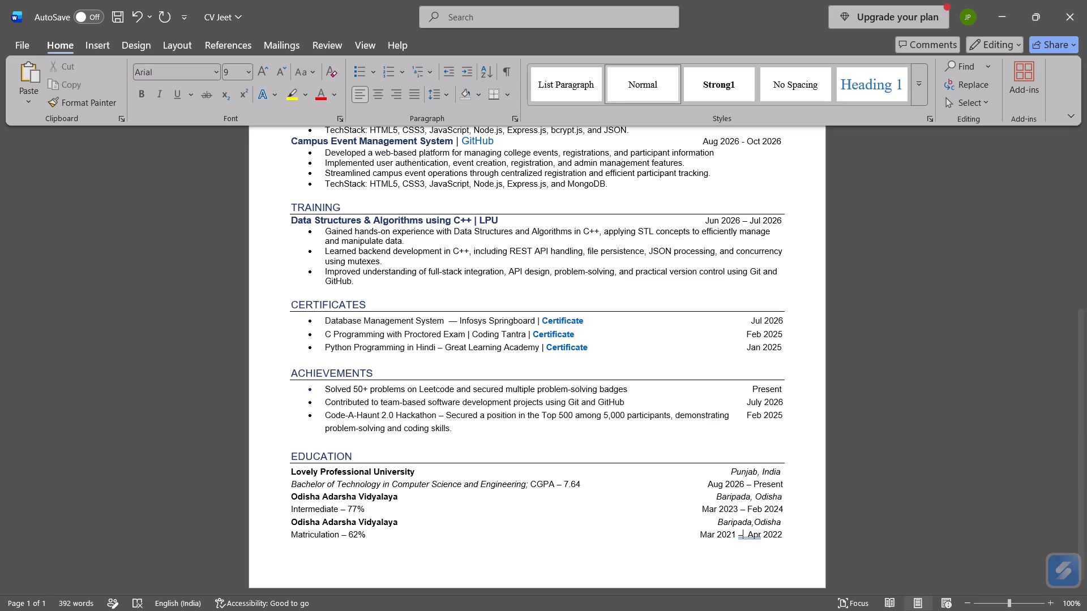
Change the Code-A-Haunt 2.0 Hackathon ranking under Achievements to Top 50.
left_click(571, 415)
key("BackSpace")
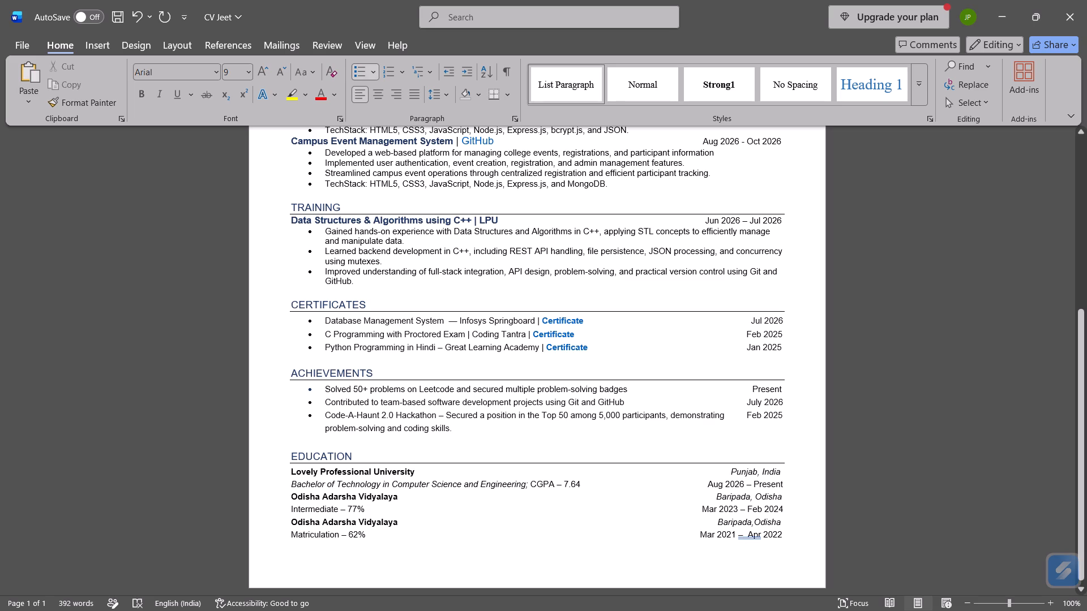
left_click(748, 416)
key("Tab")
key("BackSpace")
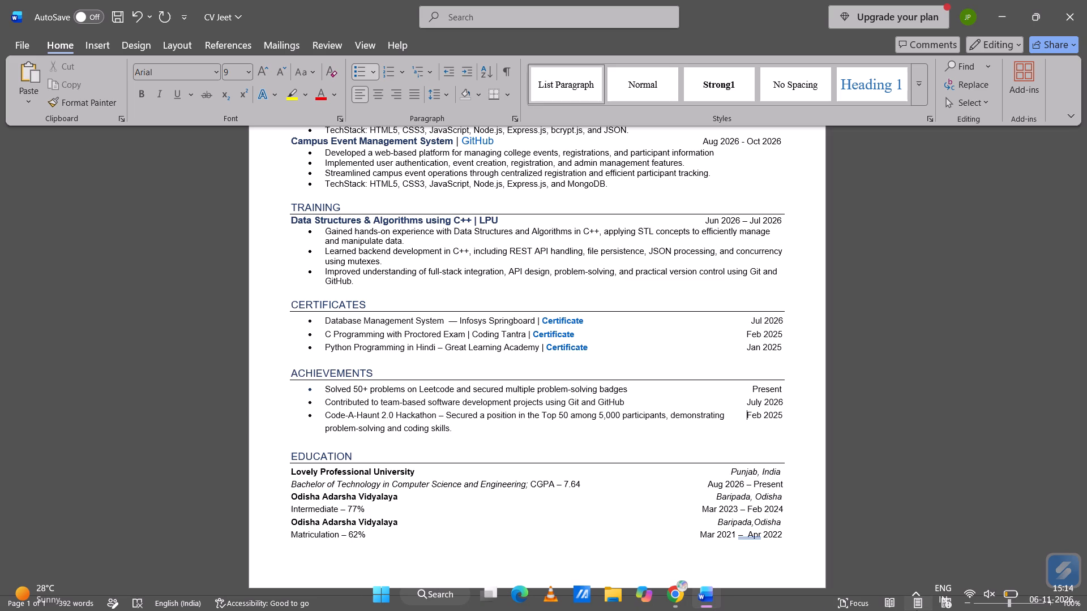
In the Education section, set the Intermediate percentage to 62% and the Matriculation percentage to 77%.
scroll(917, 610, "down", 1)
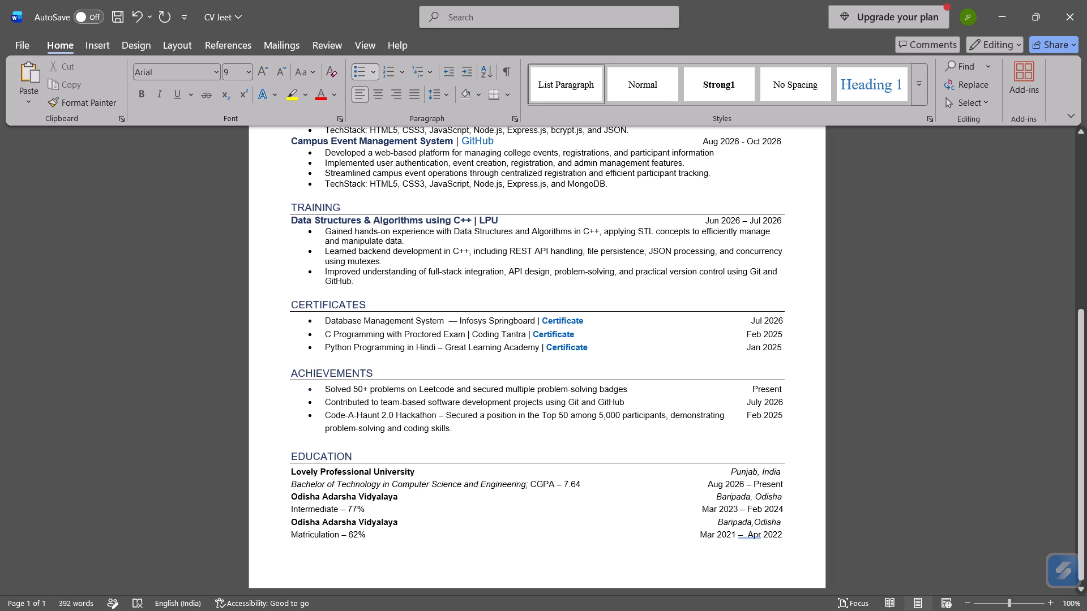
left_click(356, 506)
key("BackSpace")
key("BackSpace")
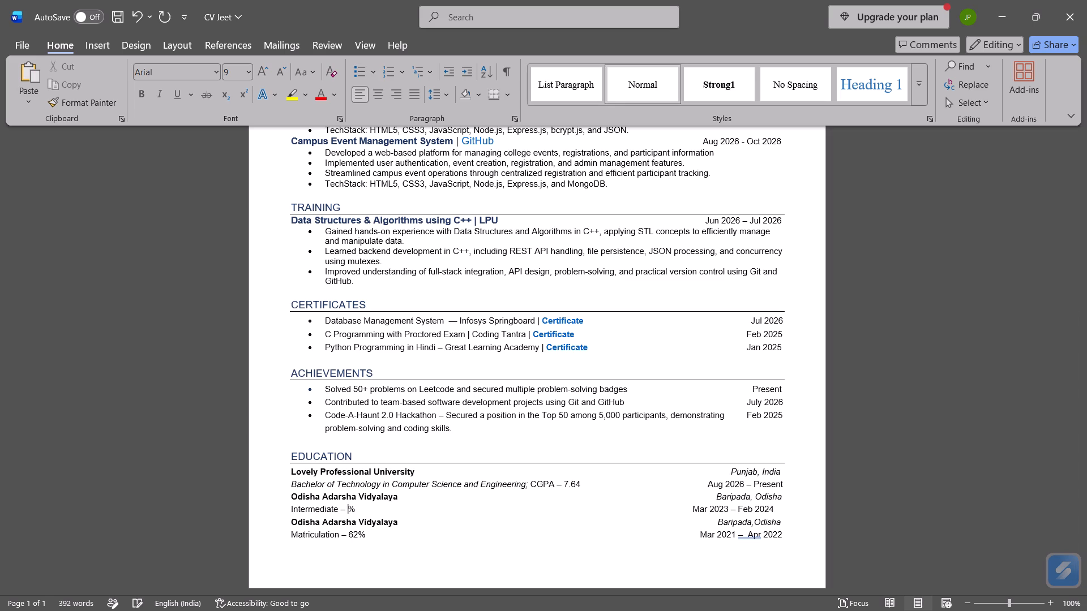
type("62")
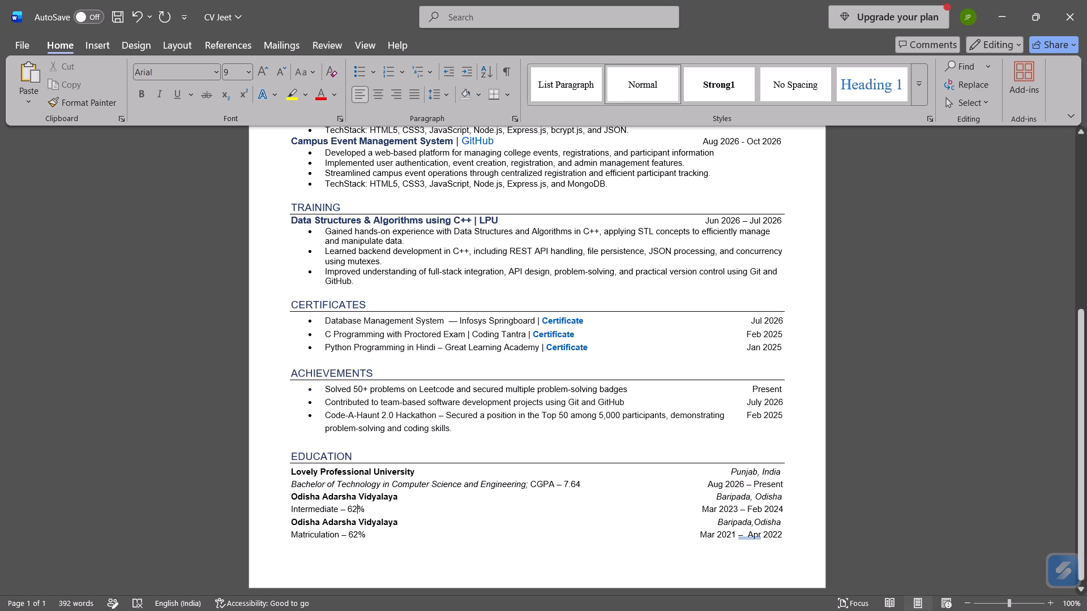
left_click(357, 535)
key("BackSpace")
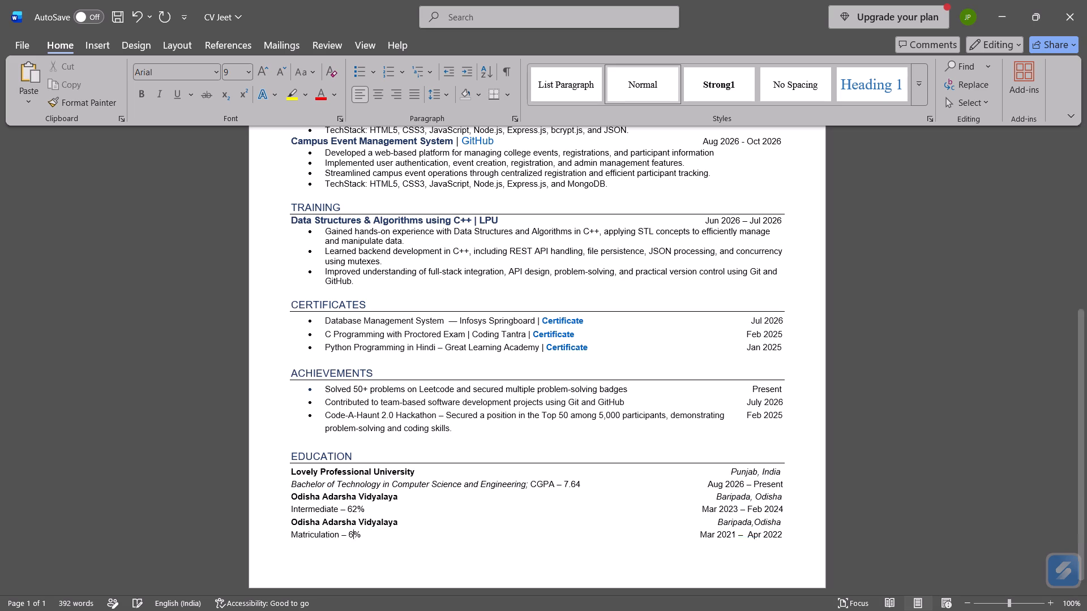
key("BackSpace")
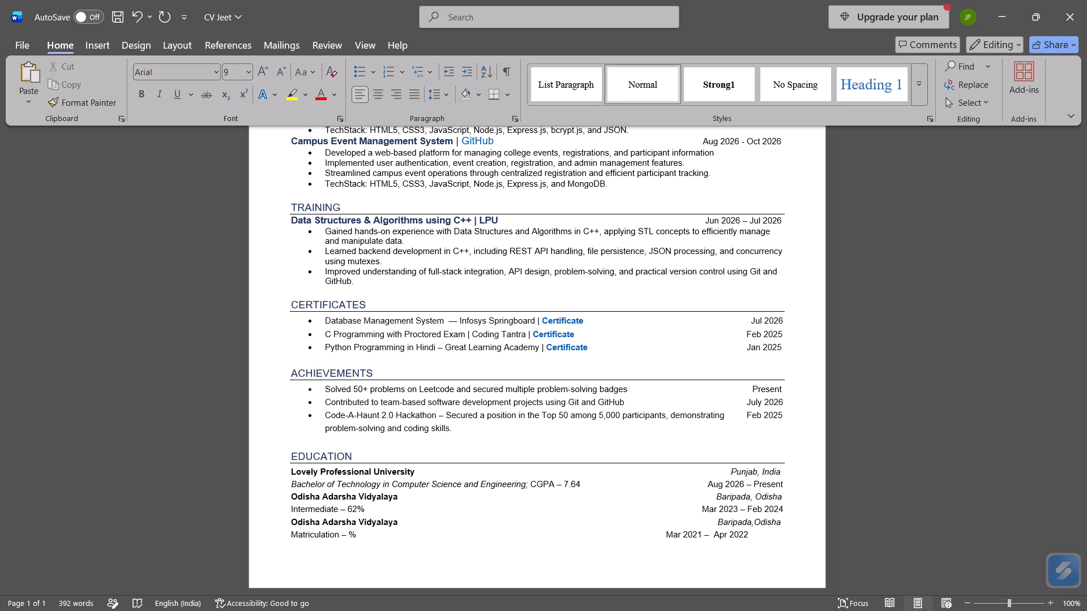
type("77")
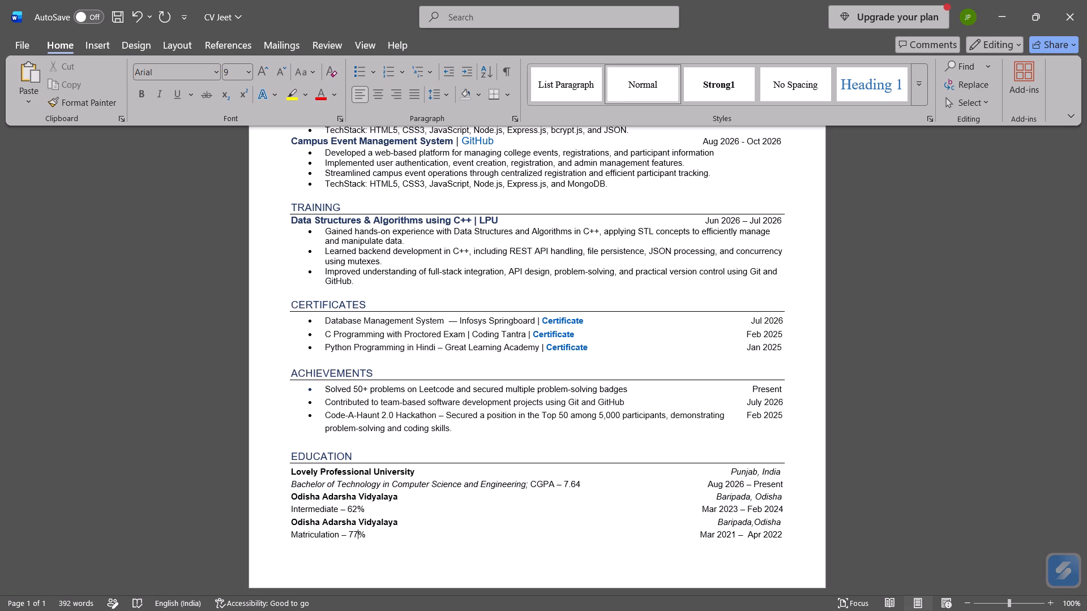
Remove the "(Basic)" qualifier after React.js in the Frameworks line of the Skill Summary.
scroll(346, 485, "up", 1)
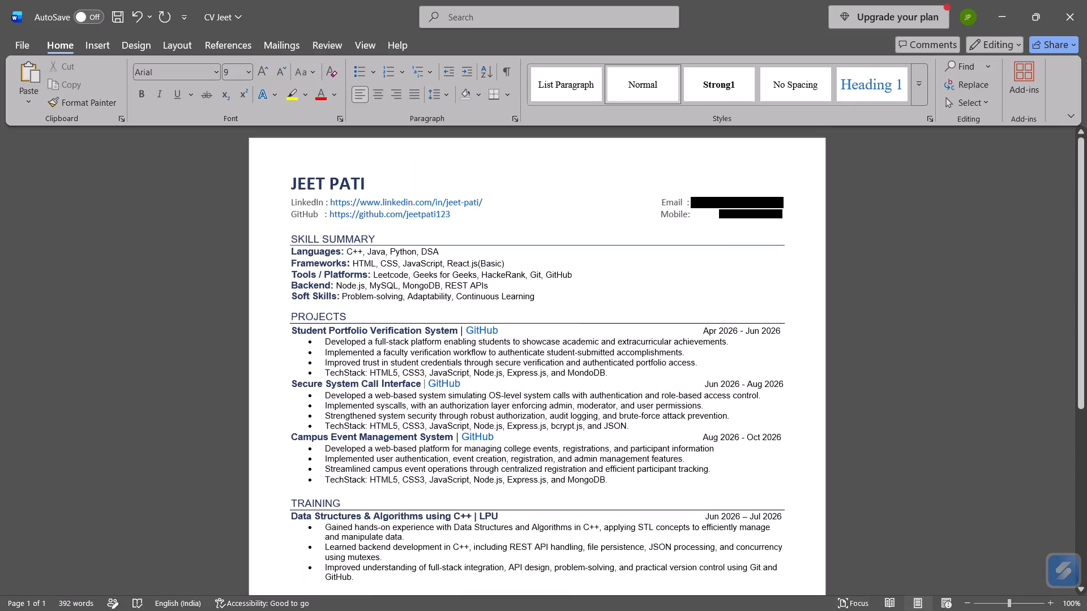
left_click(346, 485)
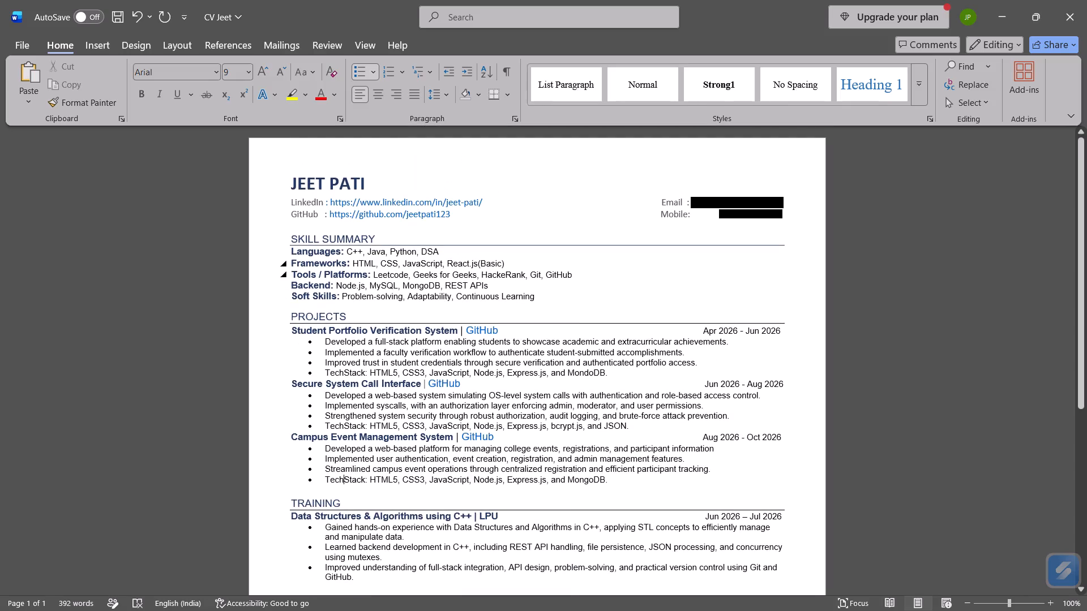
left_click(510, 262)
key("BackSpace")
key("BackSpace")
key("BackSpace")
key("BackSpace")
key("BackSpace")
key("BackSpace")
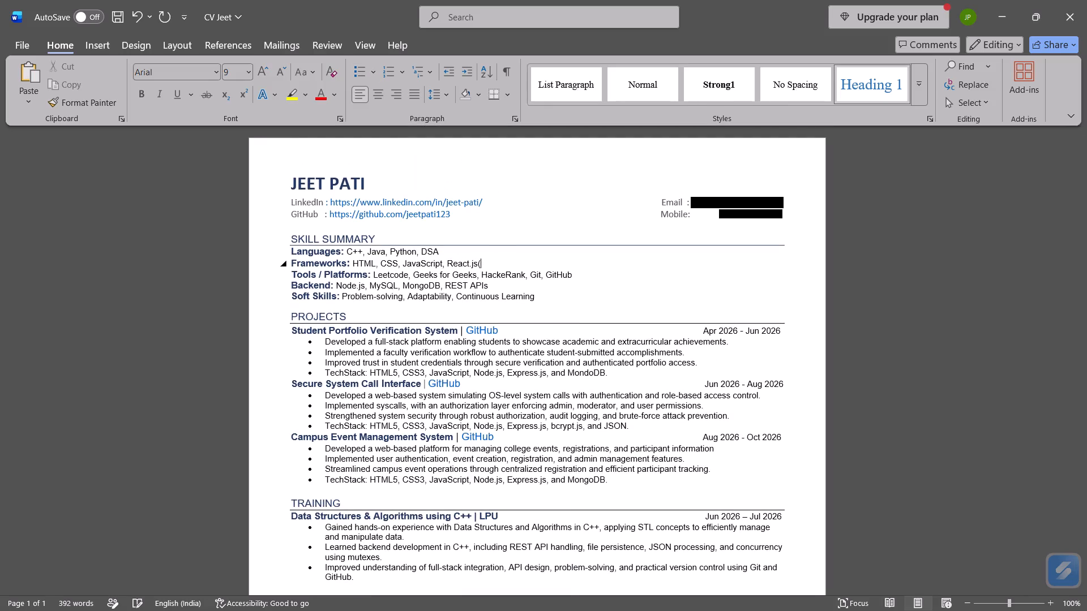
key("BackSpace")
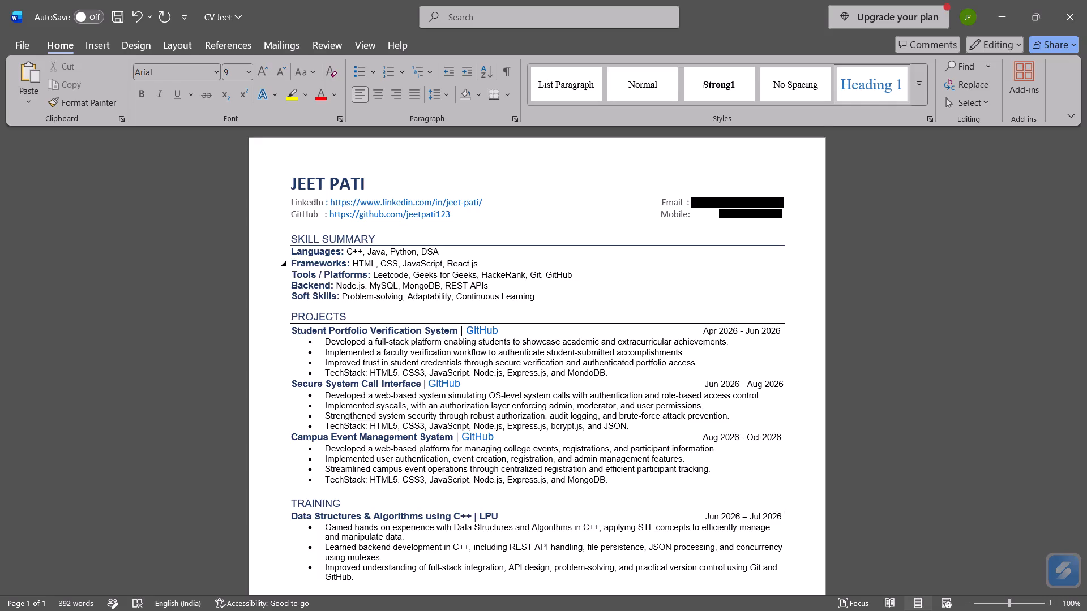
scroll(510, 262, "down", 2)
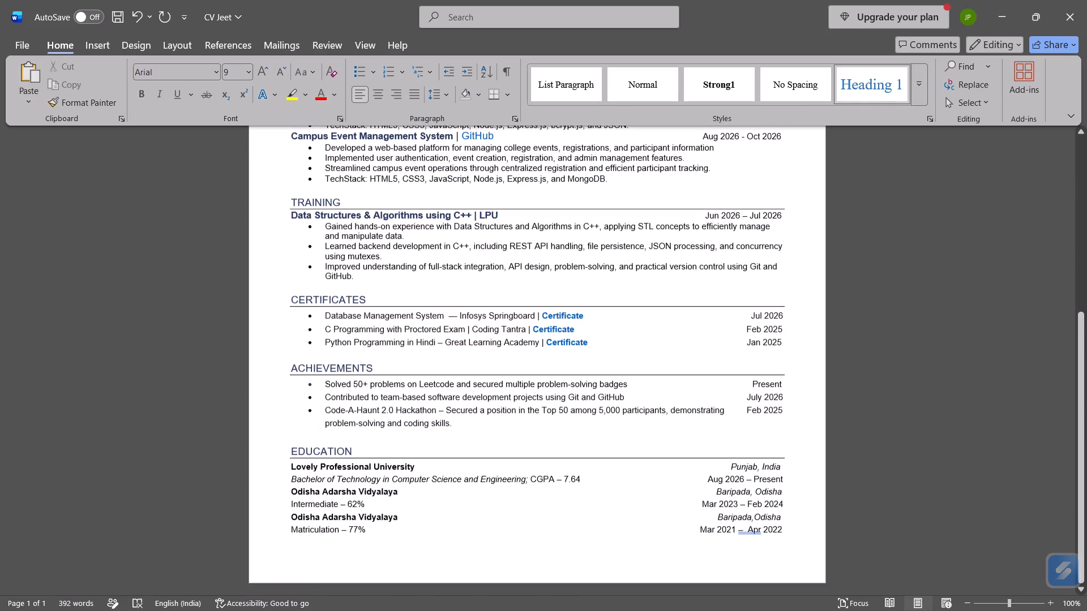
scroll(510, 262, "up", 1)
left_click(19, 45)
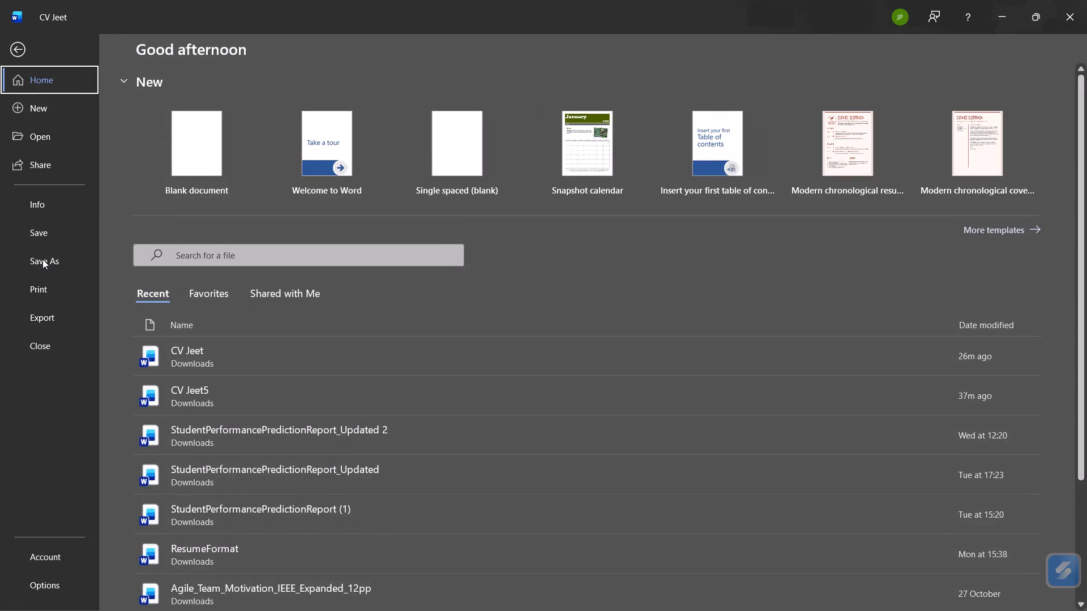
left_click(42, 259)
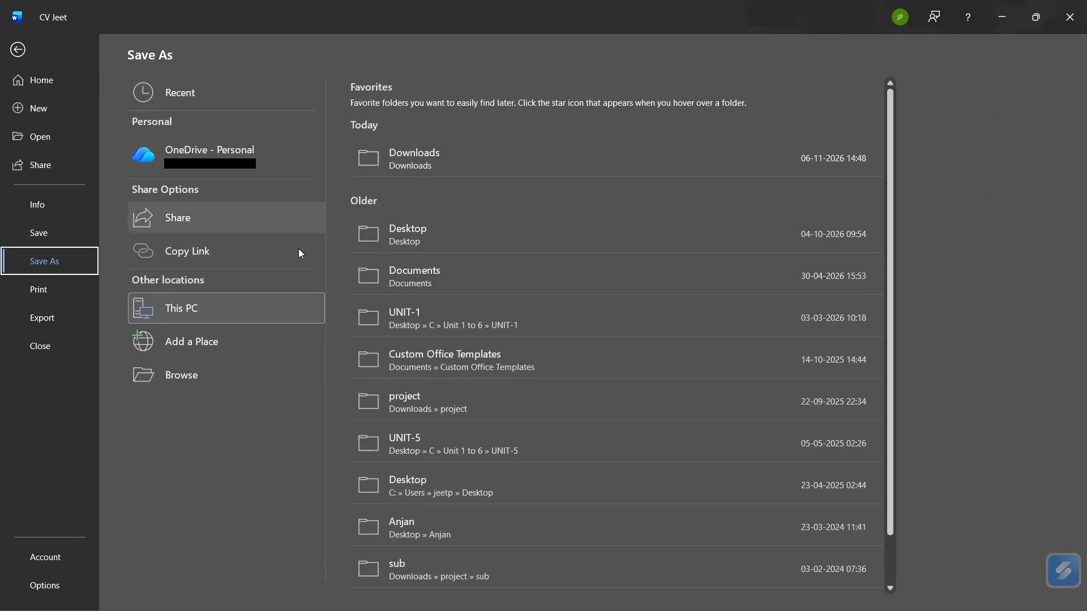
double_click(442, 141)
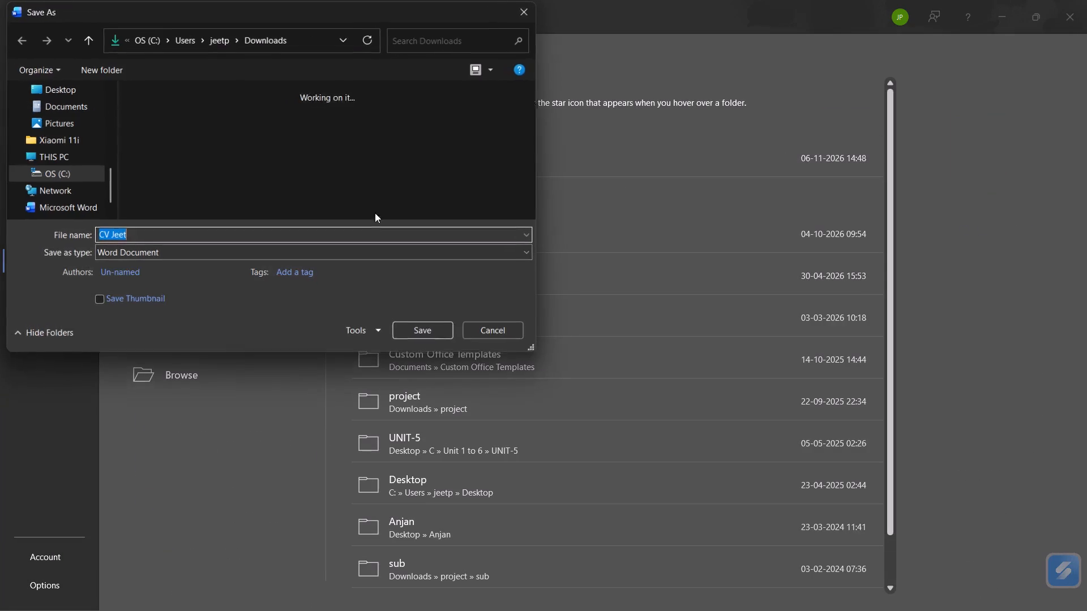
left_click(316, 233)
key("space")
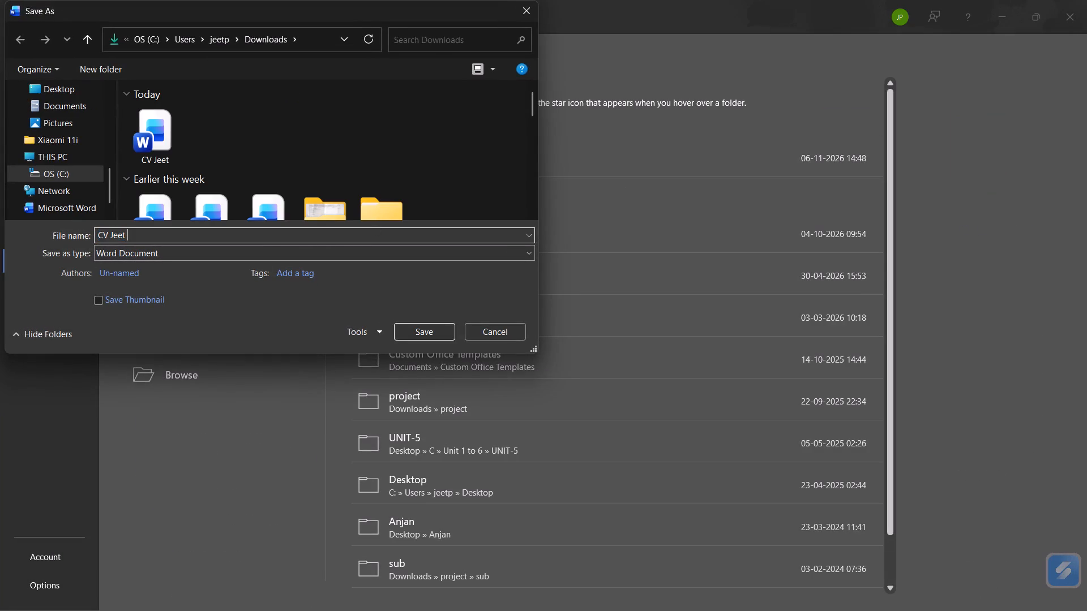
key("d")
left_click(376, 246)
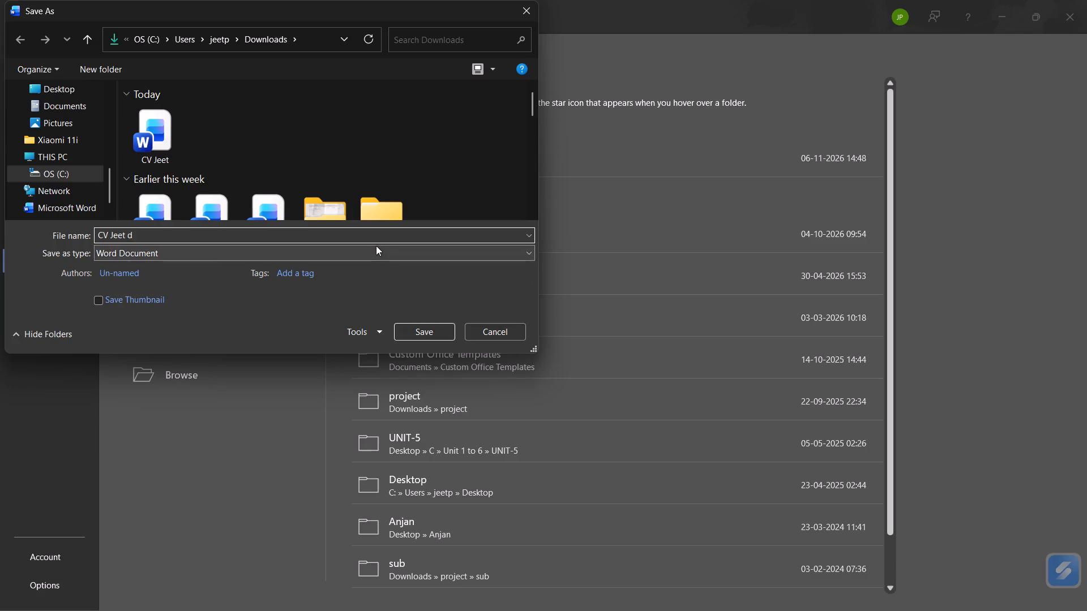
left_click(240, 335)
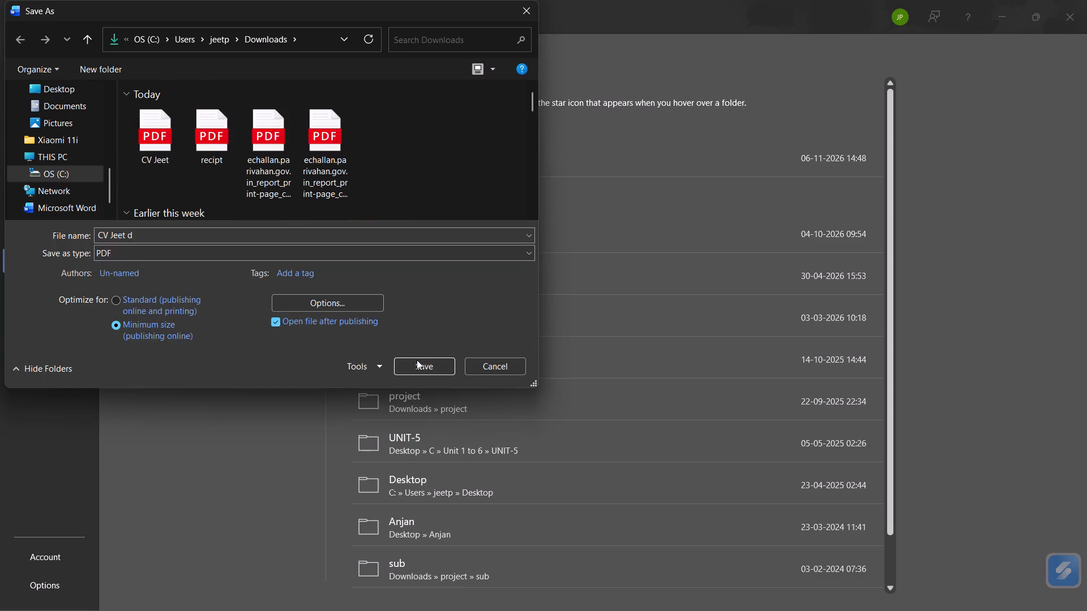
left_click(416, 363)
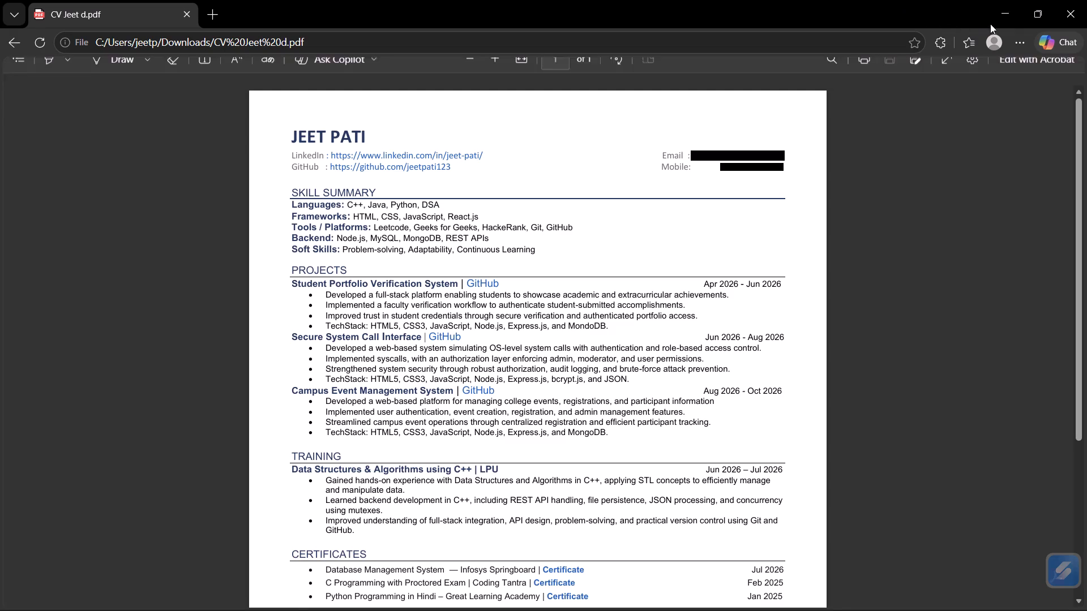
Review the exported PDF from the header down to the Education section, and close it.
scroll(743, 351, "down", 3)
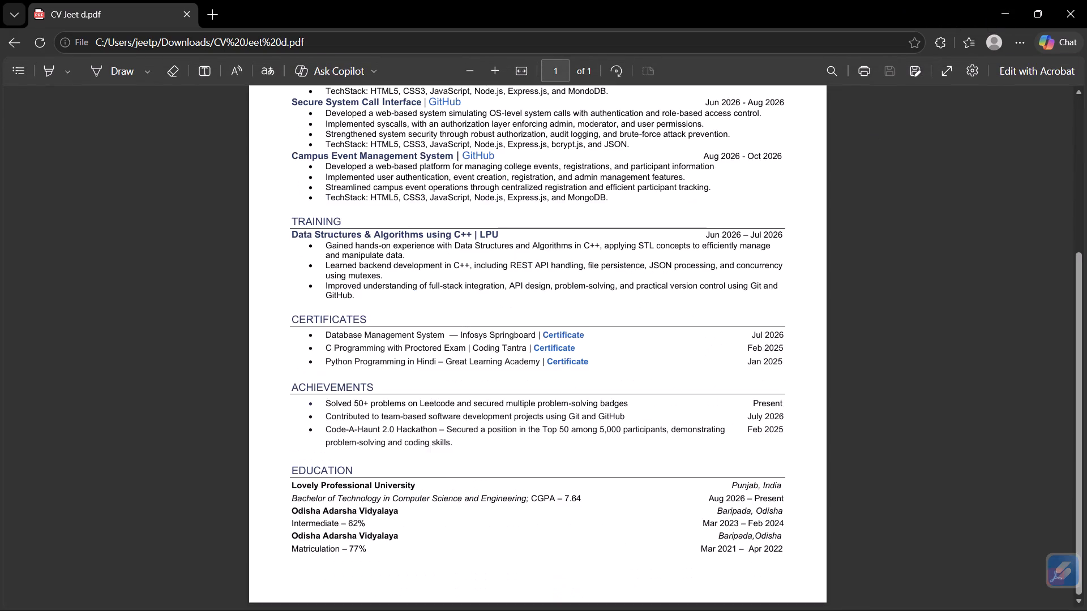
scroll(743, 351, "up", 6)
scroll(743, 351, "down", 8)
scroll(743, 351, "up", 4)
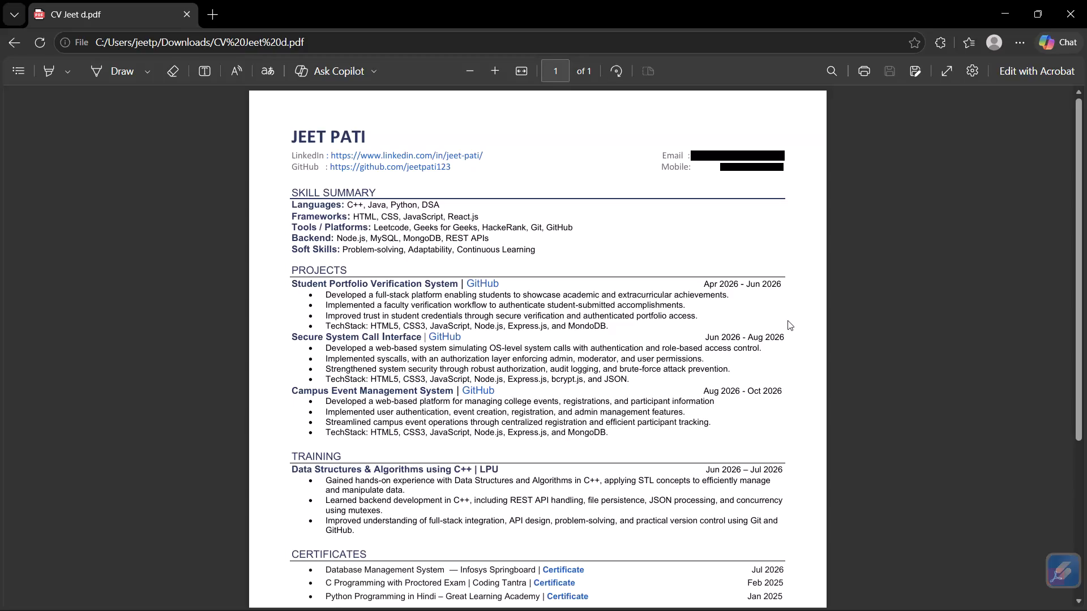
scroll(788, 320, "down", 3)
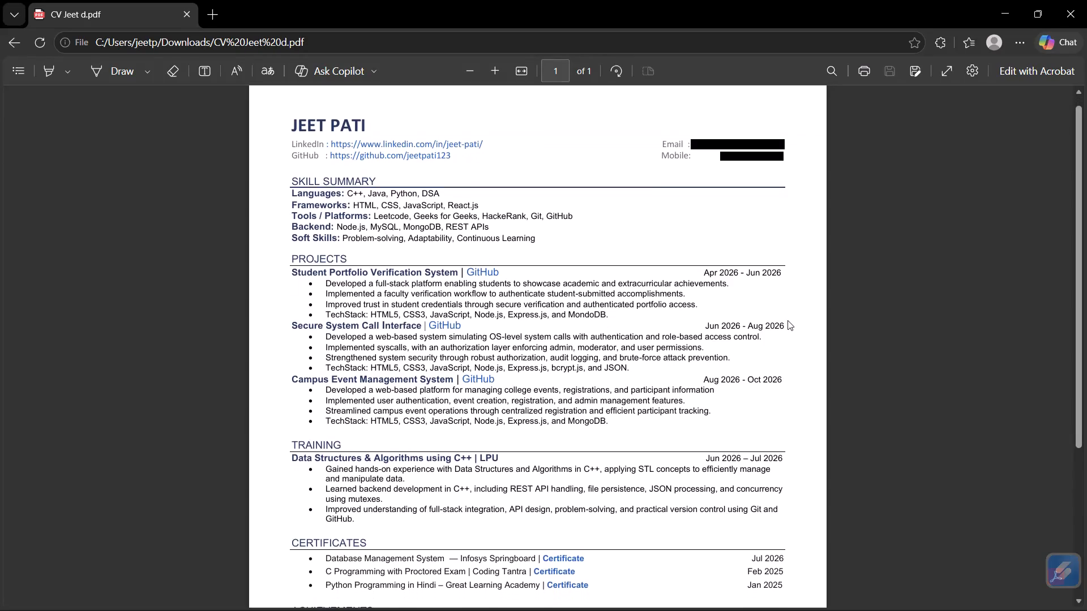
scroll(788, 320, "down", 3)
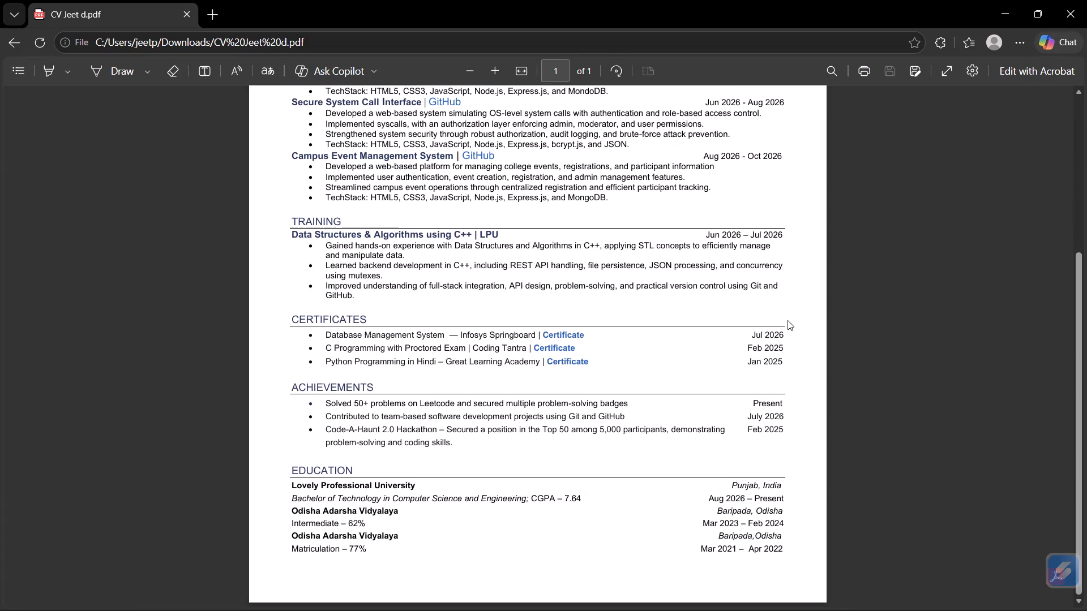
left_click(1086, 0)
left_click(990, 11)
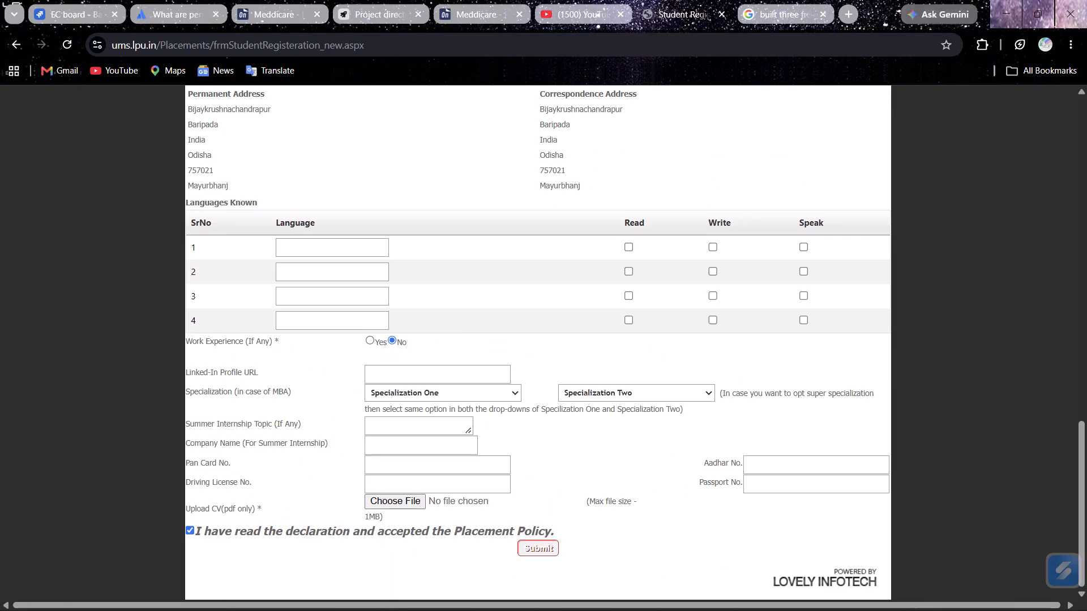
left_click(397, 496)
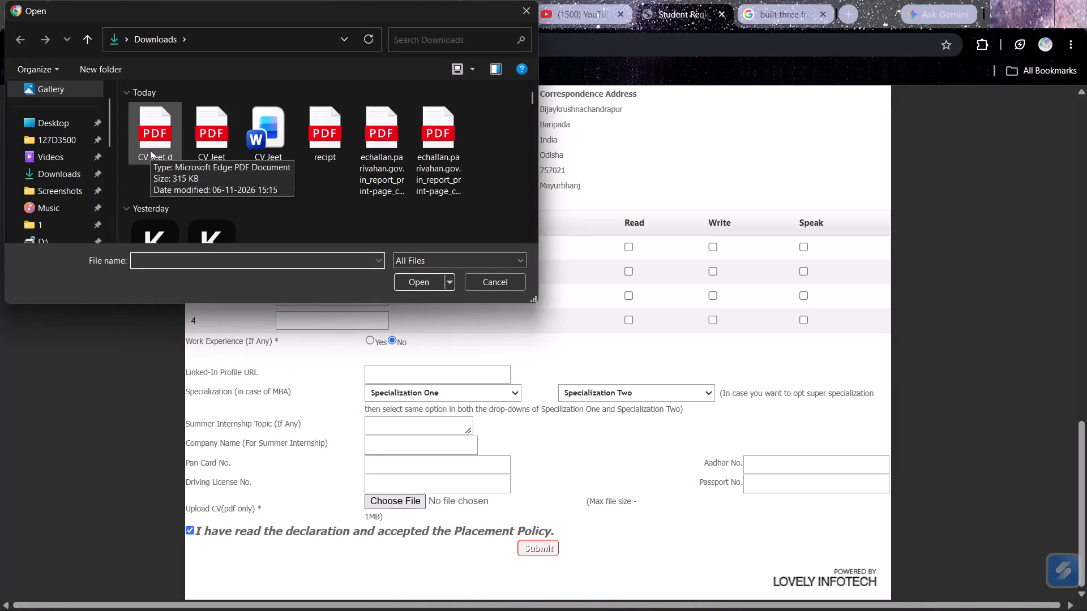
double_click(150, 150)
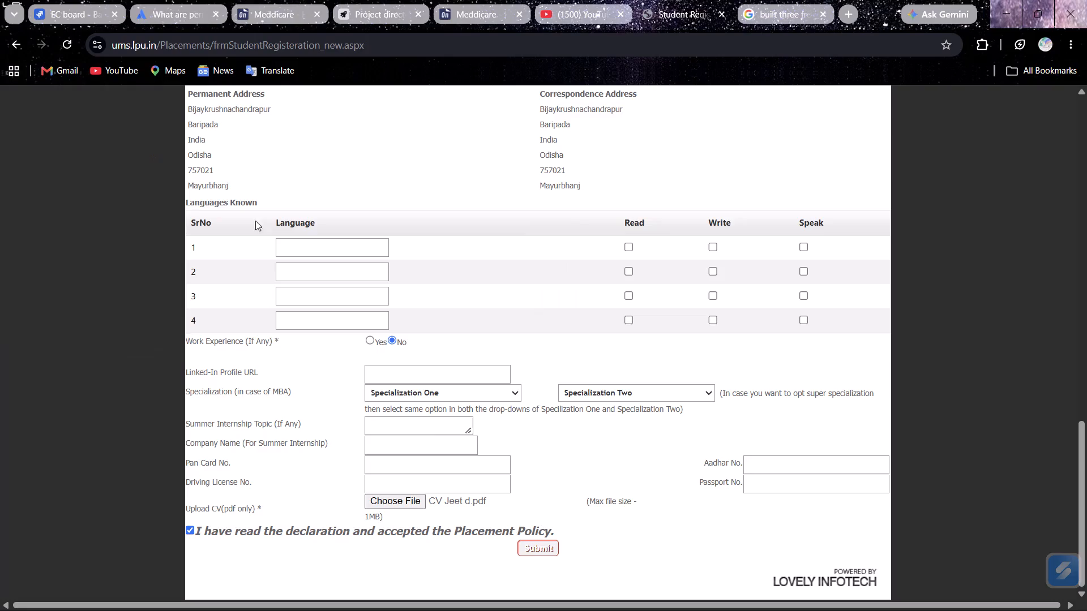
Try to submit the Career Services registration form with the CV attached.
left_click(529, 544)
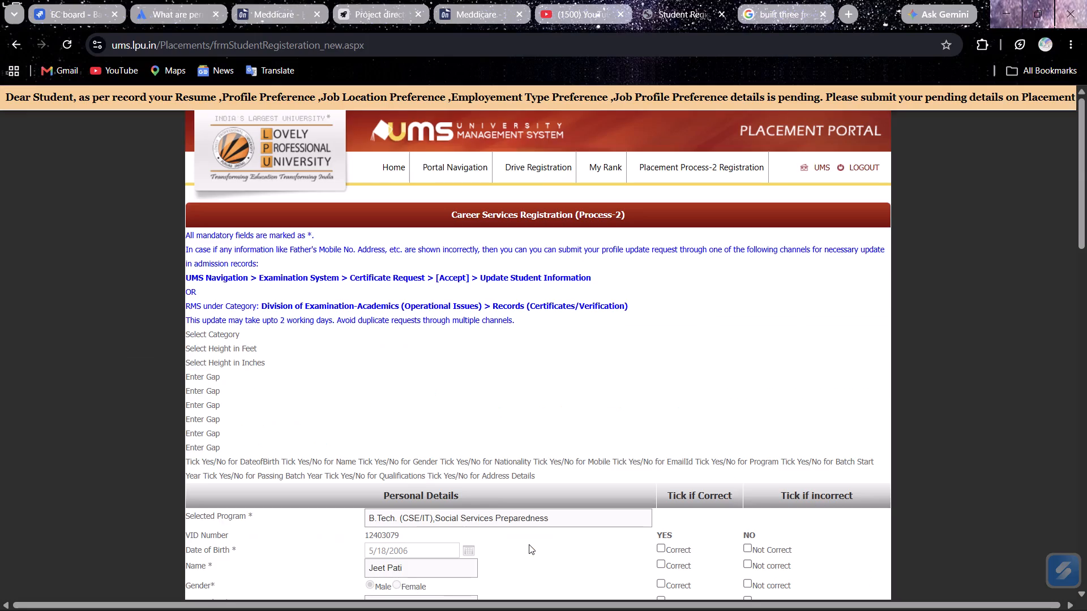
Examine the registration form's personal, qualification and address sections, then its LinkedIn, MBA specialization and summer internship fields.
scroll(322, 402, "down", 3)
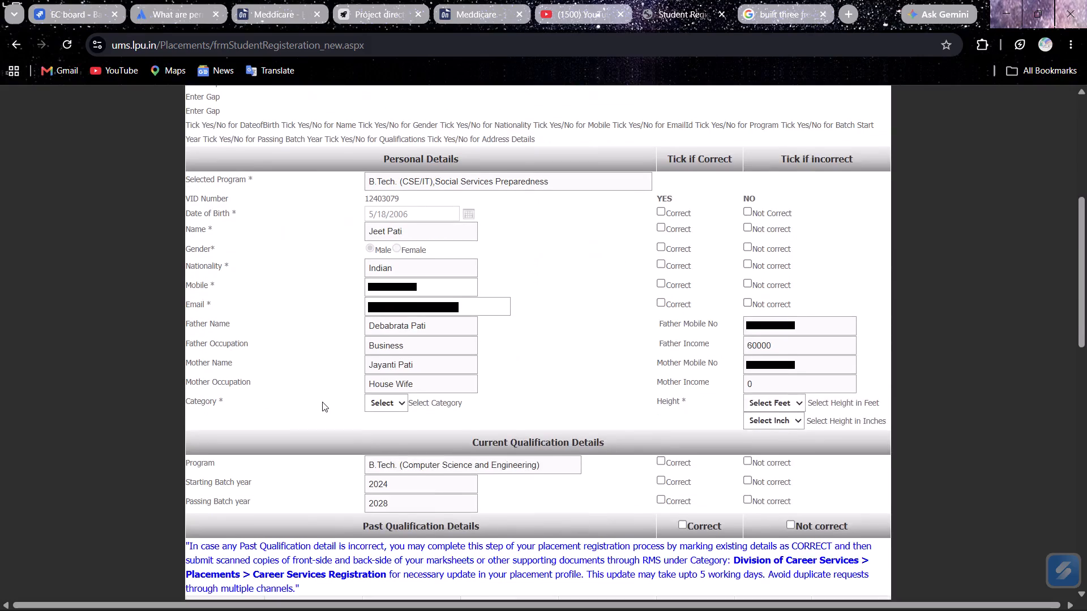
scroll(322, 402, "down", 6)
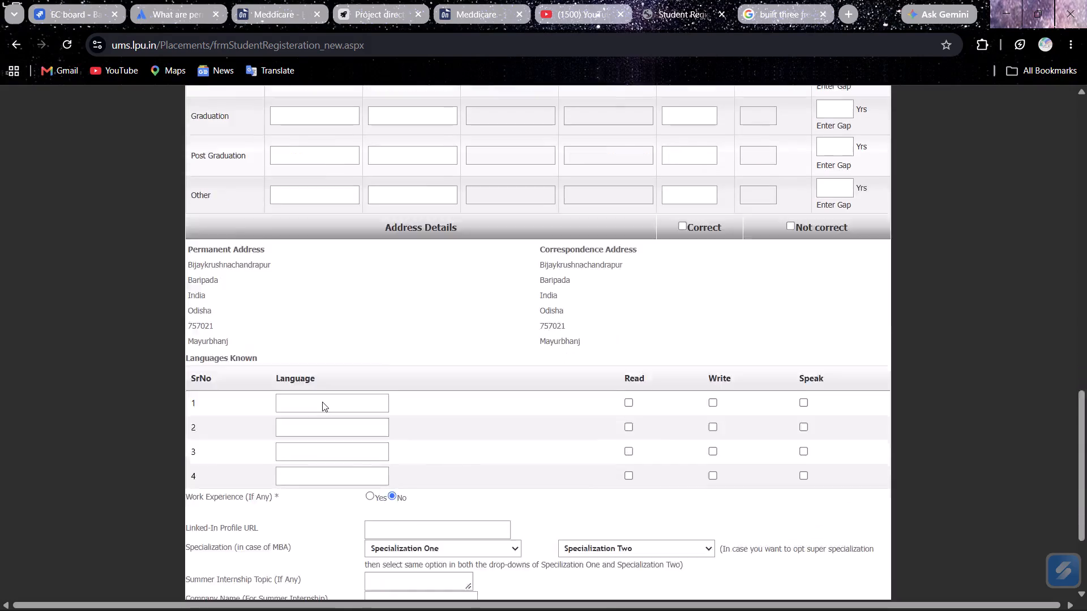
scroll(322, 402, "down", 3)
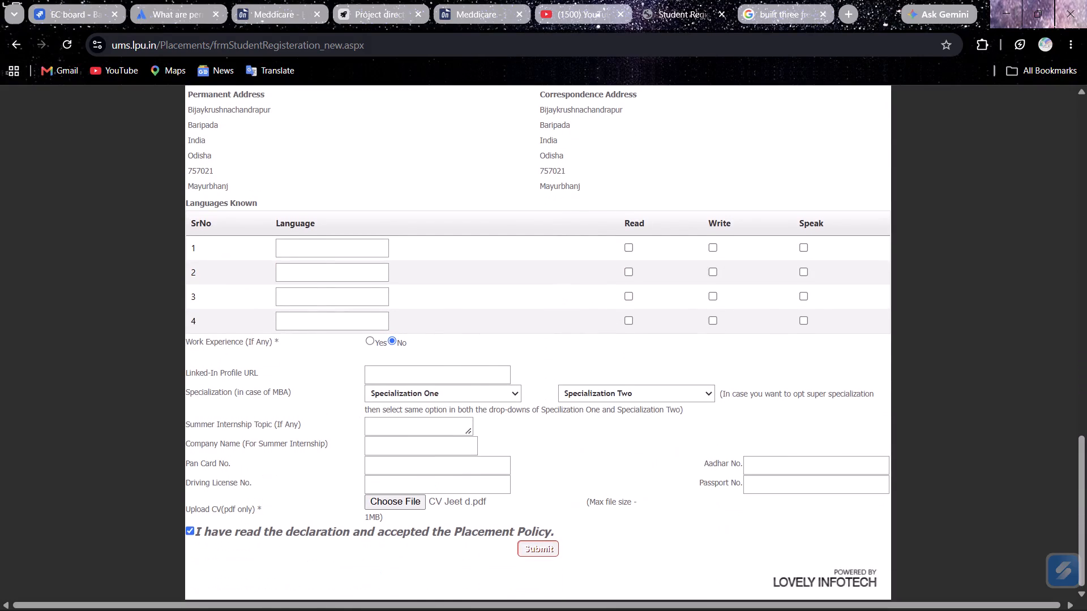
left_click(414, 431)
left_click(388, 377)
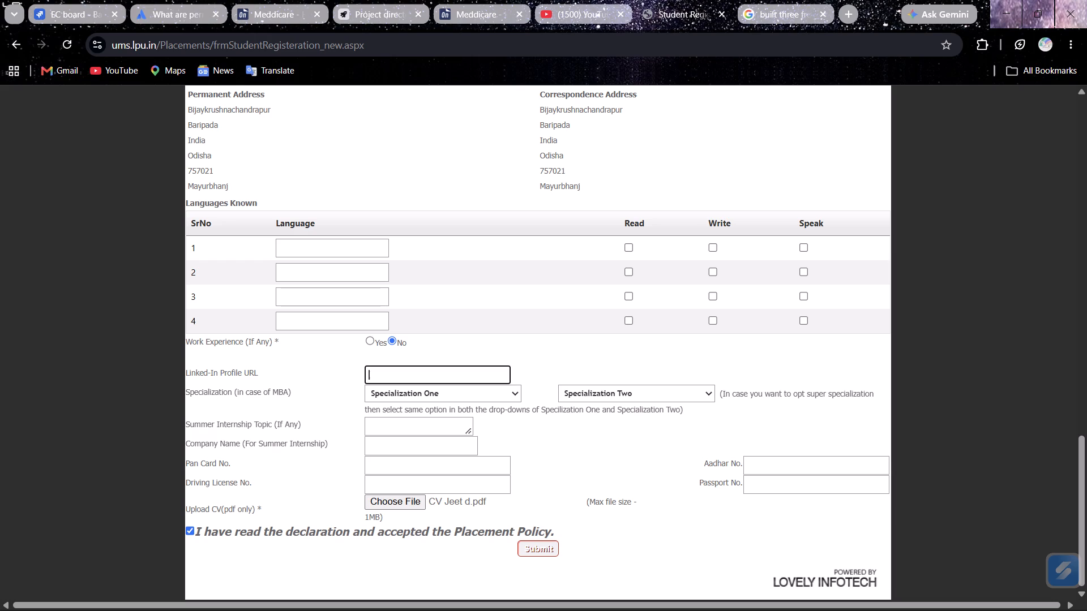
left_click(596, 393)
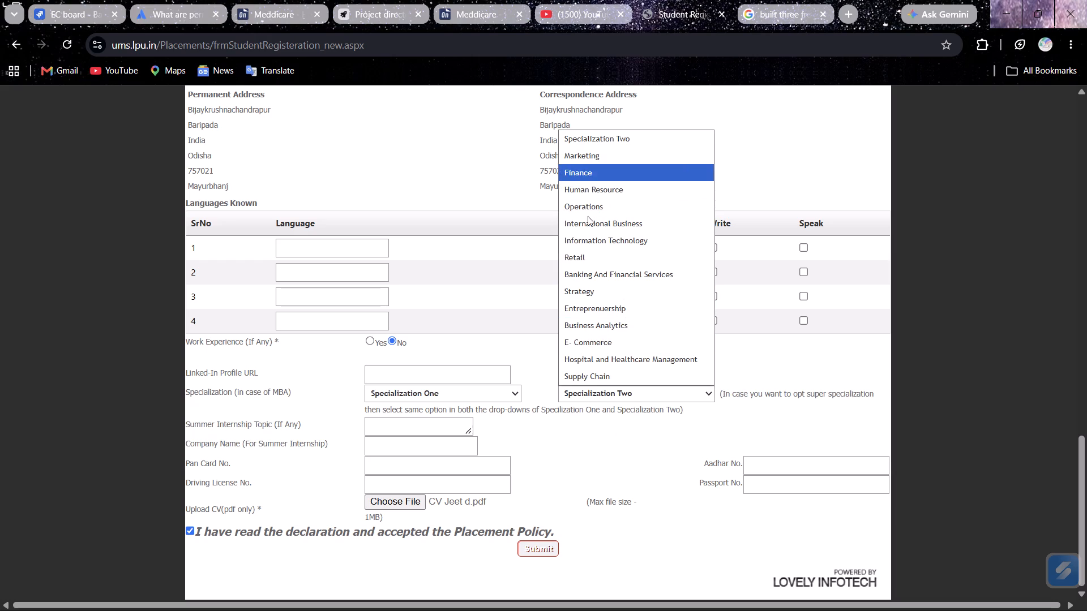
scroll(599, 281, "down", 1)
left_click(606, 393)
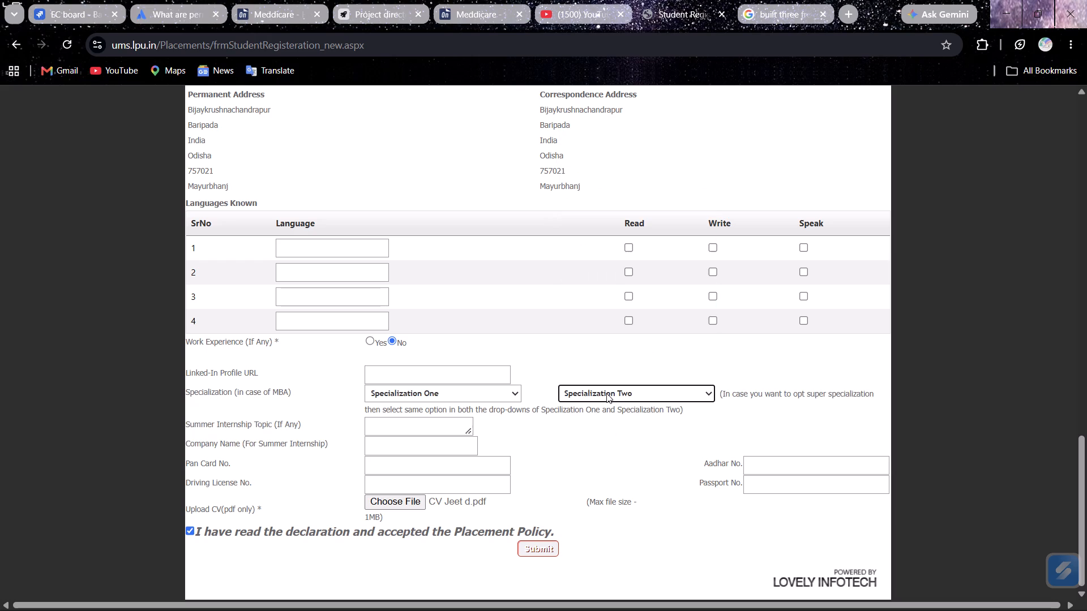
left_click(469, 401)
left_click(469, 399)
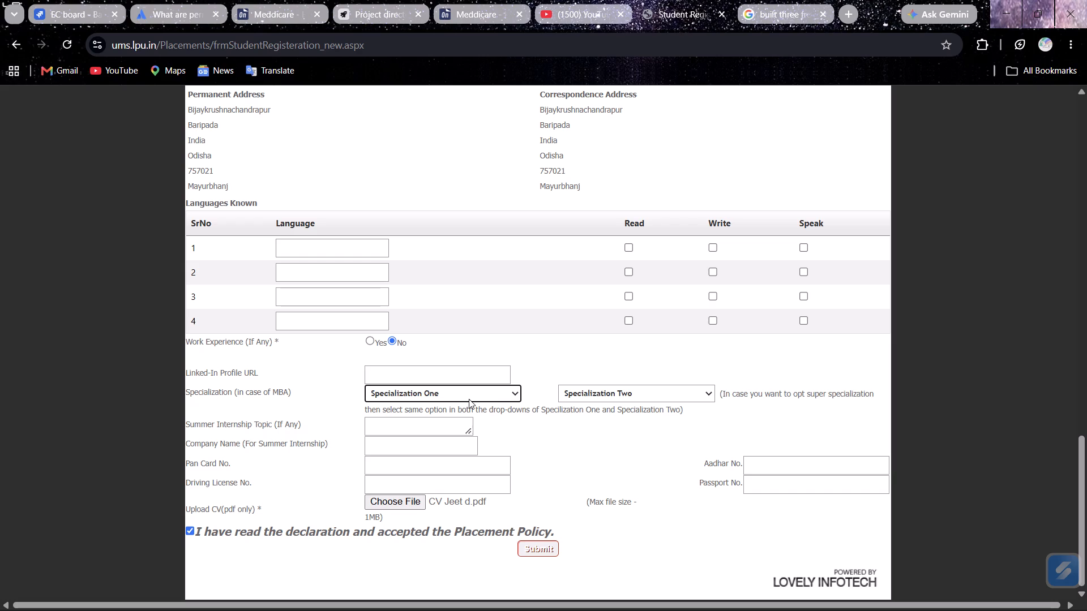
left_click(427, 418)
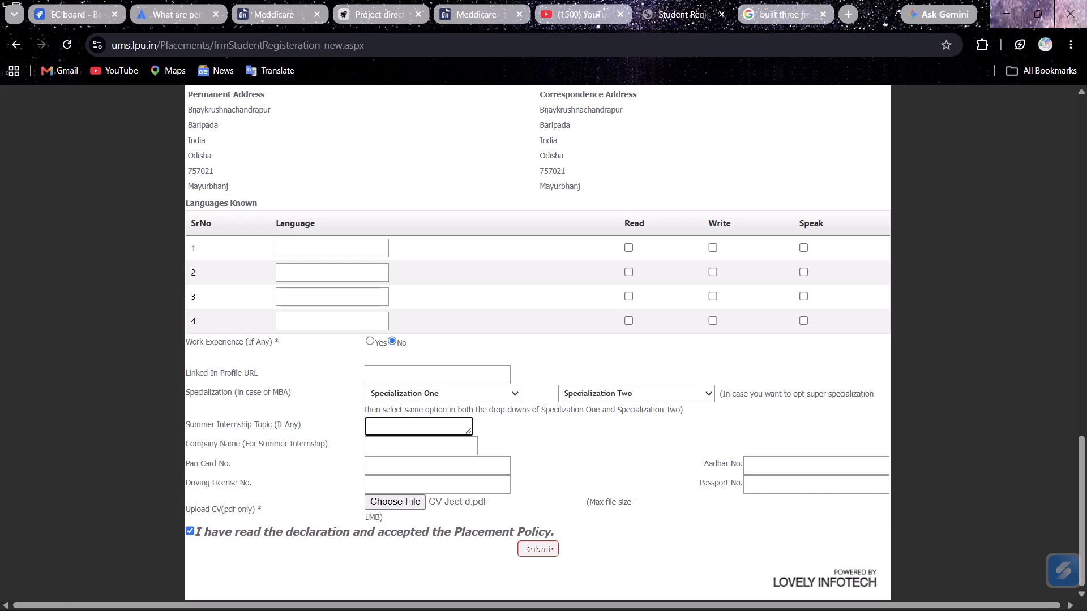
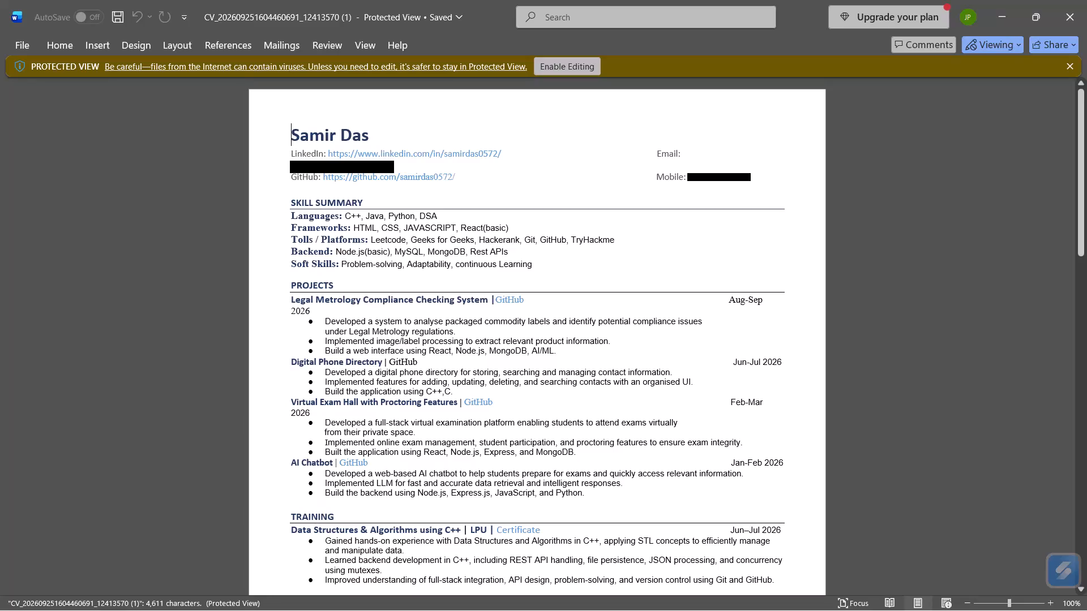
Enable editing of the downloaded CV and pull the wrapped e-mail address back onto the Email line in the header.
left_click(290, 166)
key("BackSpace")
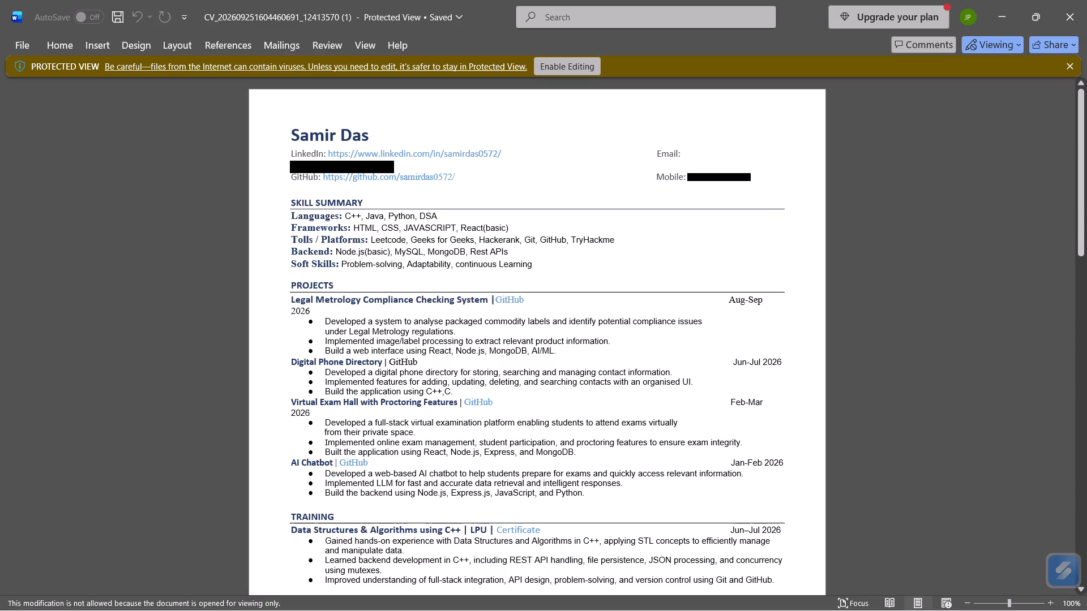
key("BackSpace")
key("BackSpace")
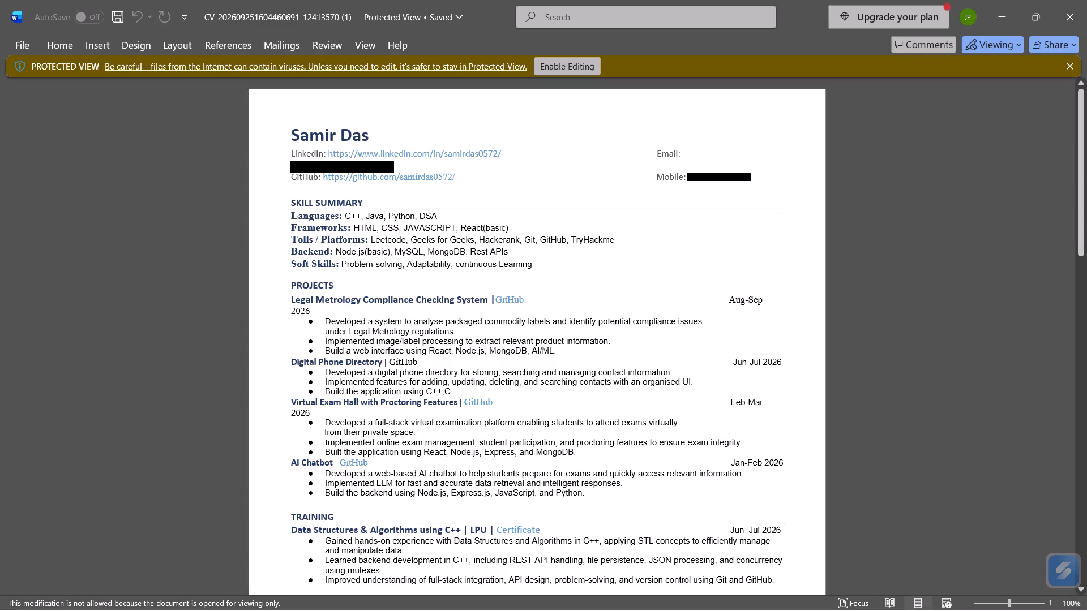
left_click(546, 71)
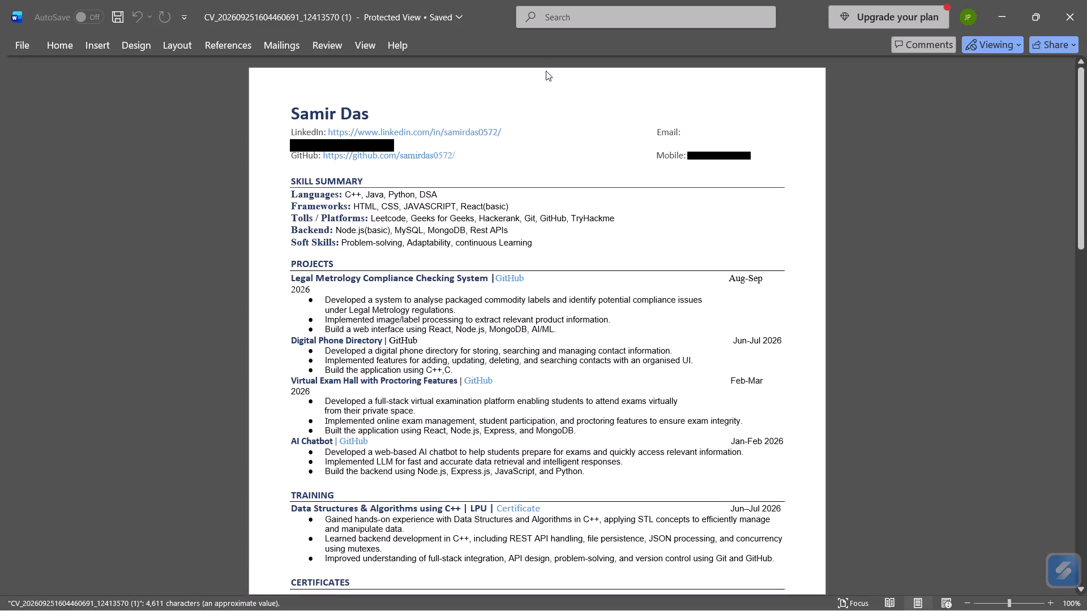
left_click(292, 218)
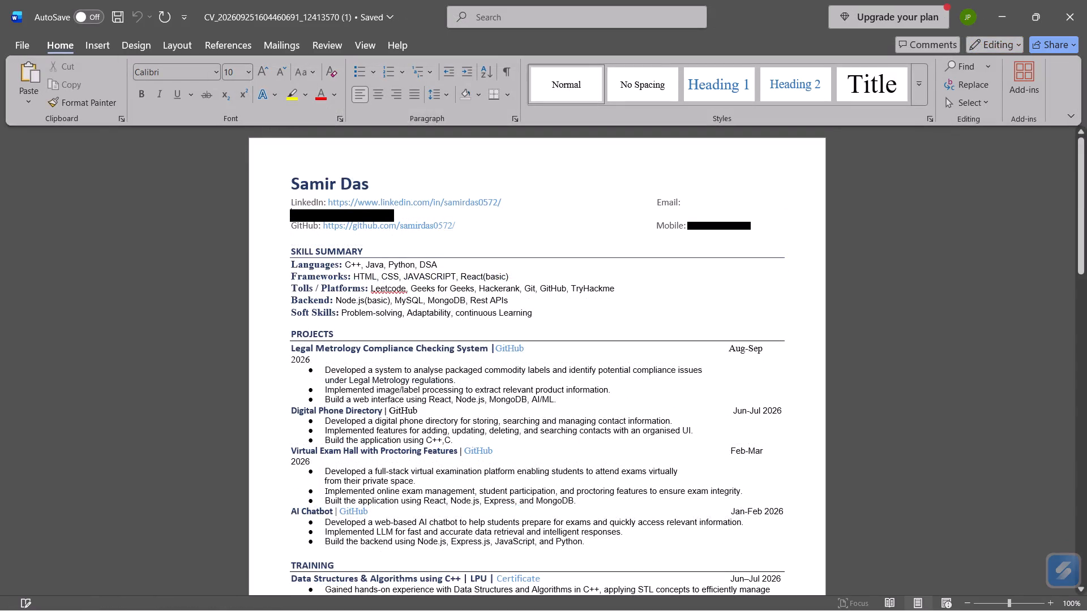
key("BackSpace")
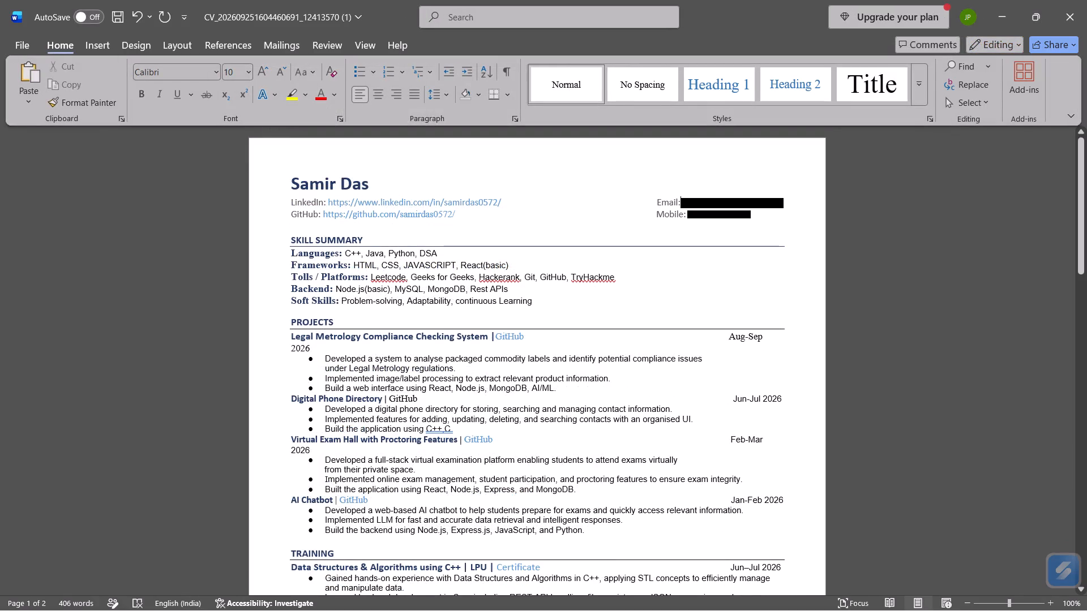
Remove one space before the header's Email label and insert a space between the label and the address.
left_click(656, 206)
left_click(656, 201)
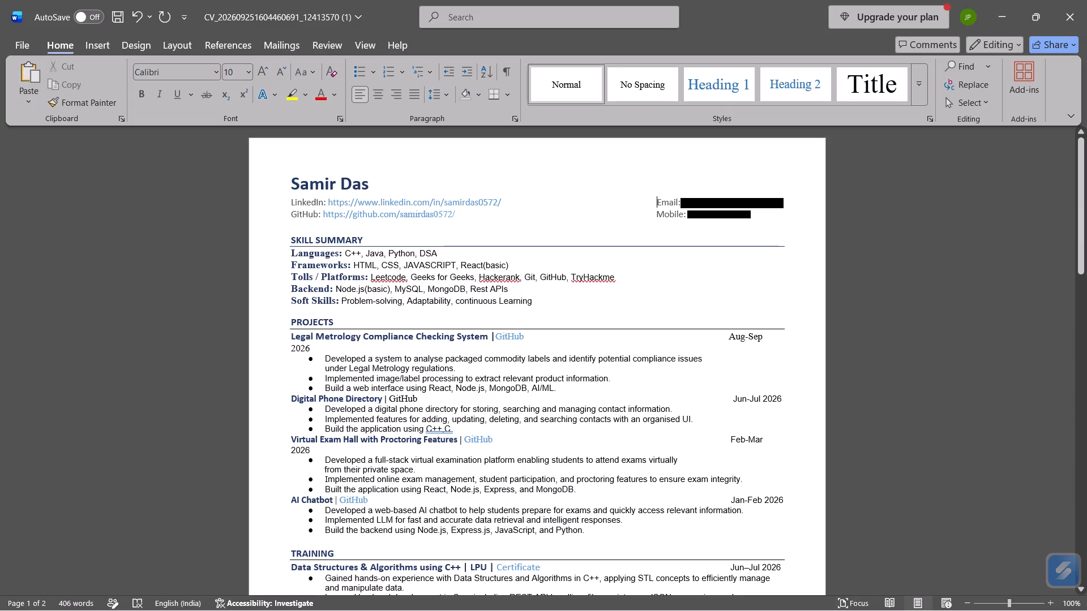
key("BackSpace")
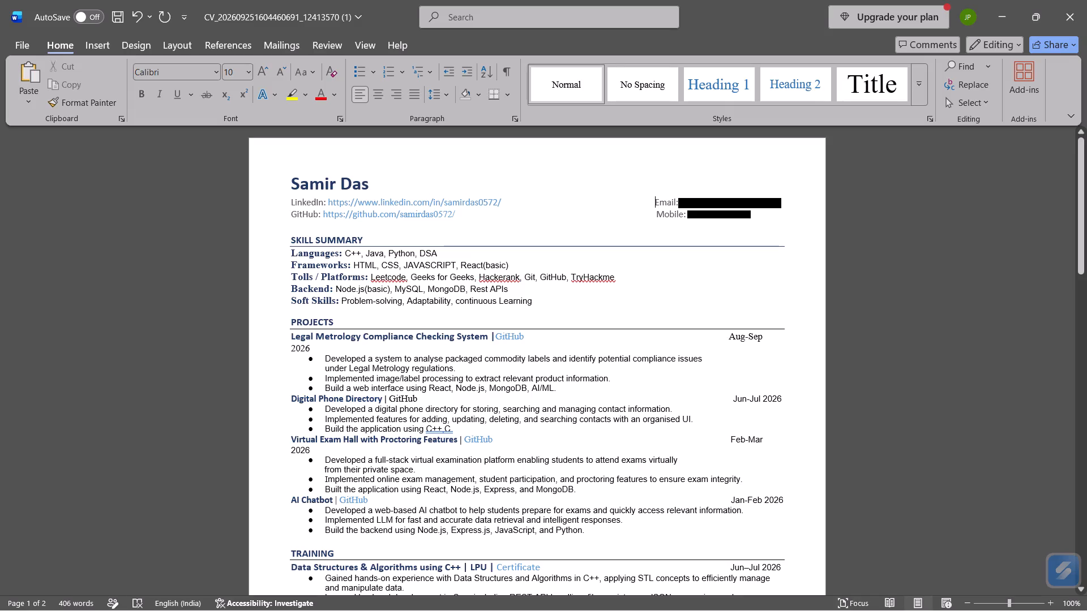
left_click(678, 205)
key("space")
Remove a space before the Virtual Exam Hall project's date so that Feb-Mar 2026 fits on one line.
scroll(619, 317, "down", 1)
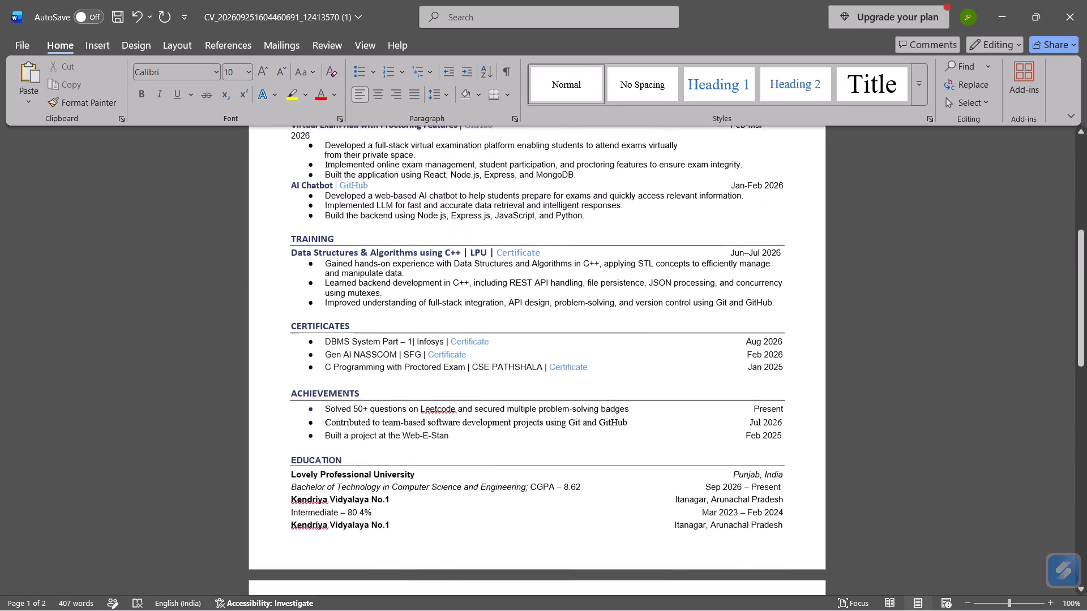
scroll(619, 317, "up", 2)
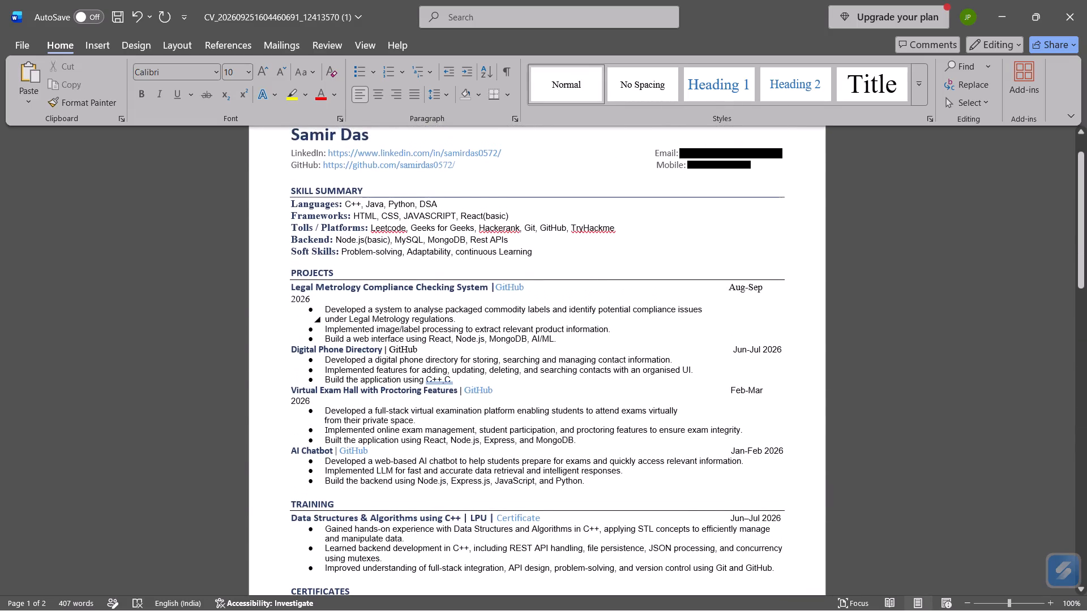
left_click(727, 391)
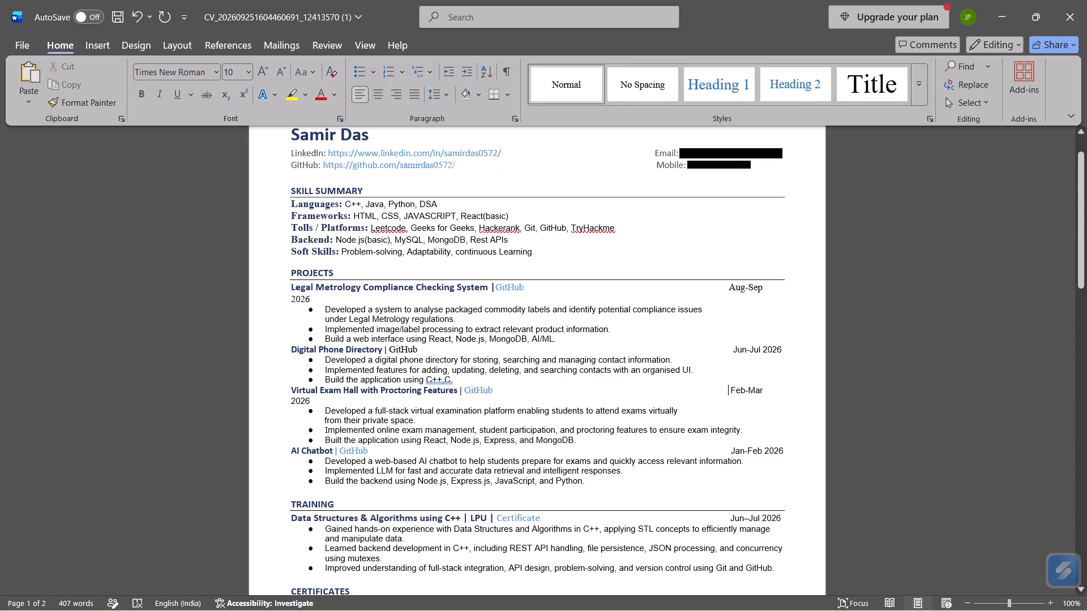
key("BackSpace")
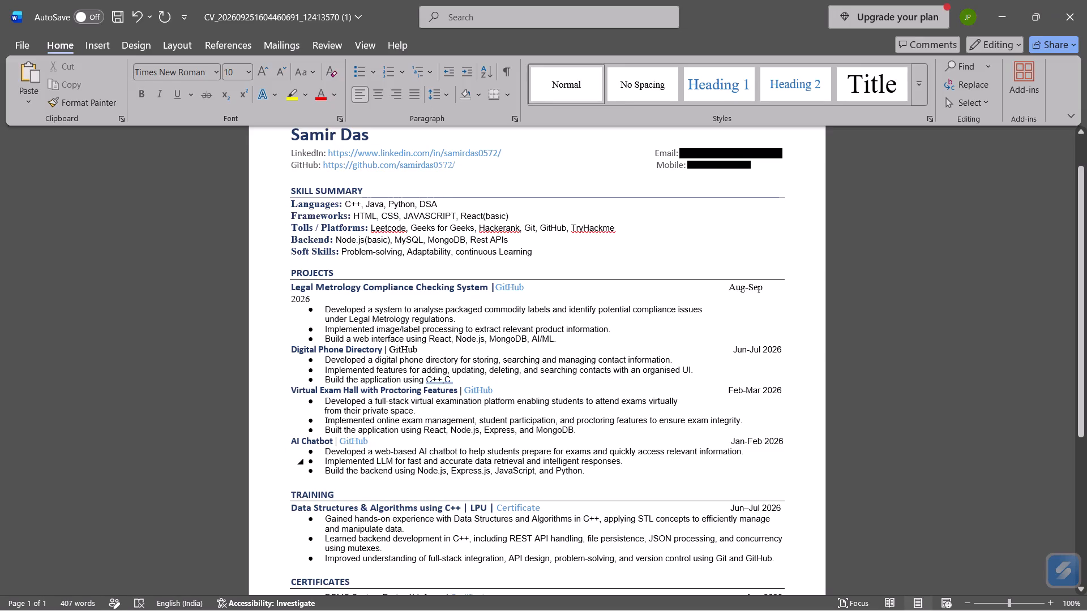
Check the corrected CV's layout down to the Education section and save the document.
scroll(725, 463, "down", 2)
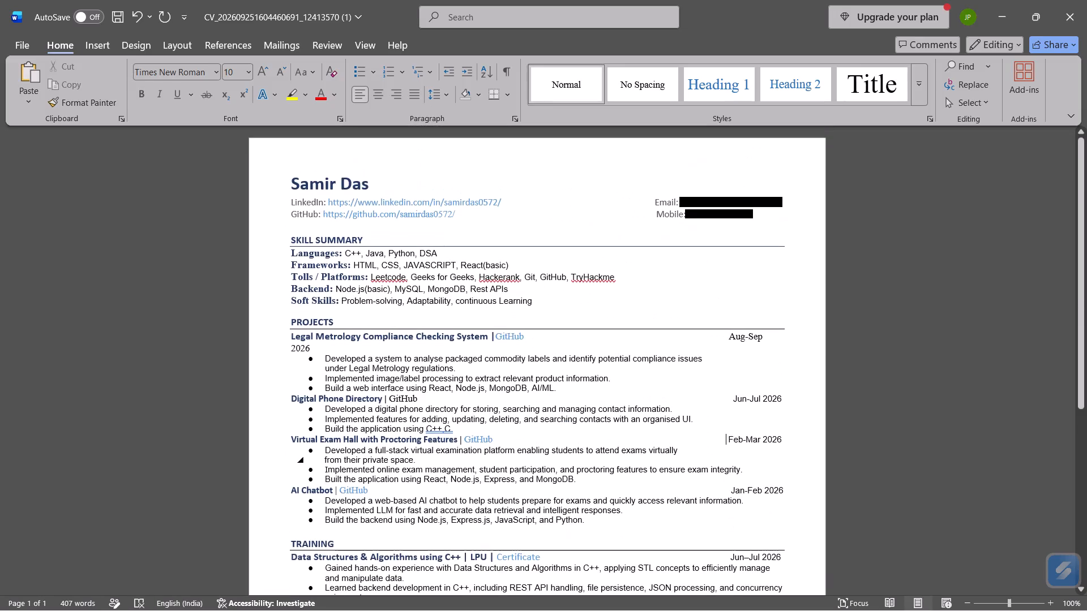
scroll(725, 463, "down", 1)
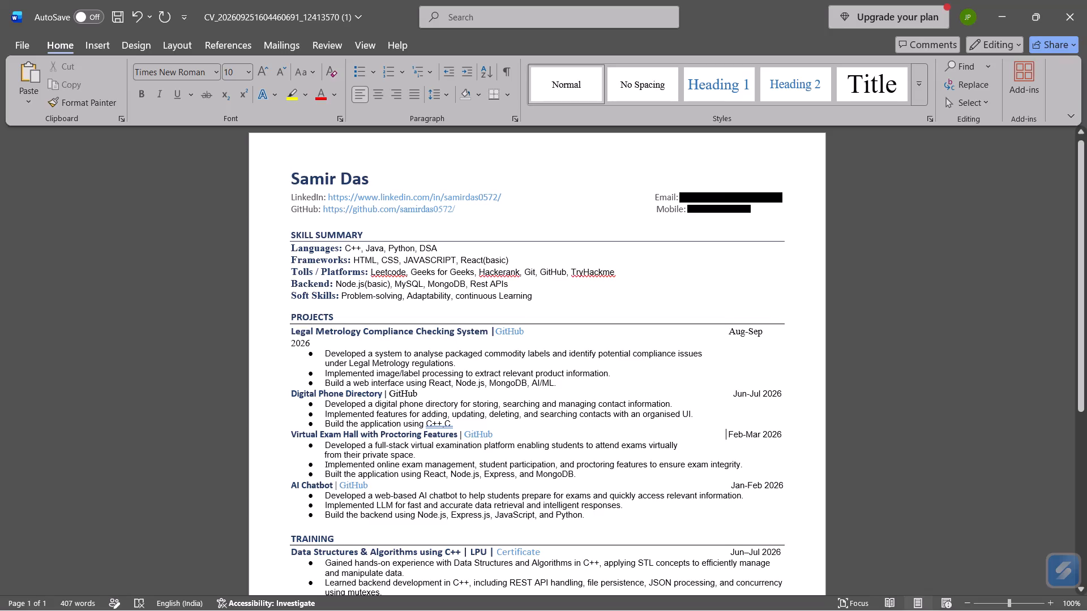
key("ctrl+s")
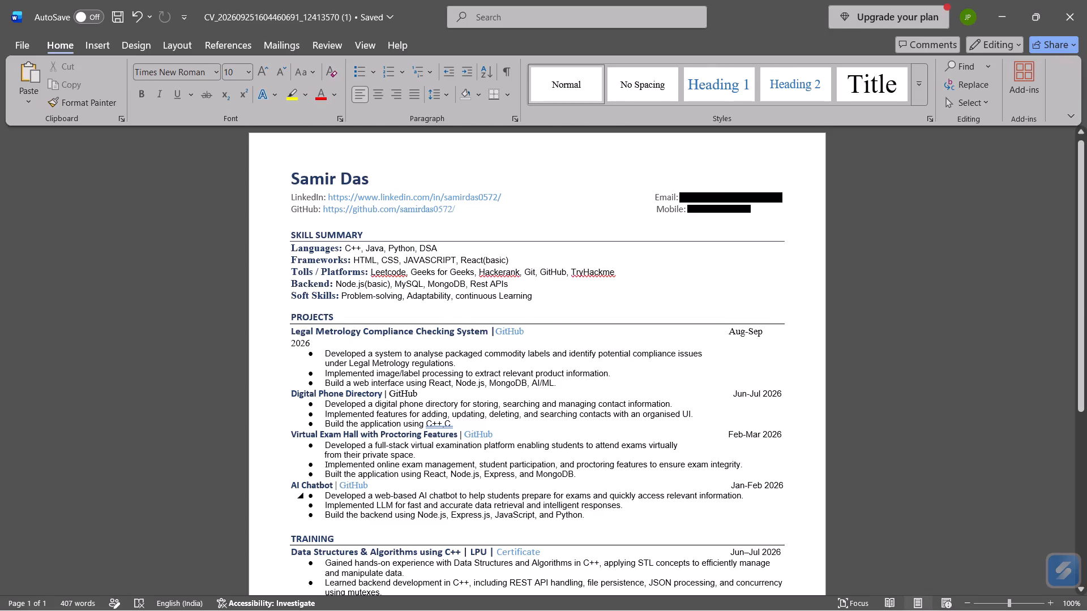
scroll(658, 485, "down", 3)
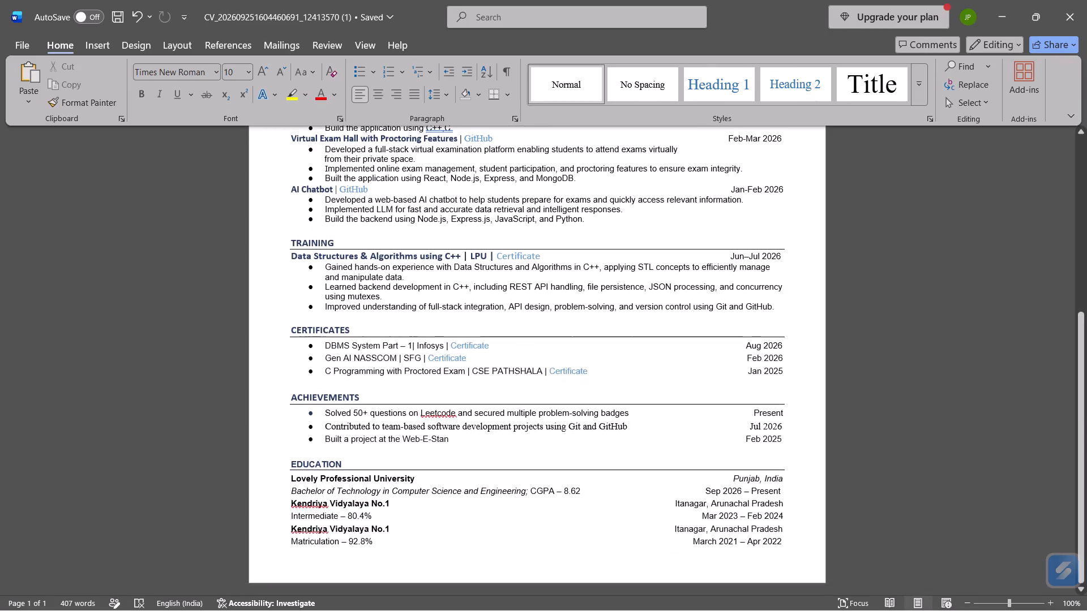
key("ctrl+s")
key("ctrl+s")
key("ctrl+s")
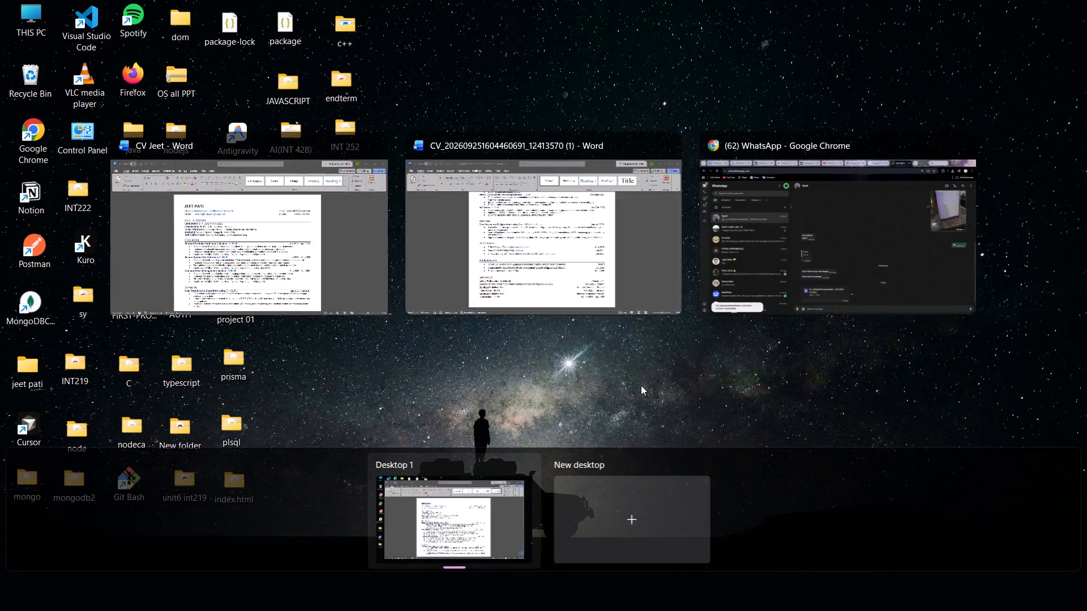
Open the Save As options for the corrected CV.
left_click(579, 306)
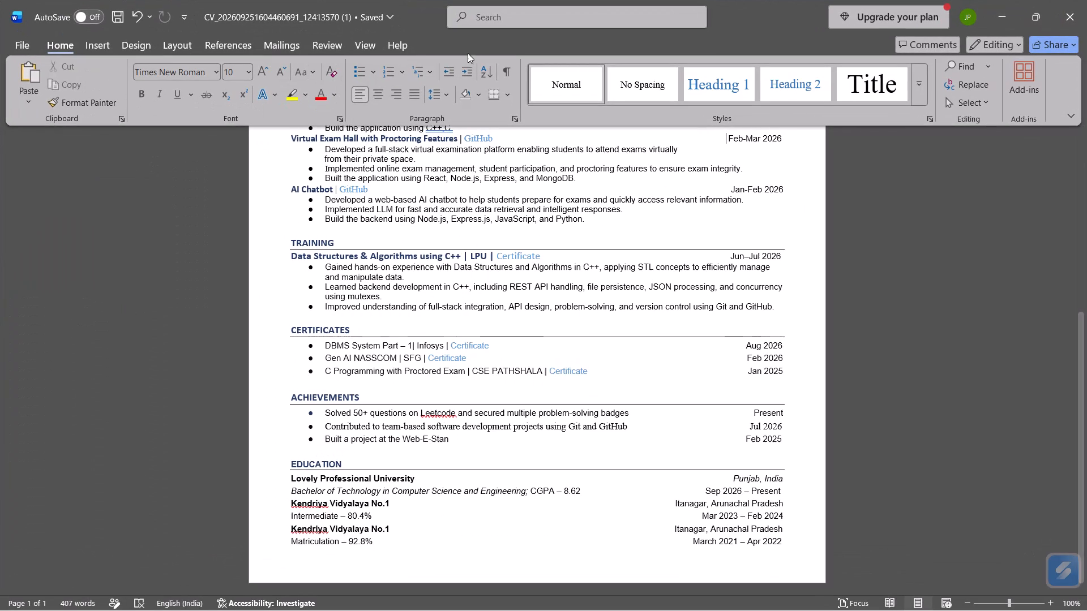
left_click(353, 12)
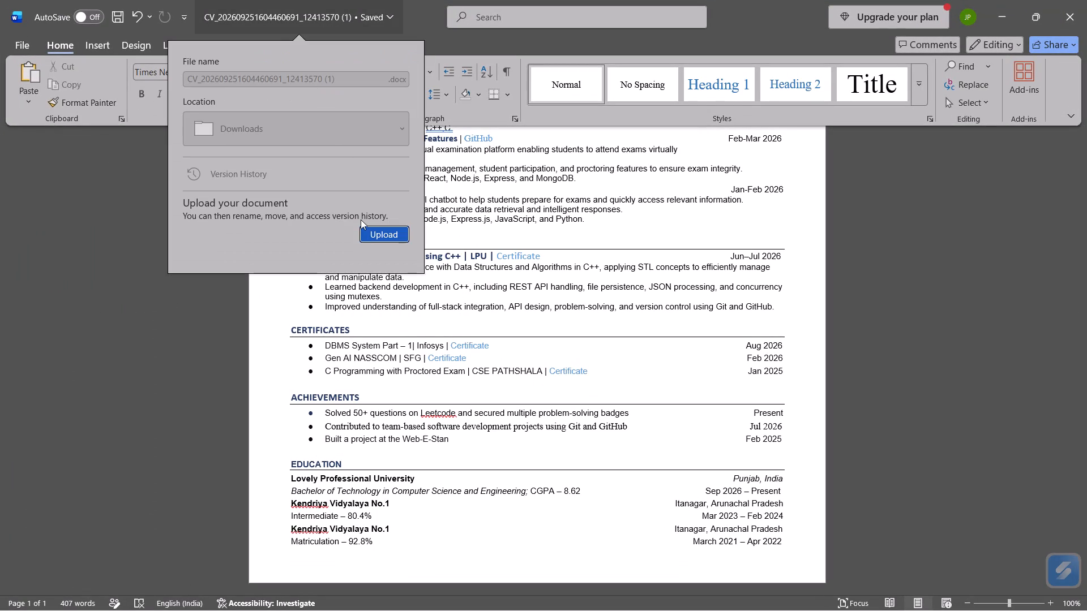
left_click(14, 48)
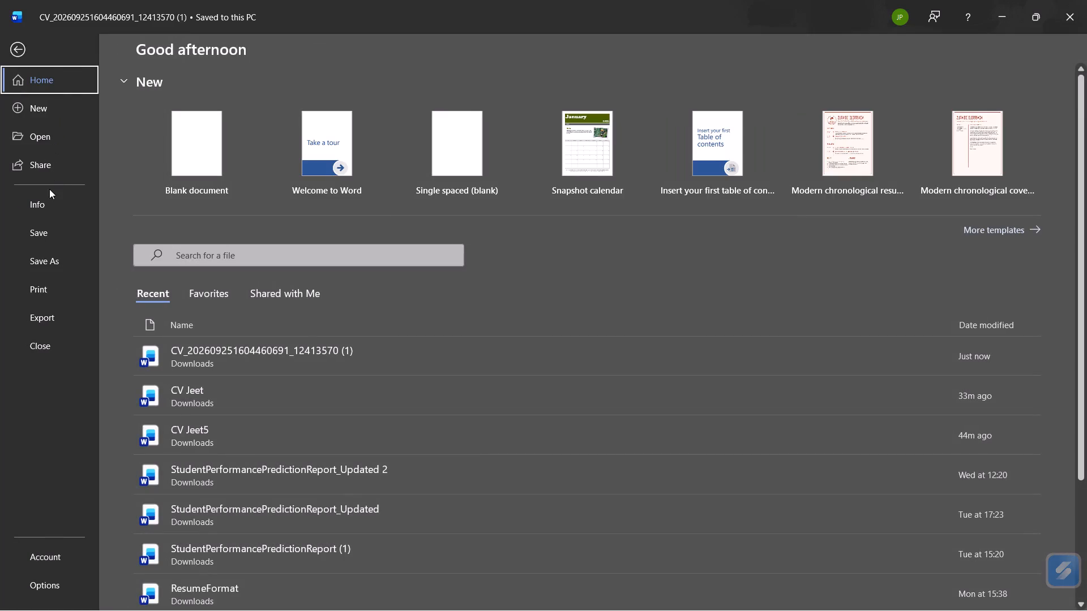
left_click(54, 254)
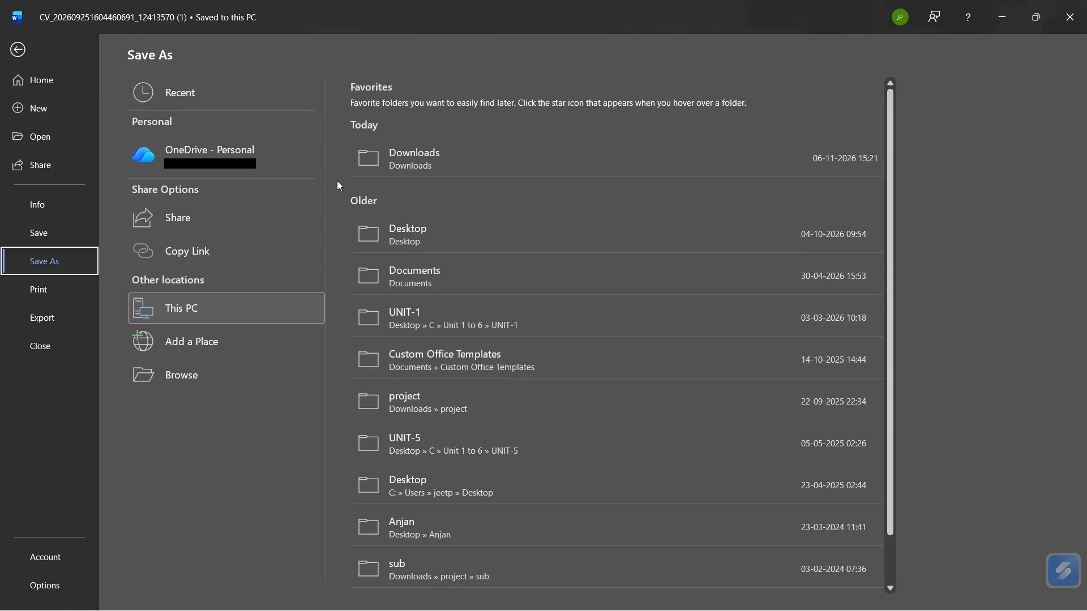
Choose the Downloads folder for the CV copy and enter only the ID number from the current file name as its name.
left_click(393, 165)
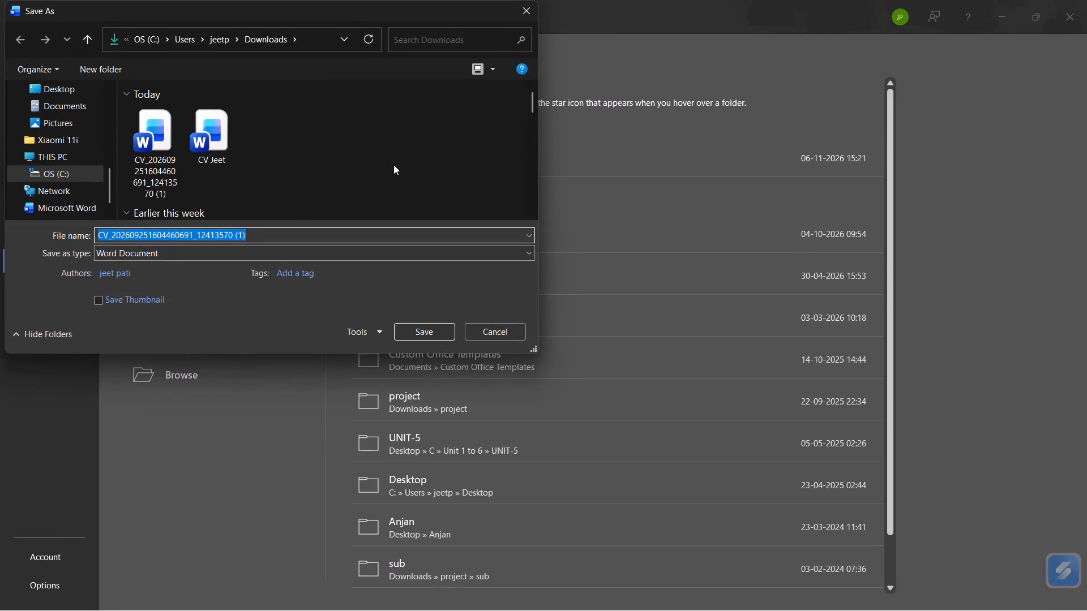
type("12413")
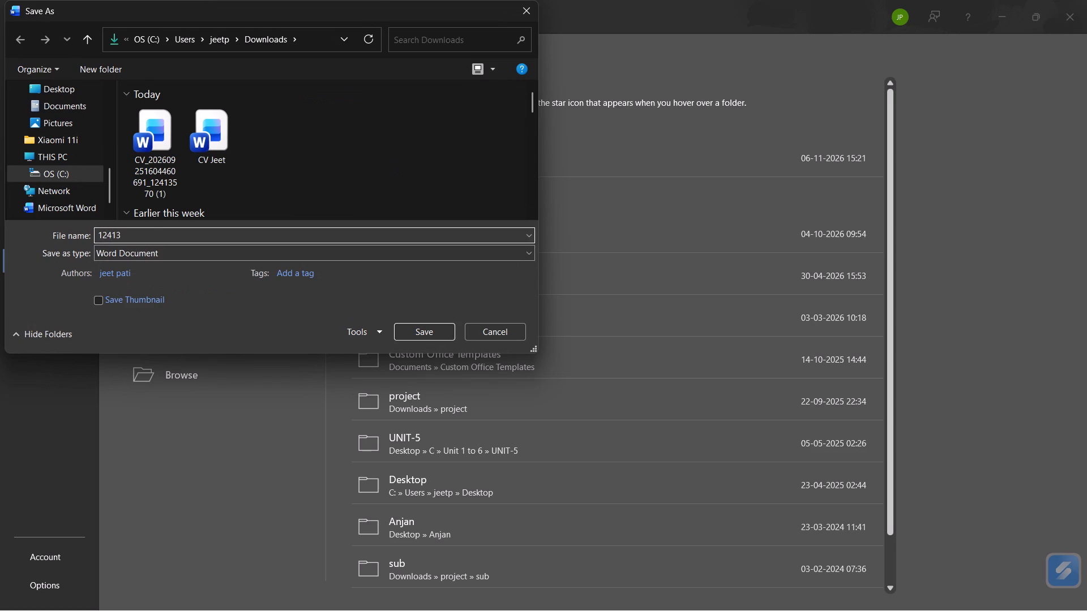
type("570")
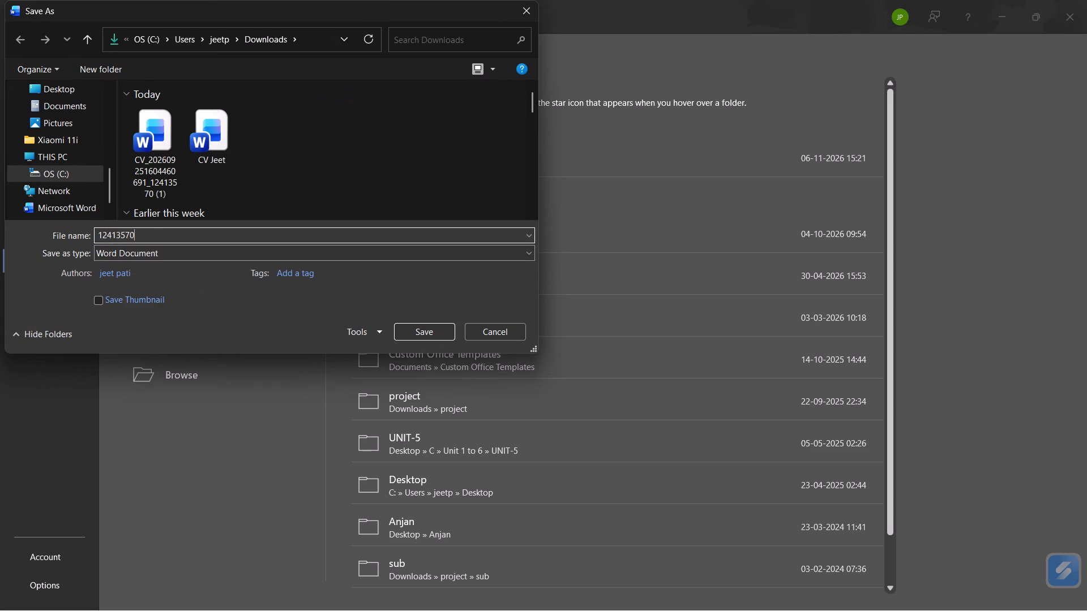
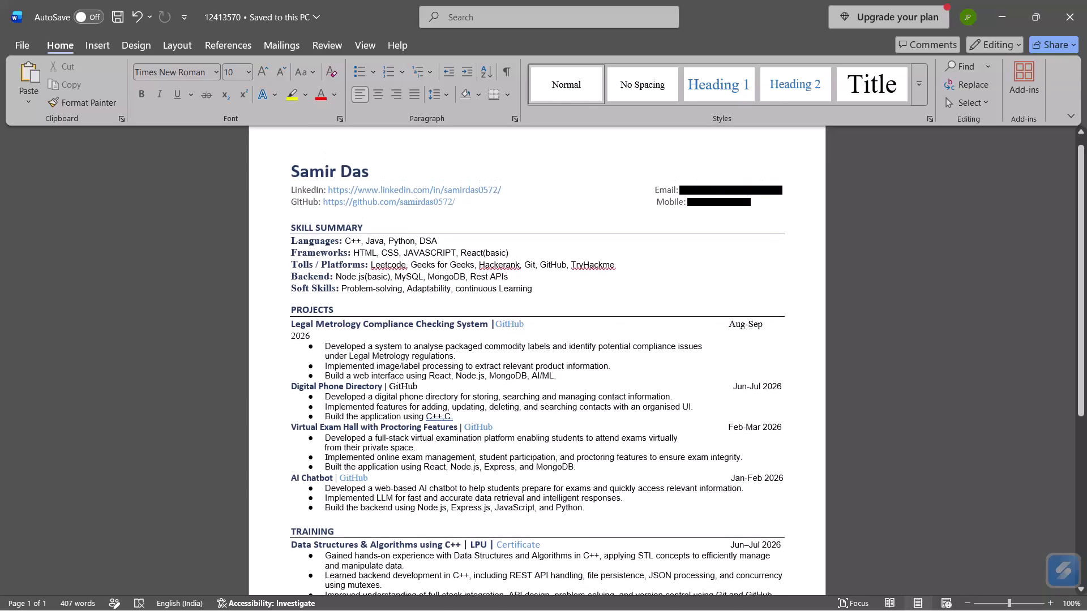
Look over the corrected CV down to its Certificates section and switch to the open CV Jeet document.
scroll(654, 458, "down", 1)
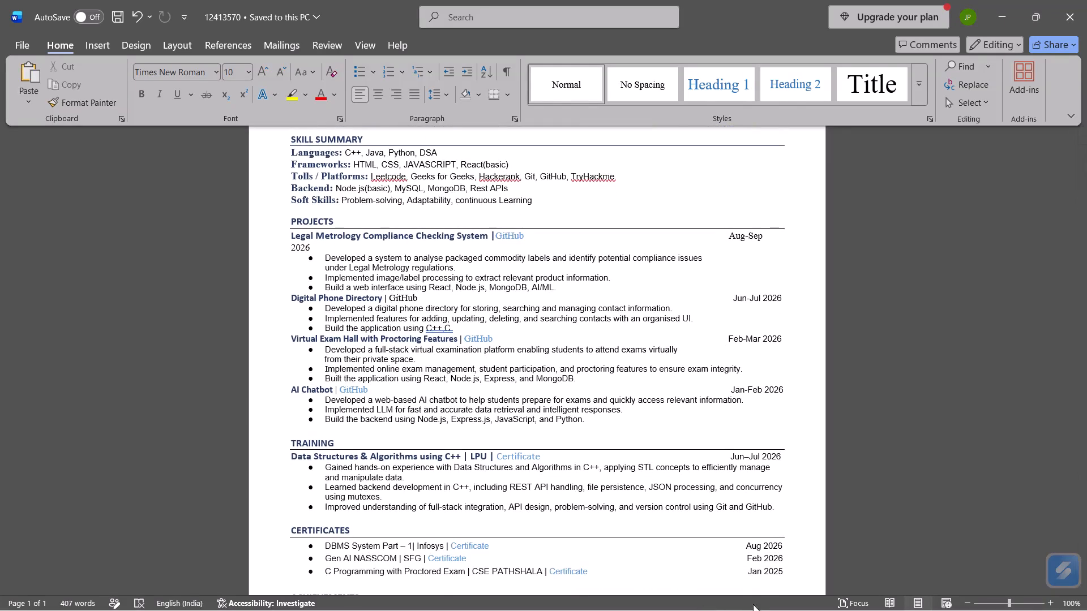
left_click(637, 538)
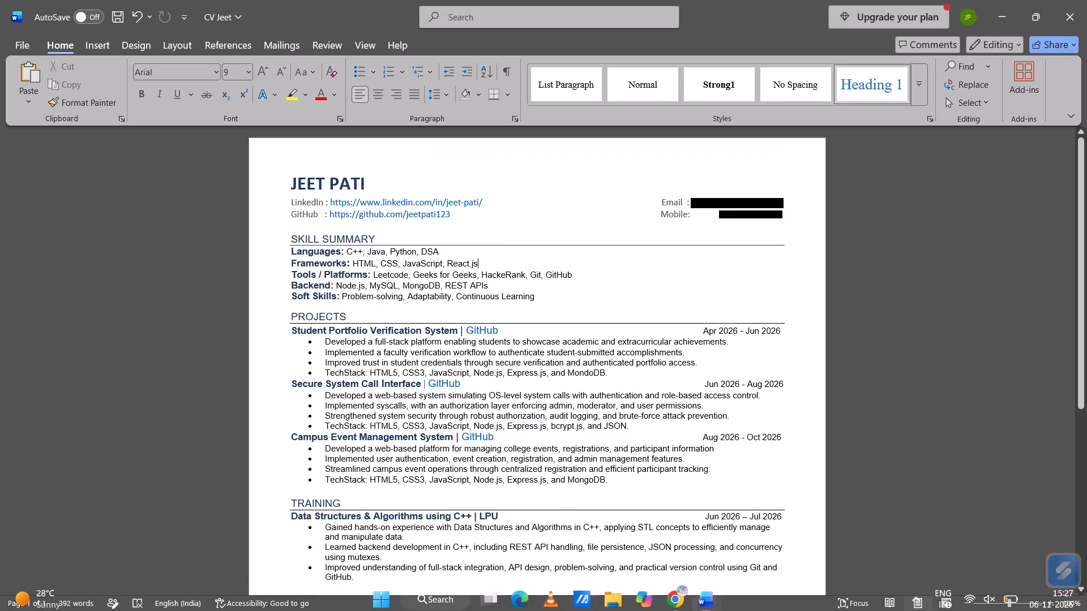
Check the font formatting of the CV's Projects, Training, Certificates and Achievements headings and review the page layout down to Education.
scroll(588, 488, "down", 1)
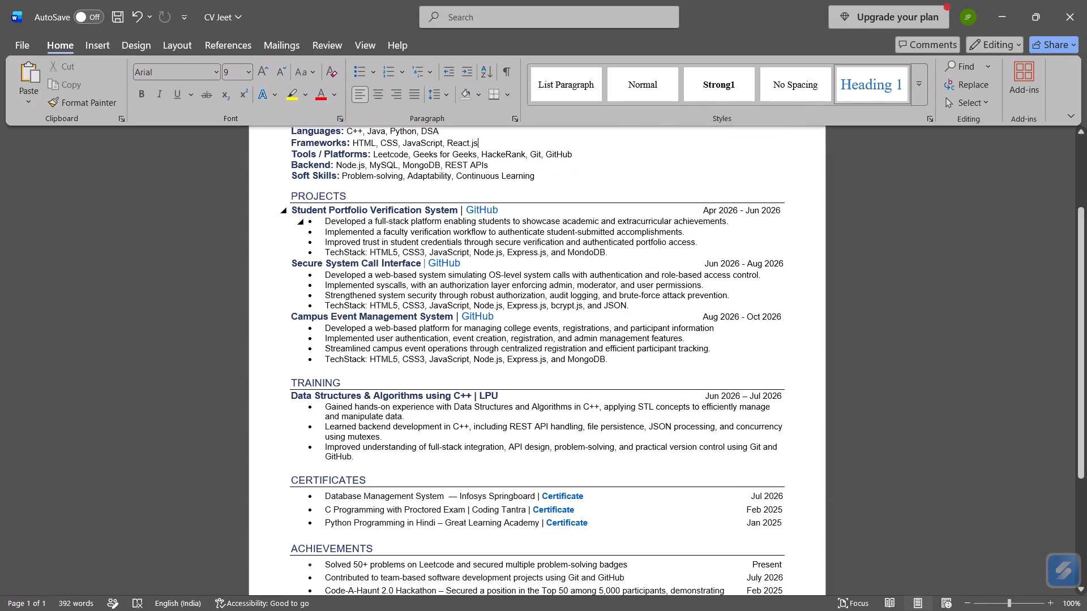
left_click(326, 196)
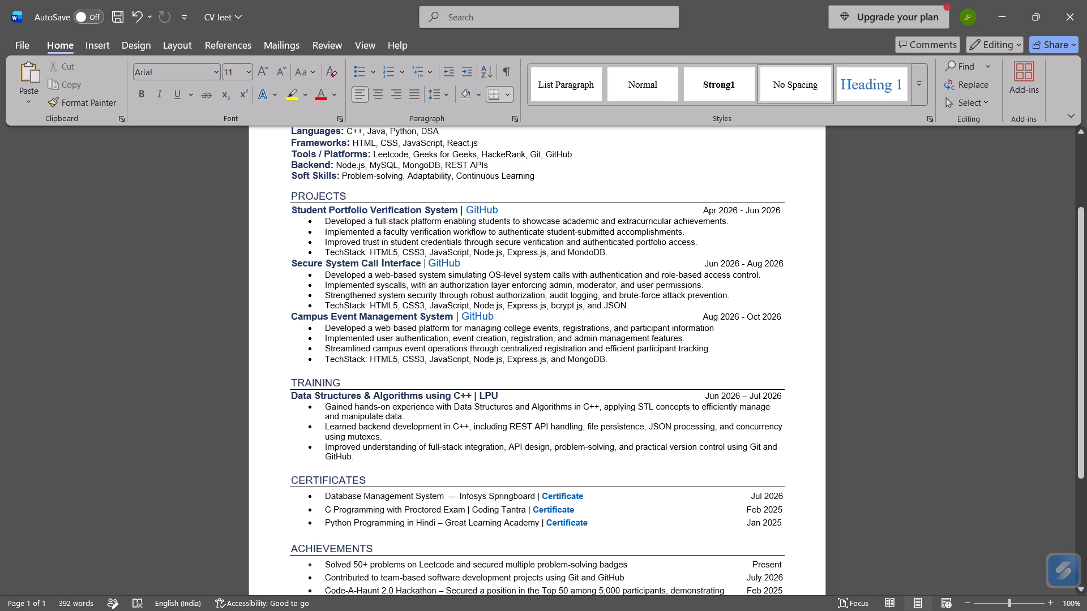
left_click(327, 380)
left_click(335, 480)
scroll(419, 464, "down", 1)
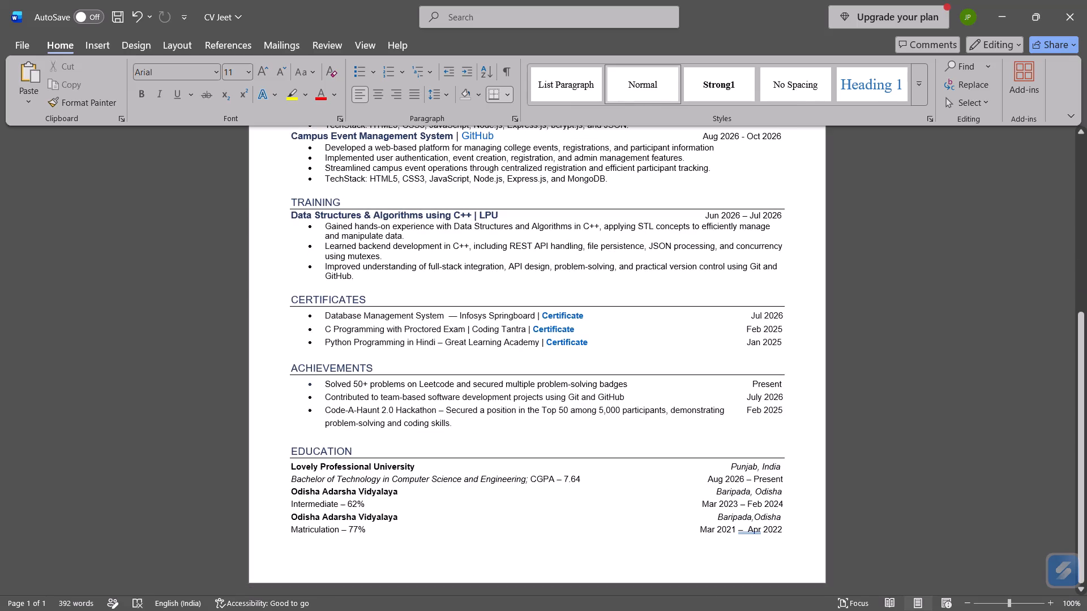
left_click(360, 364)
scroll(412, 281, "up", 1)
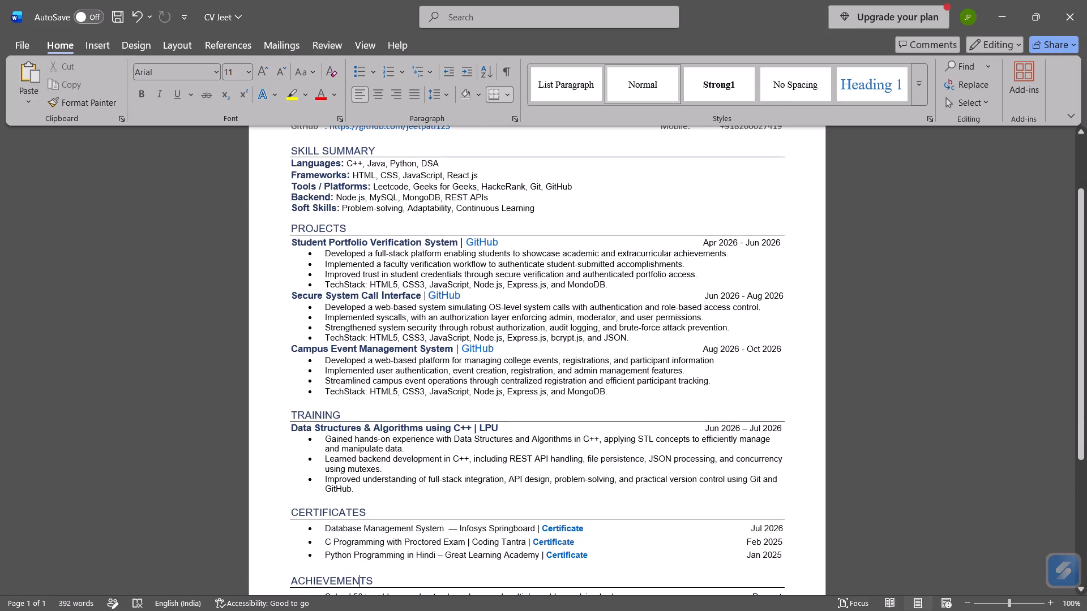
scroll(506, 401, "down", 1)
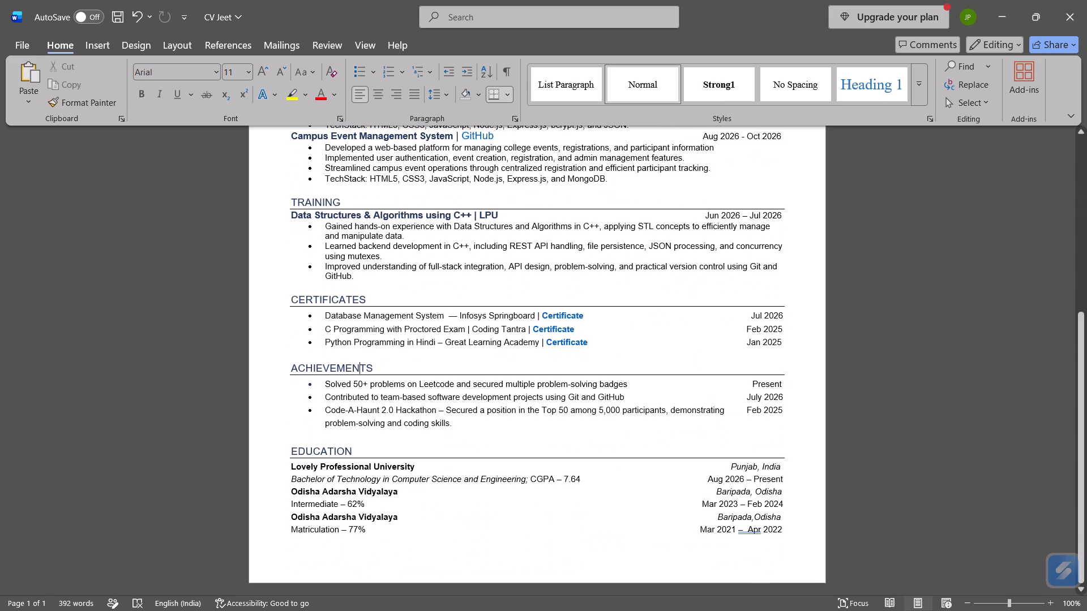
scroll(506, 401, "down", 1)
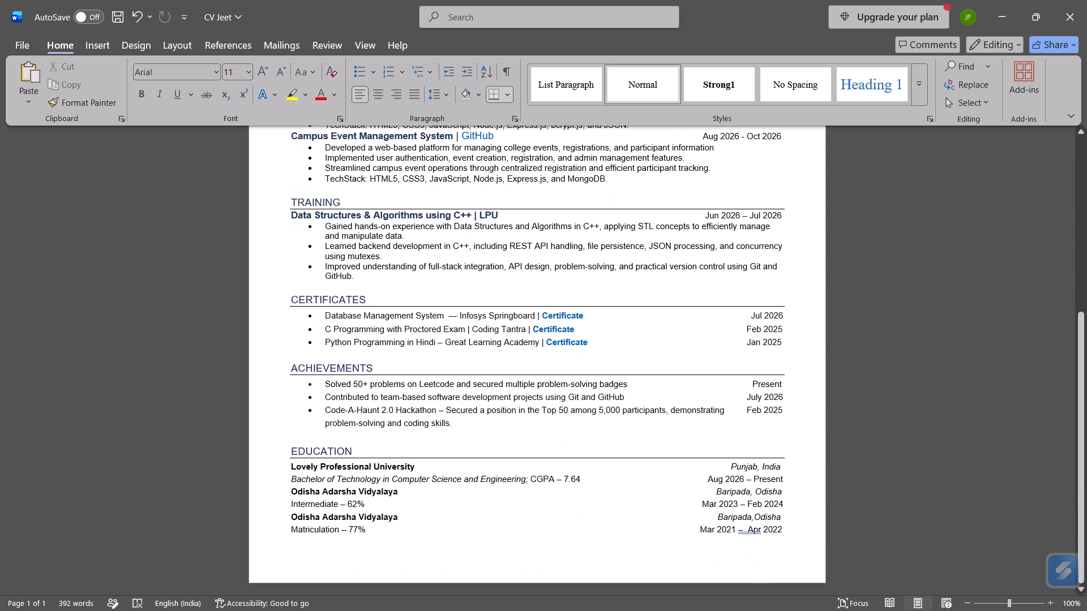
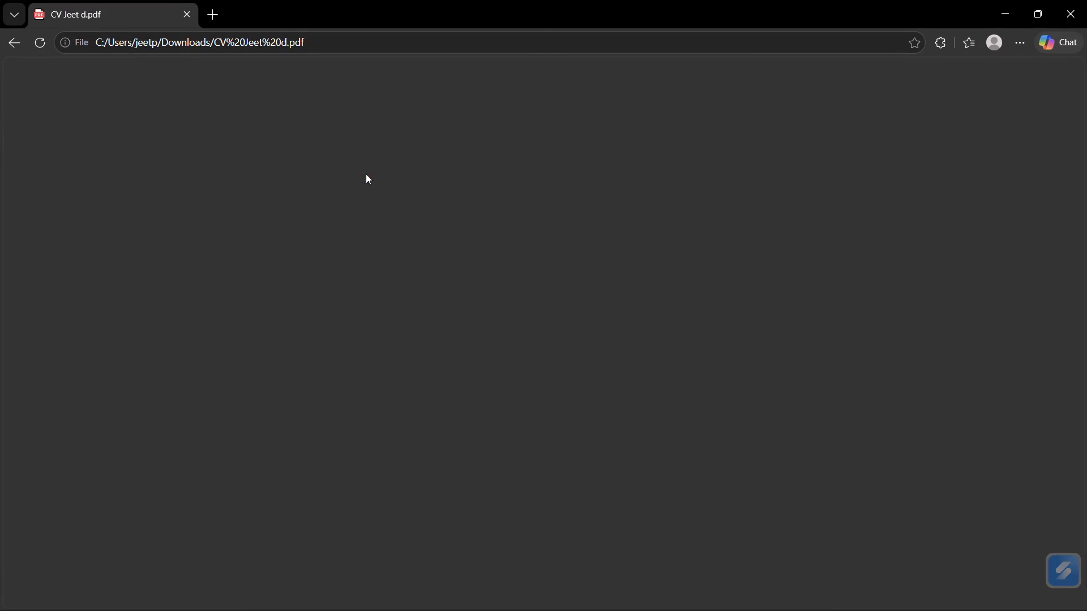
Switch from the CV PDF to Chrome, search for "pdf to word" and open iLovePDF's PDF to Word converter.
scroll(366, 174, "up", 3)
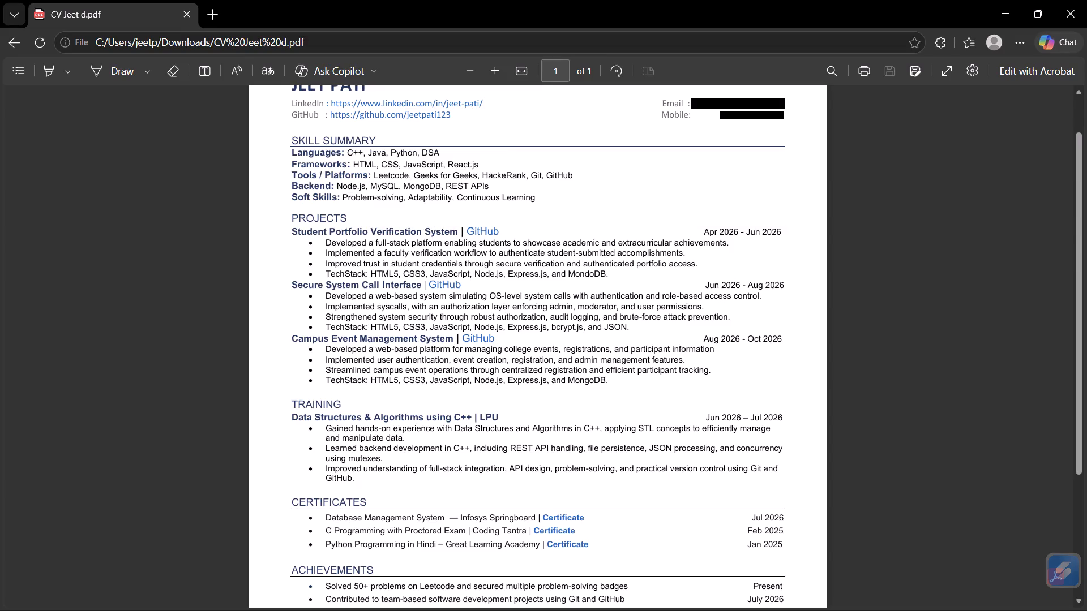
left_click(1005, 2)
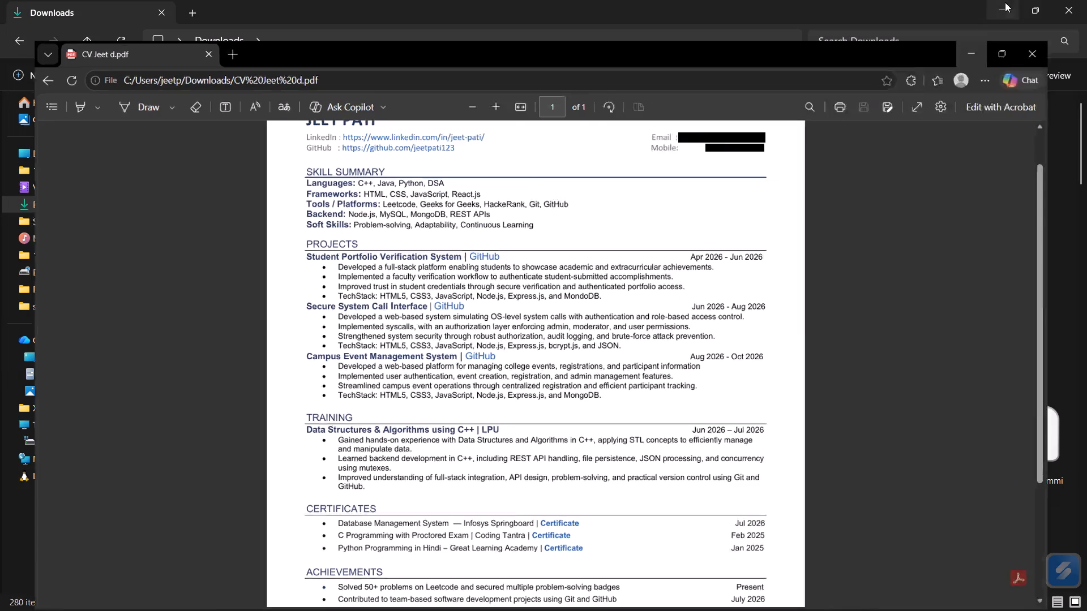
left_click(994, 10)
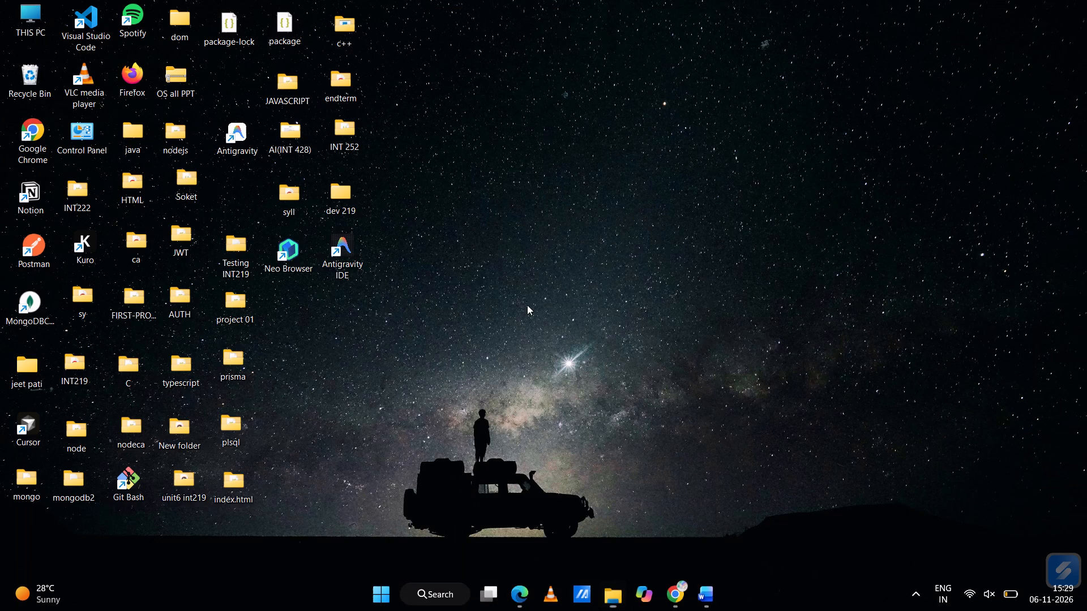
double_click(22, 137)
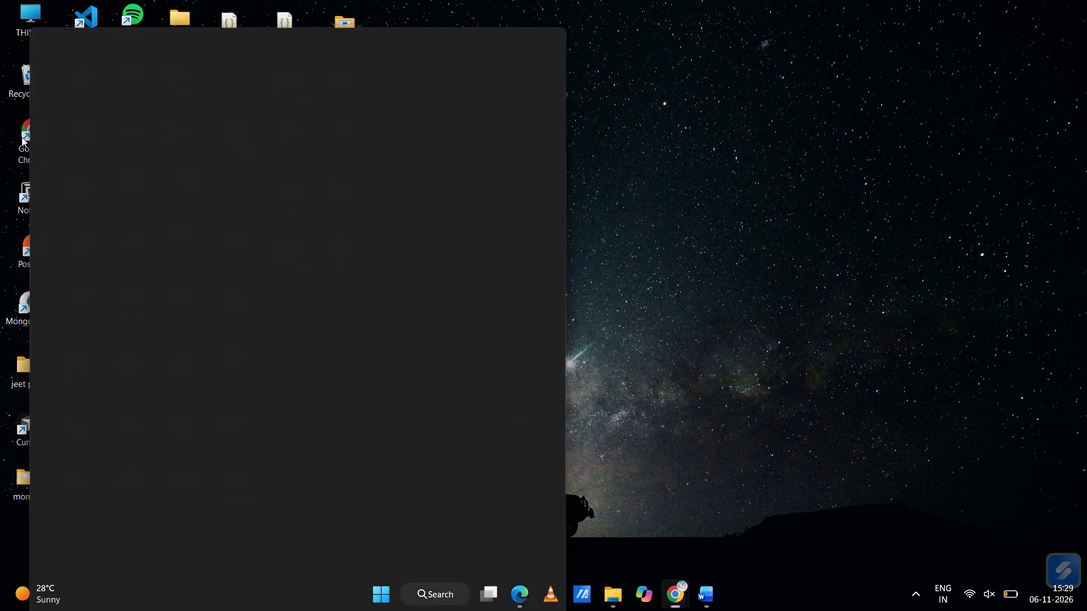
left_click(524, 30)
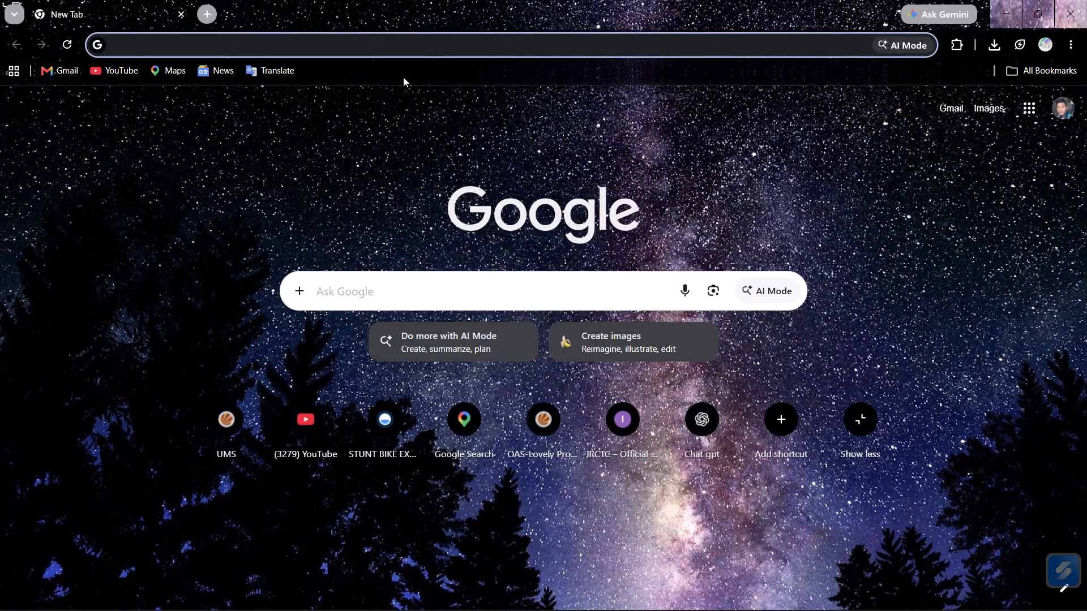
type("pf")
key("BackSpace")
type("df")
key("space")
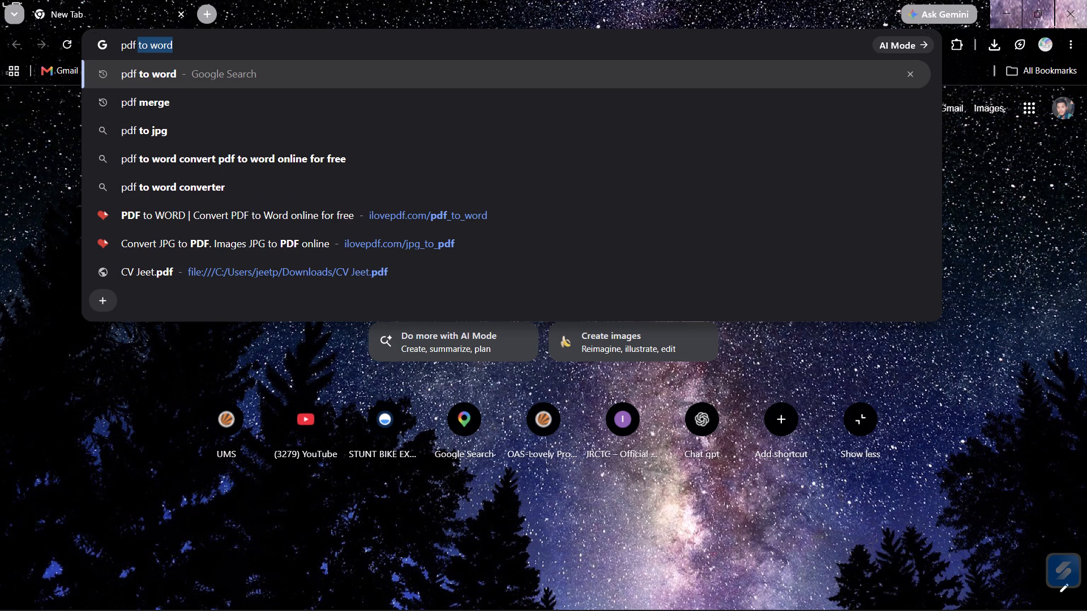
key("Return")
left_click(256, 263)
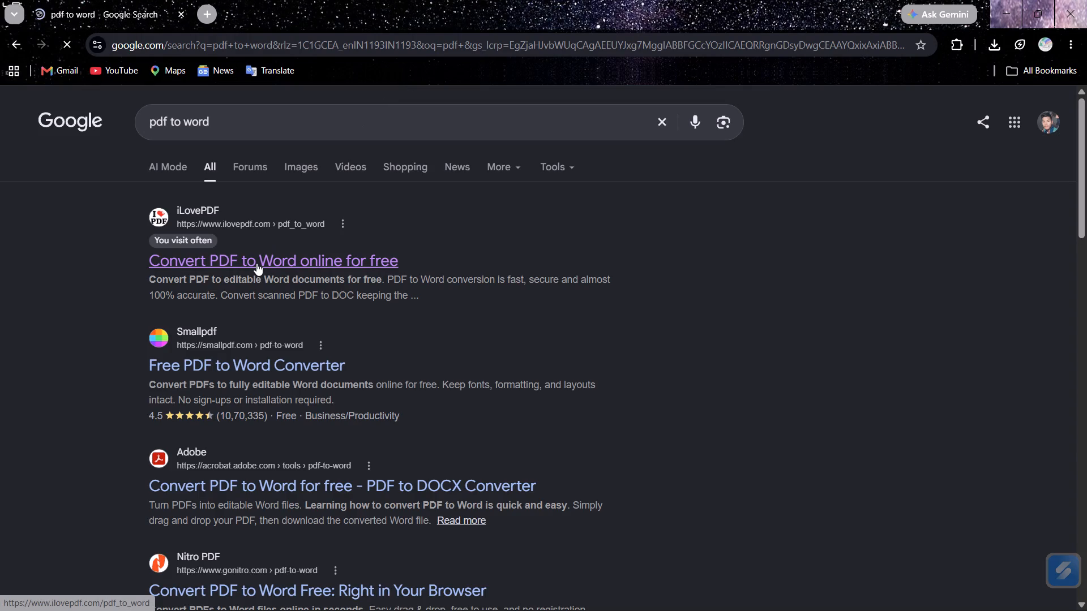
left_click(497, 285)
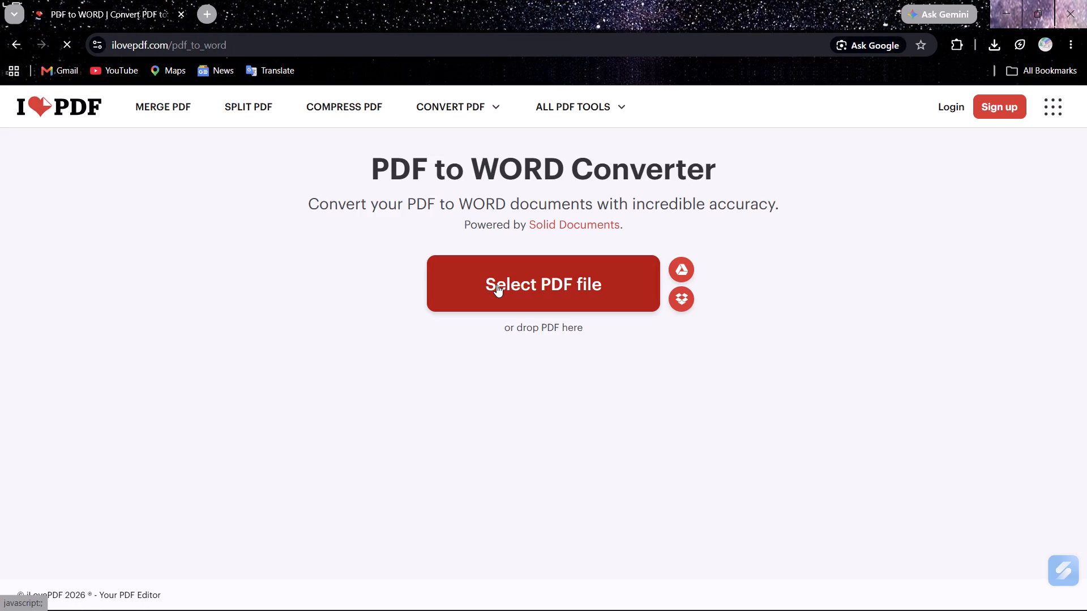
double_click(167, 145)
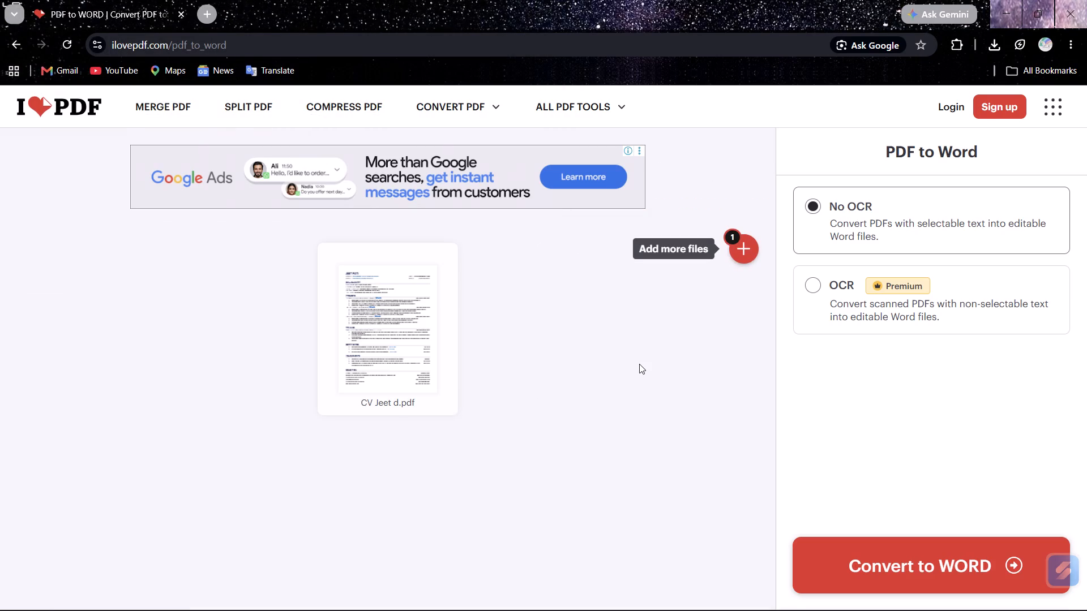
left_click(857, 562)
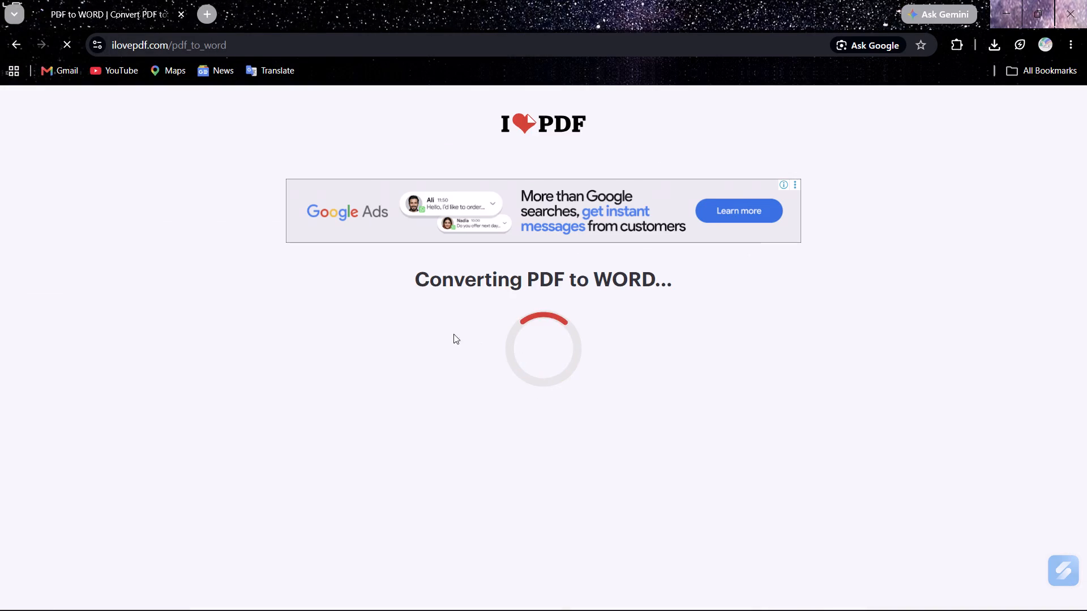
left_click(547, 207)
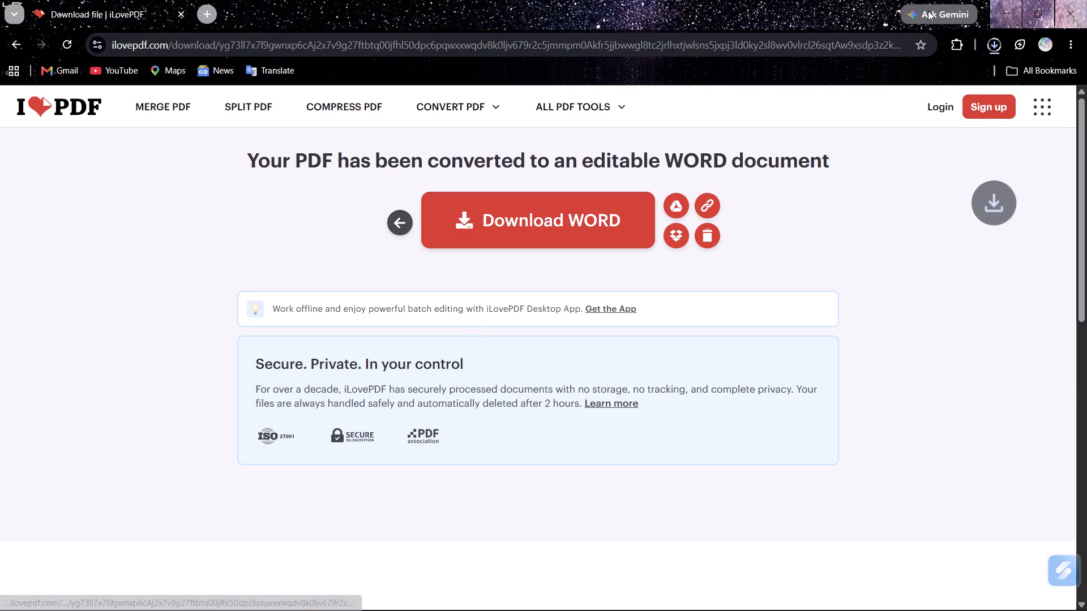
left_click(993, 42)
double_click(911, 68)
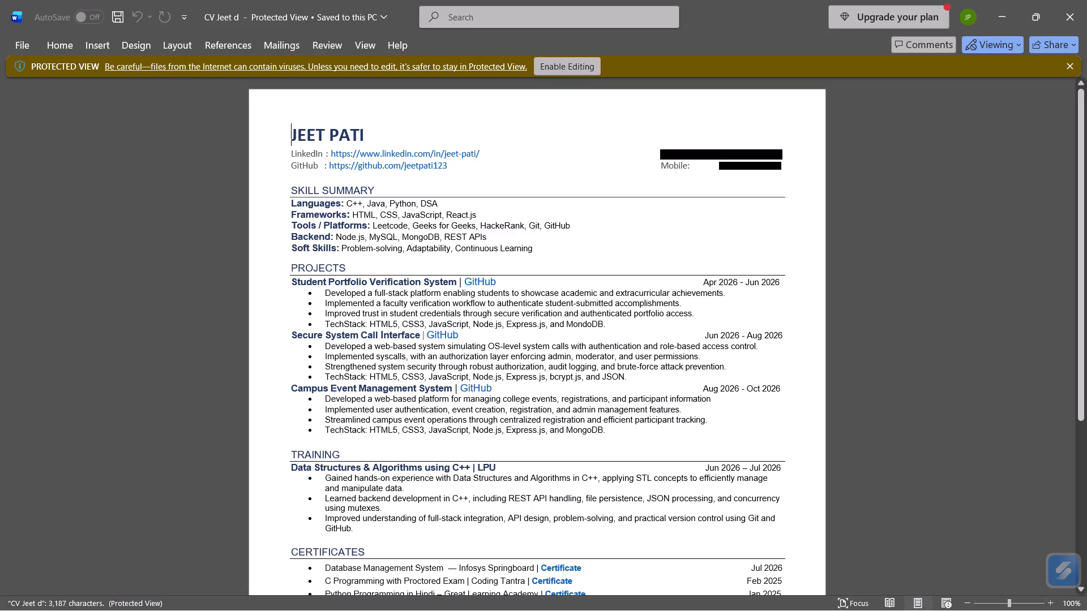
left_click(576, 72)
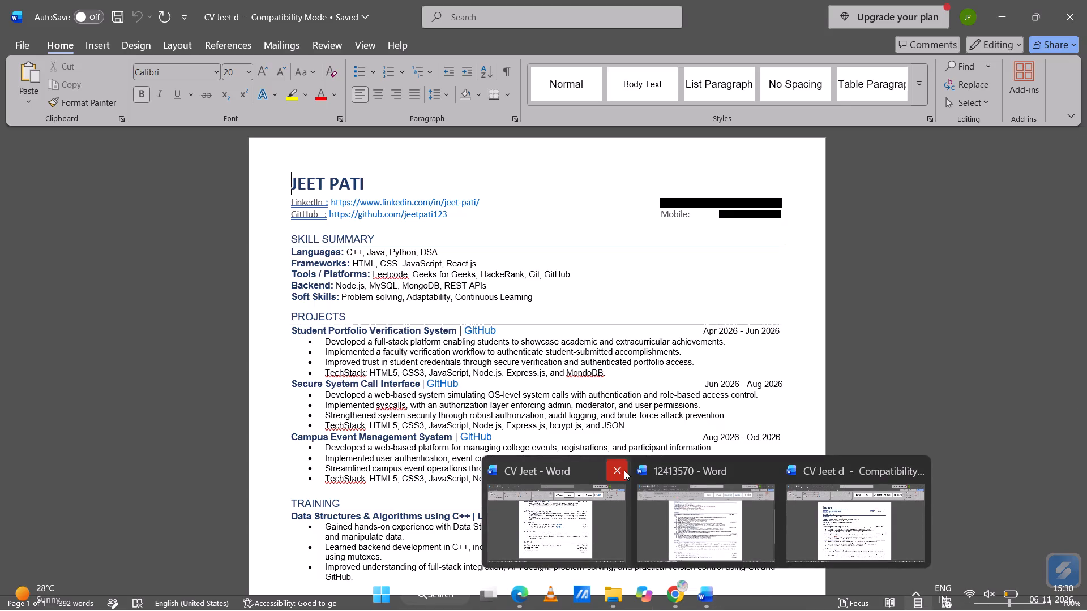
Close all open Word documents, discarding the unsaved changes to CV Jeet, and minimize Chrome to return to the desktop.
left_click(623, 468)
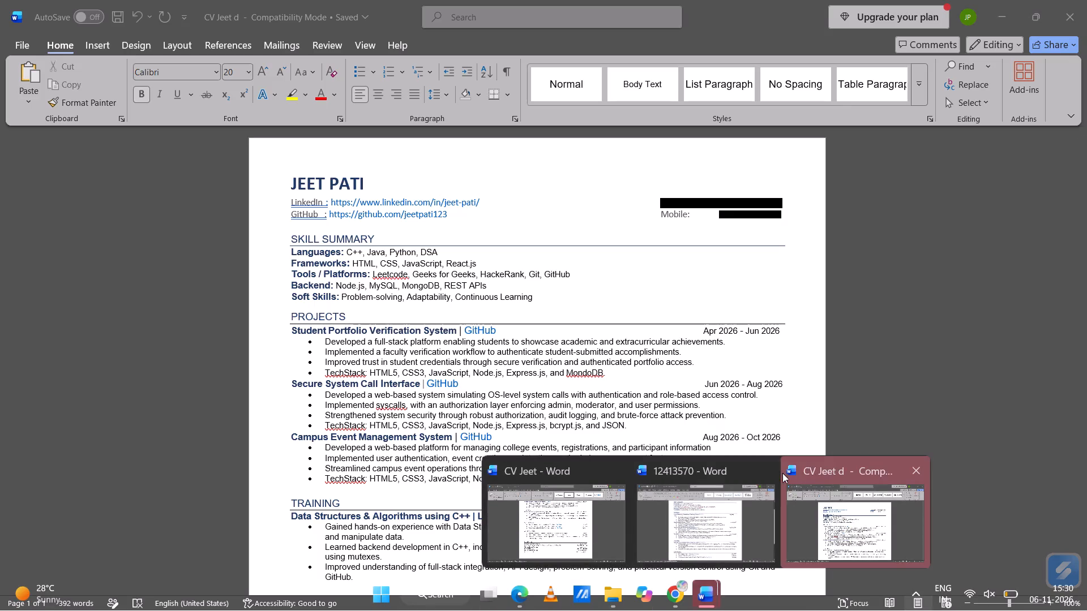
left_click(769, 471)
left_click(687, 472)
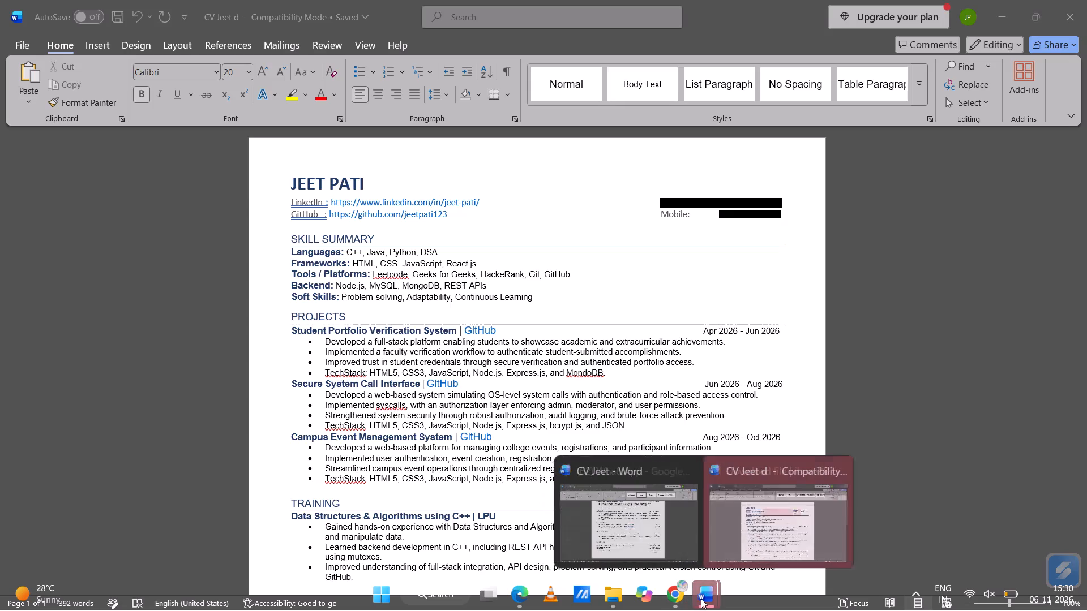
left_click(661, 539)
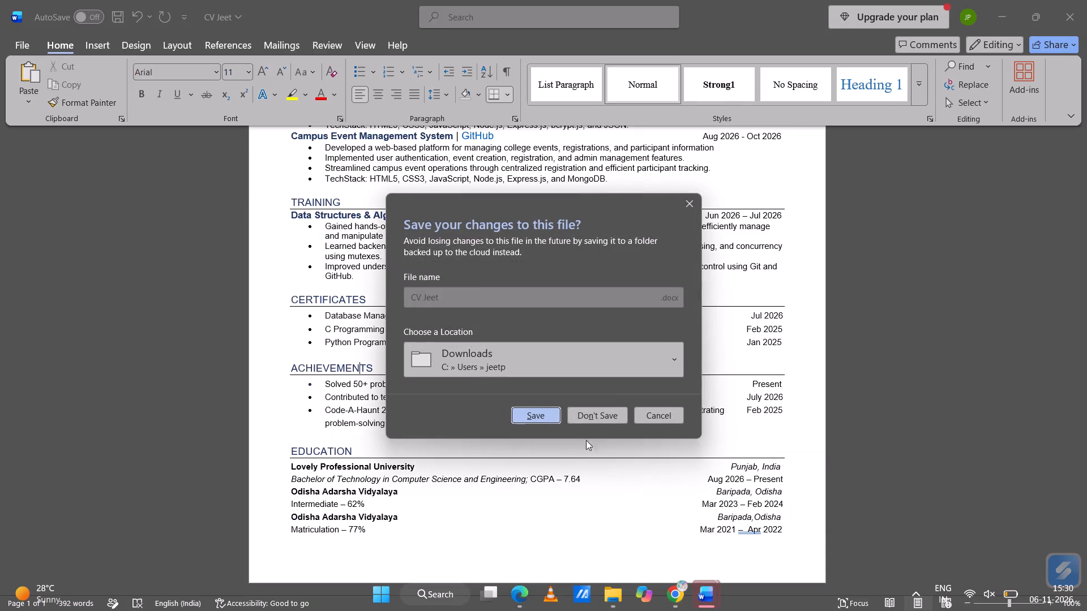
left_click(691, 207)
scroll(548, 251, "up", 2)
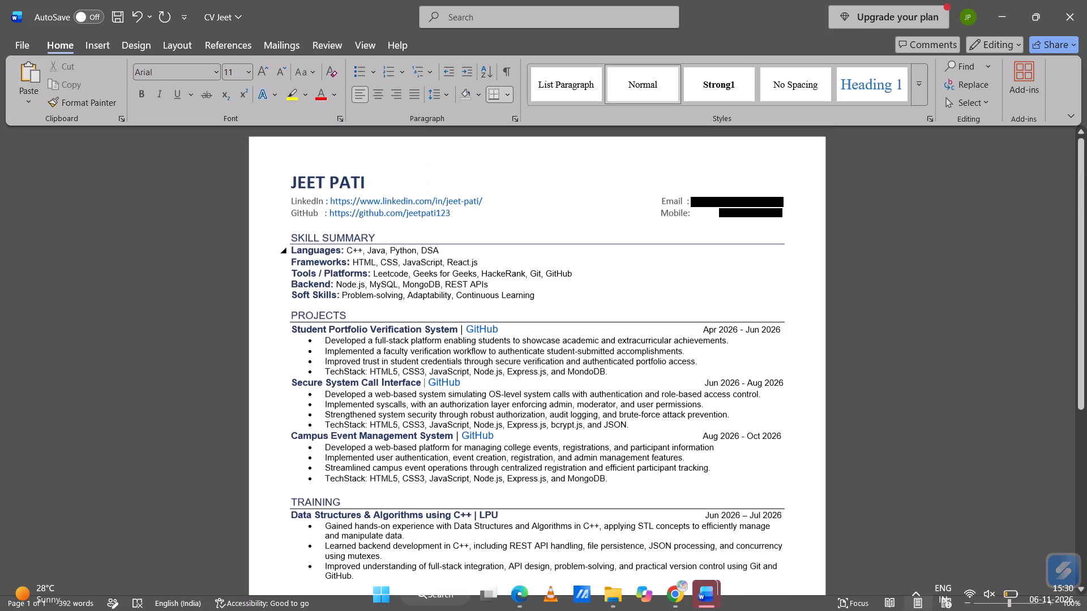
scroll(548, 251, "up", 1)
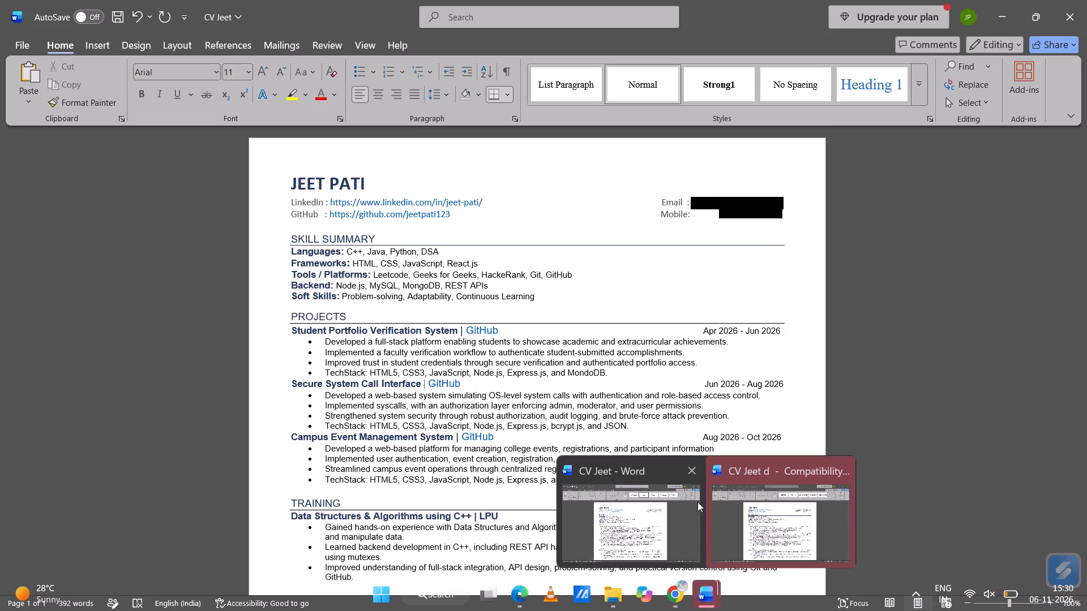
left_click(691, 468)
left_click(843, 473)
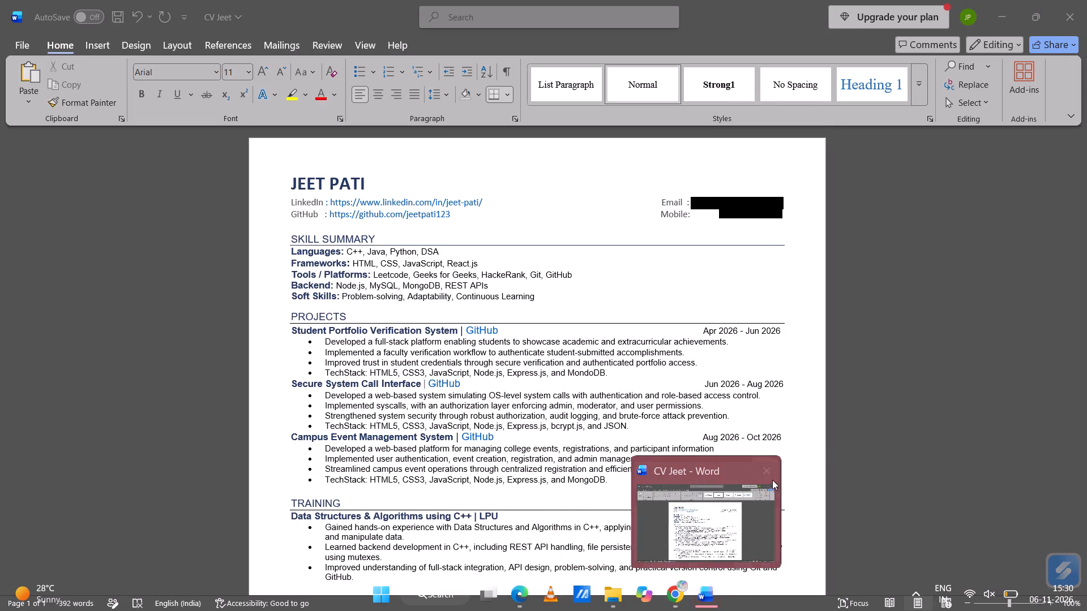
left_click(758, 468)
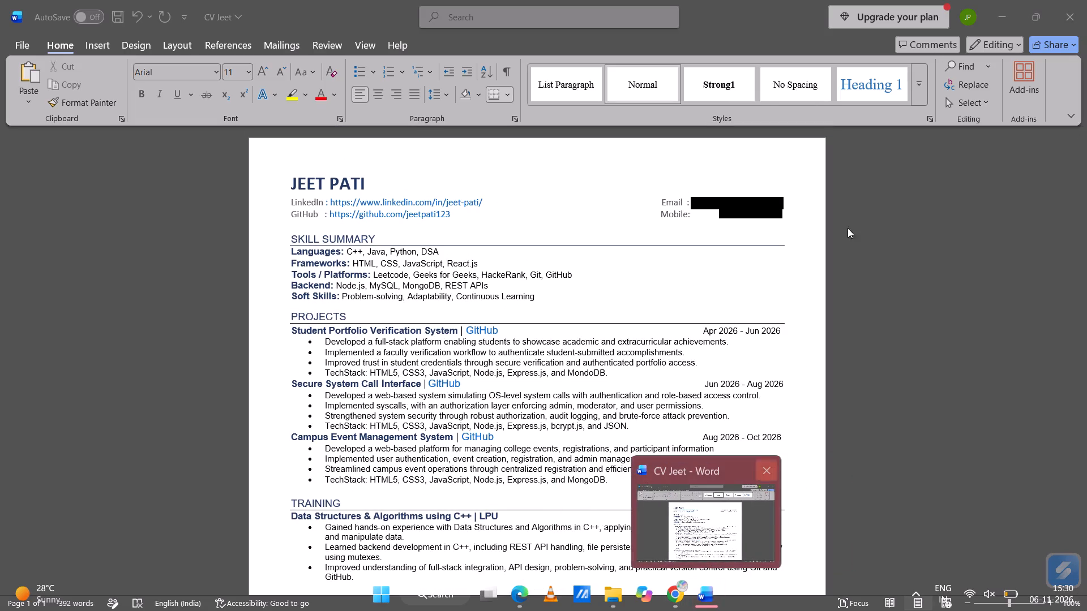
left_click(990, 25)
left_click(598, 420)
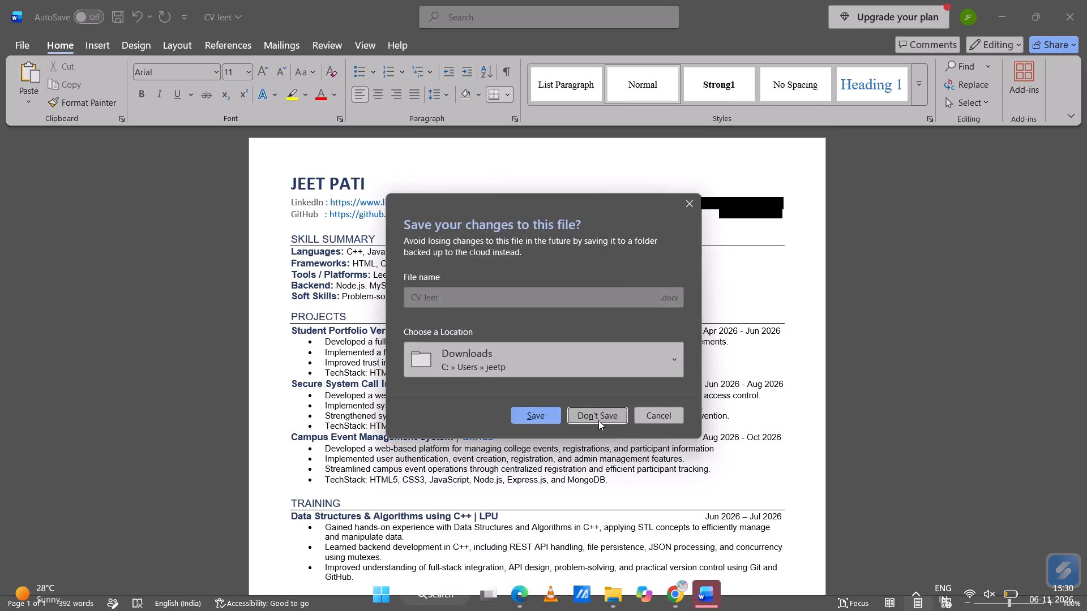
left_click(1000, 7)
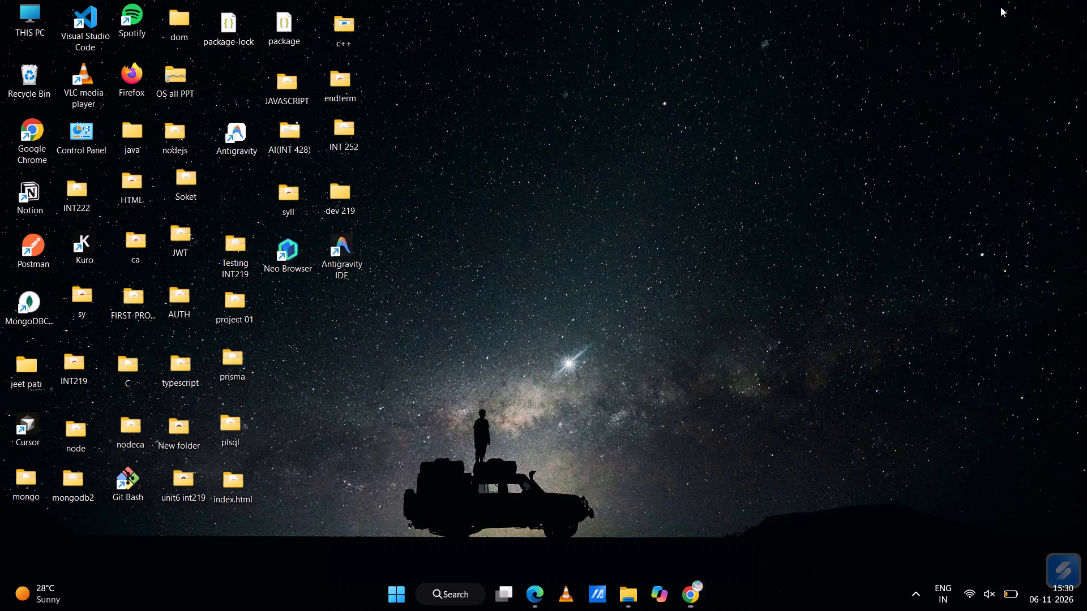
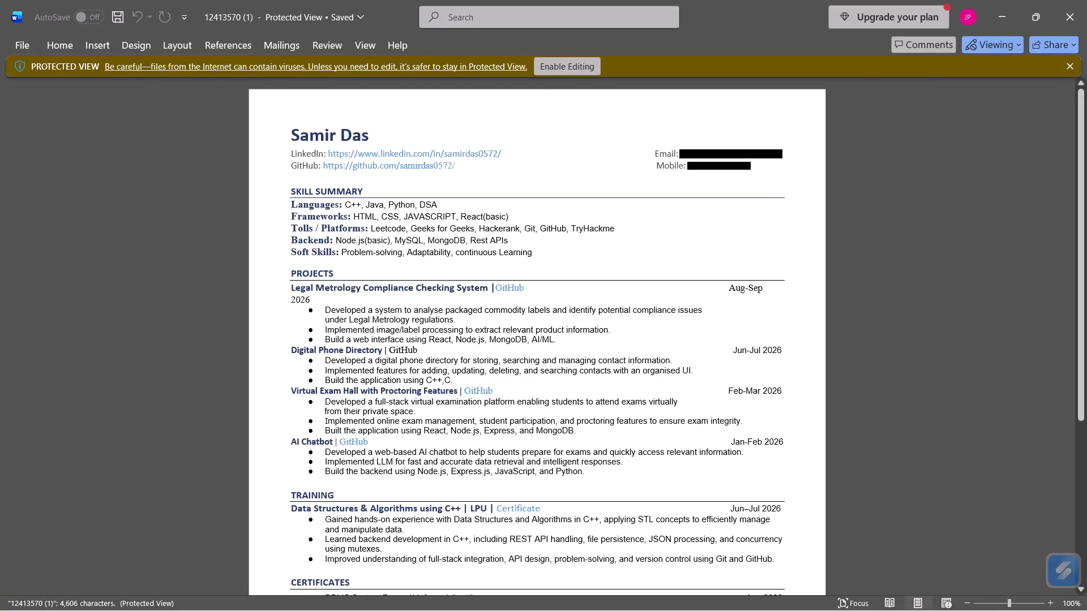
Enable editing and remove the extra spacing before the Legal Metrology project's date so "Aug-Sep 2026" fits on the heading line.
left_click(729, 289)
key("BackSpace")
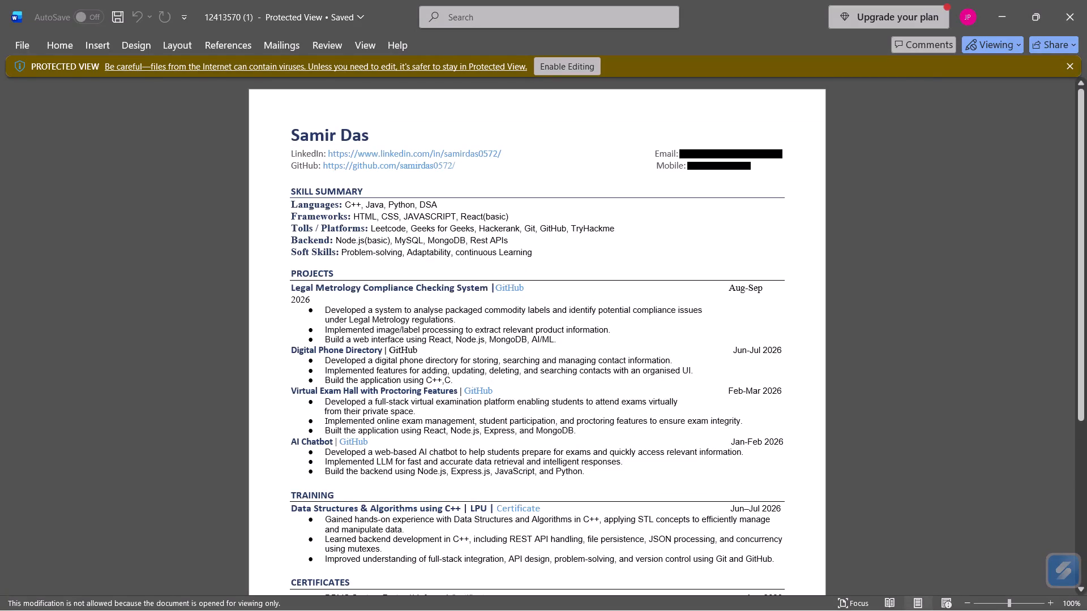
key("BackSpace")
key("Tab")
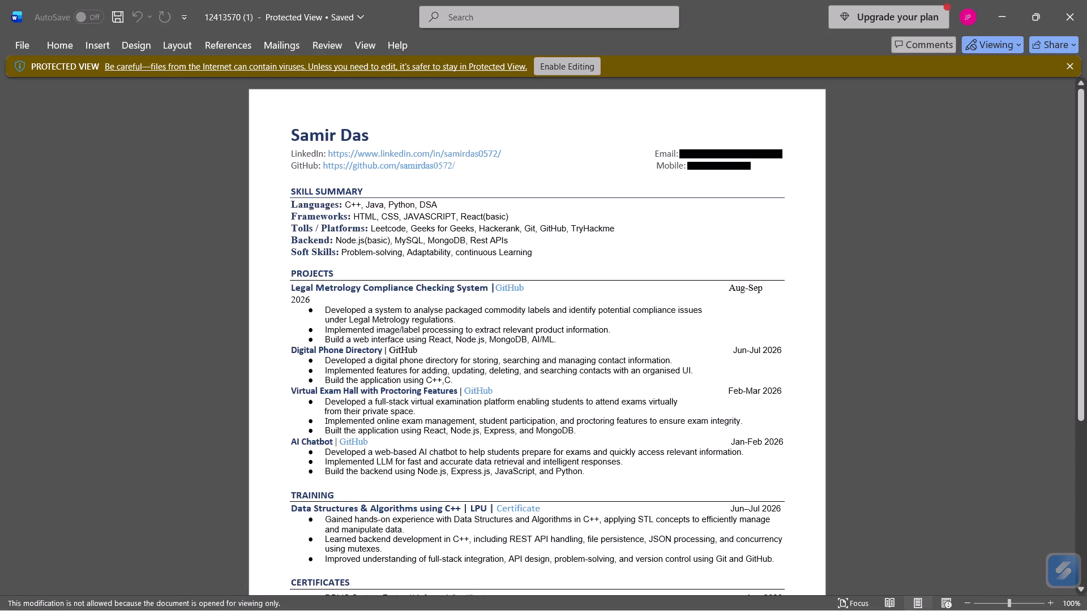
left_click(568, 61)
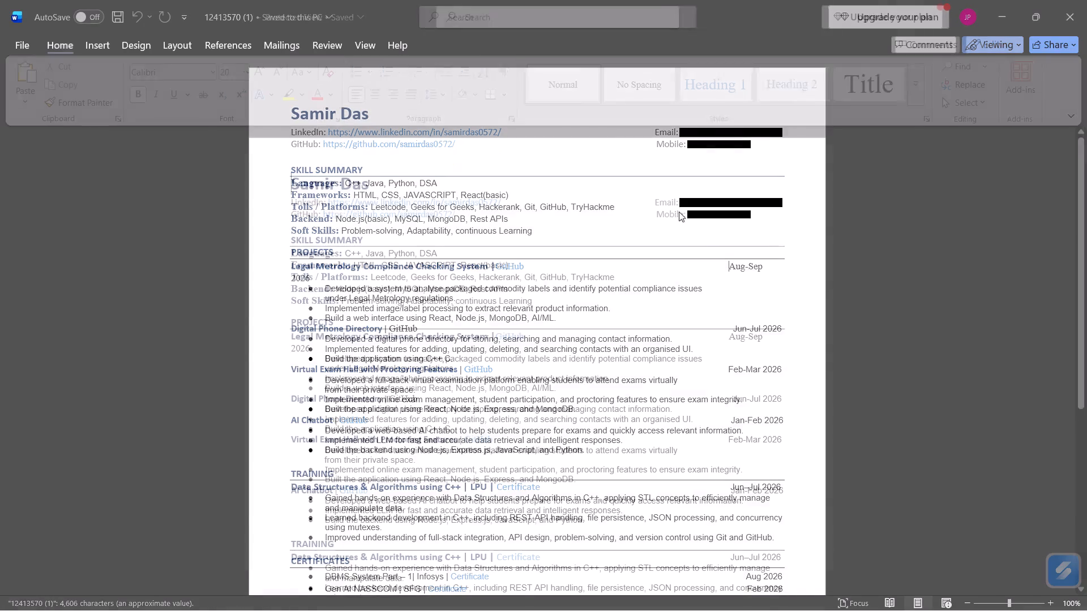
key("BackSpace")
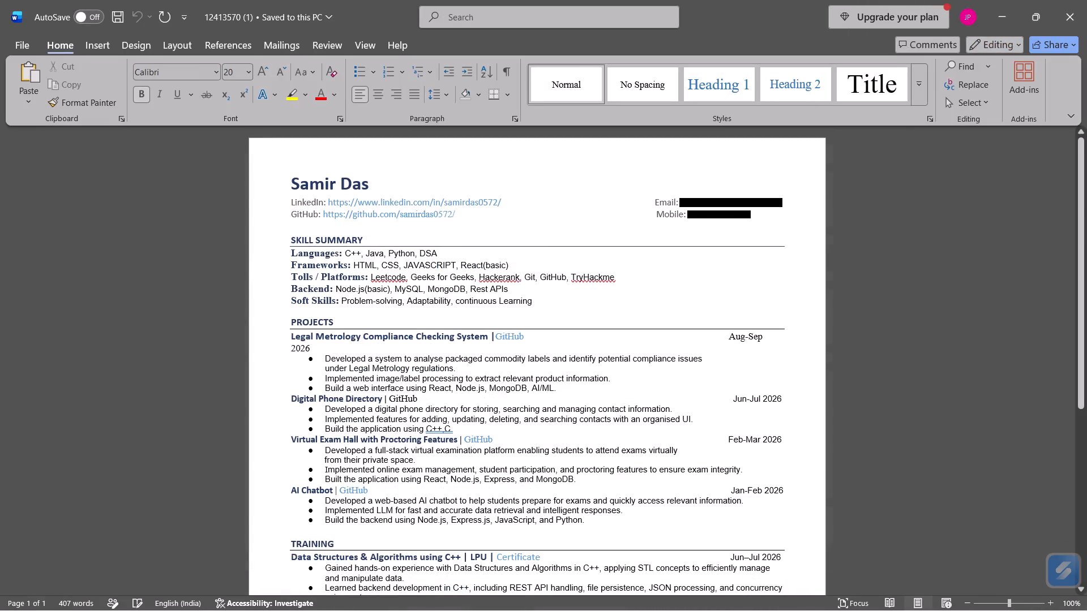
left_click(730, 335)
key("BackSpace")
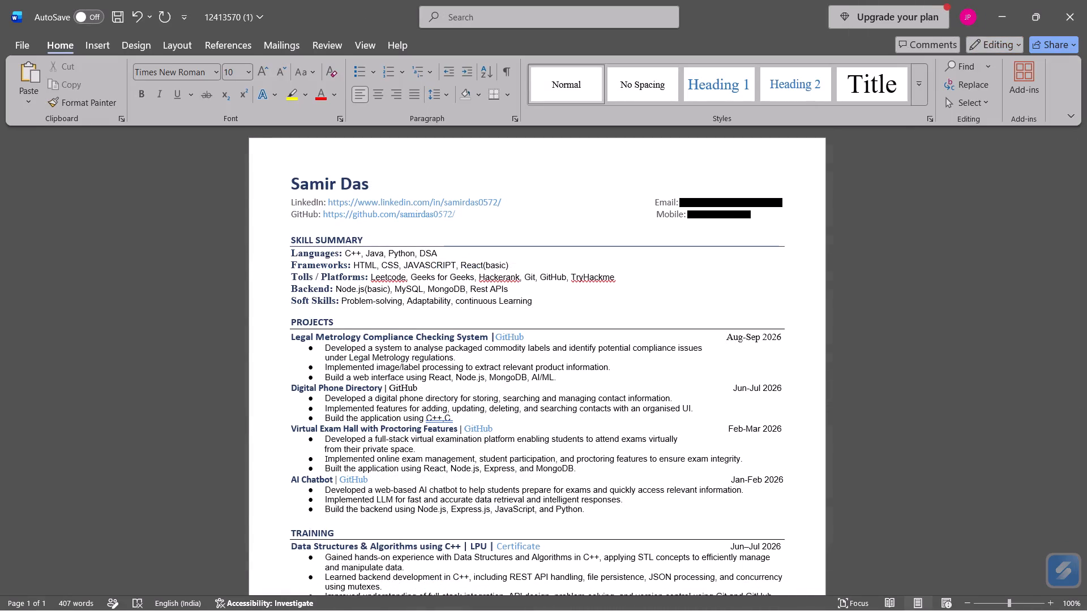
Save the corrected CV as a PDF in the Downloads folder, keeping the existing file name.
scroll(681, 389, "down", 3)
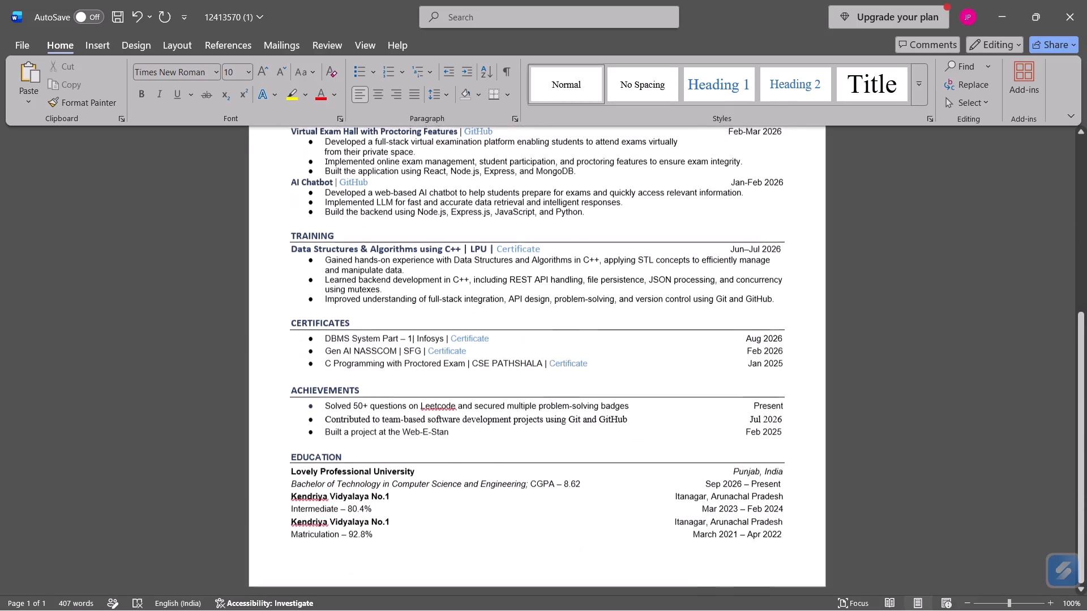
left_click(24, 49)
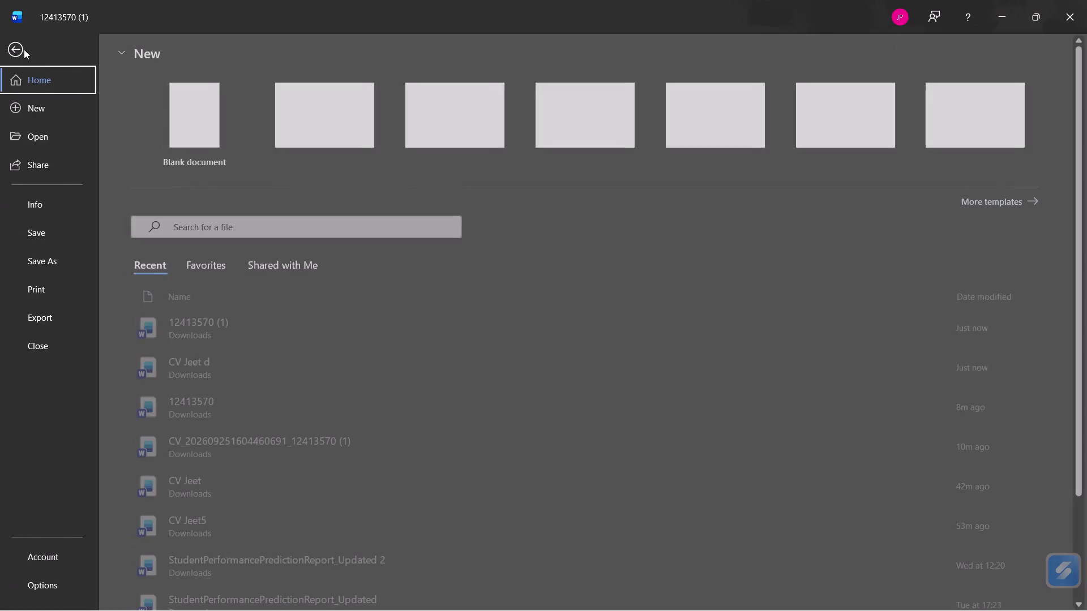
left_click(48, 263)
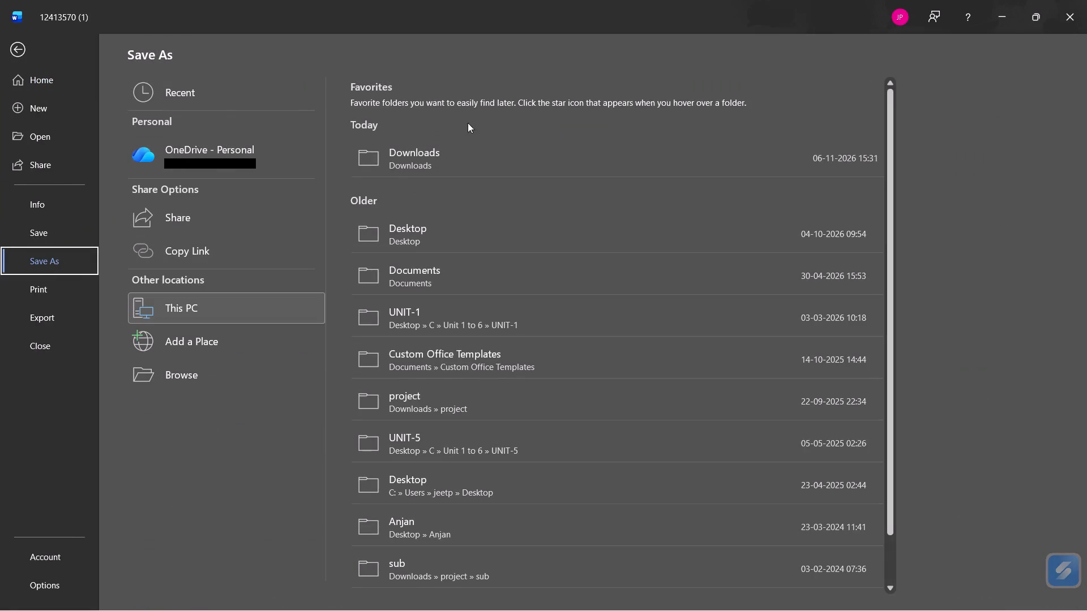
double_click(449, 158)
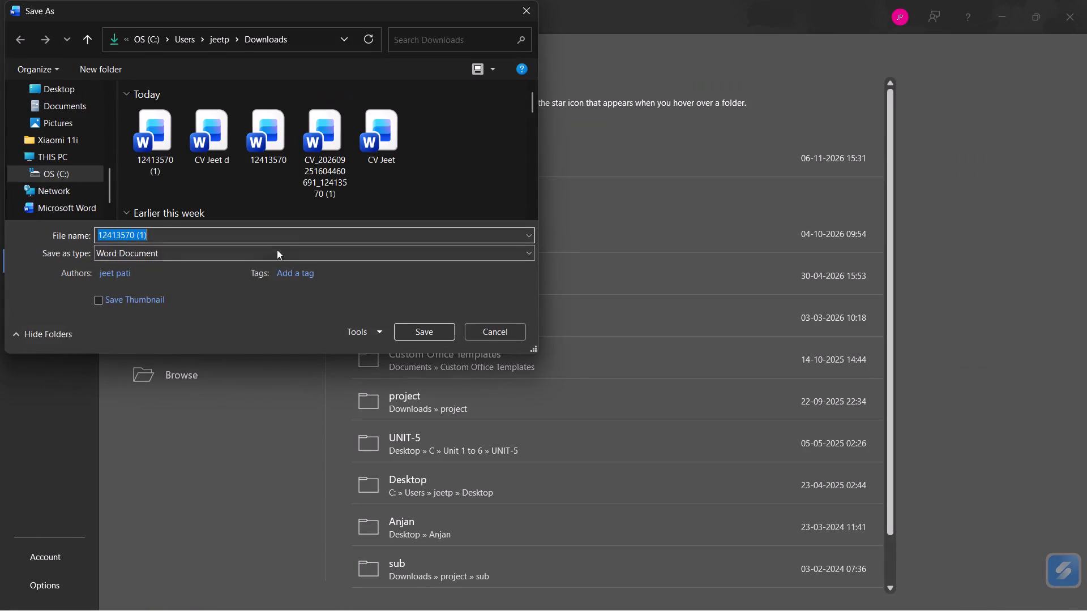
left_click(268, 256)
left_click(183, 332)
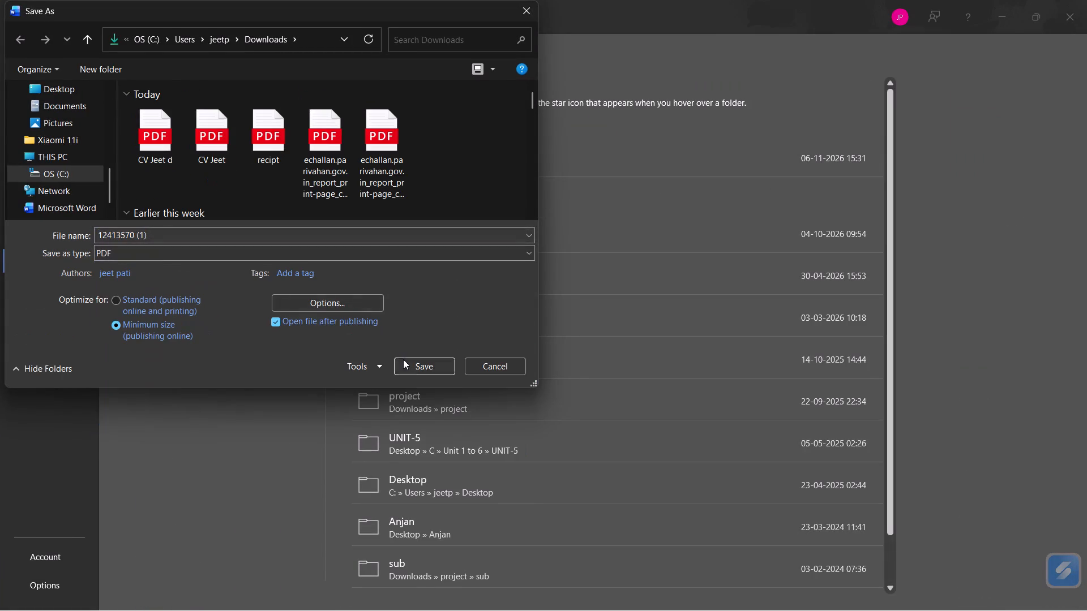
Complete the PDF export of the corrected CV to the Downloads folder and minimize the Edge window showing the published file.
left_click(403, 359)
left_click(1001, 13)
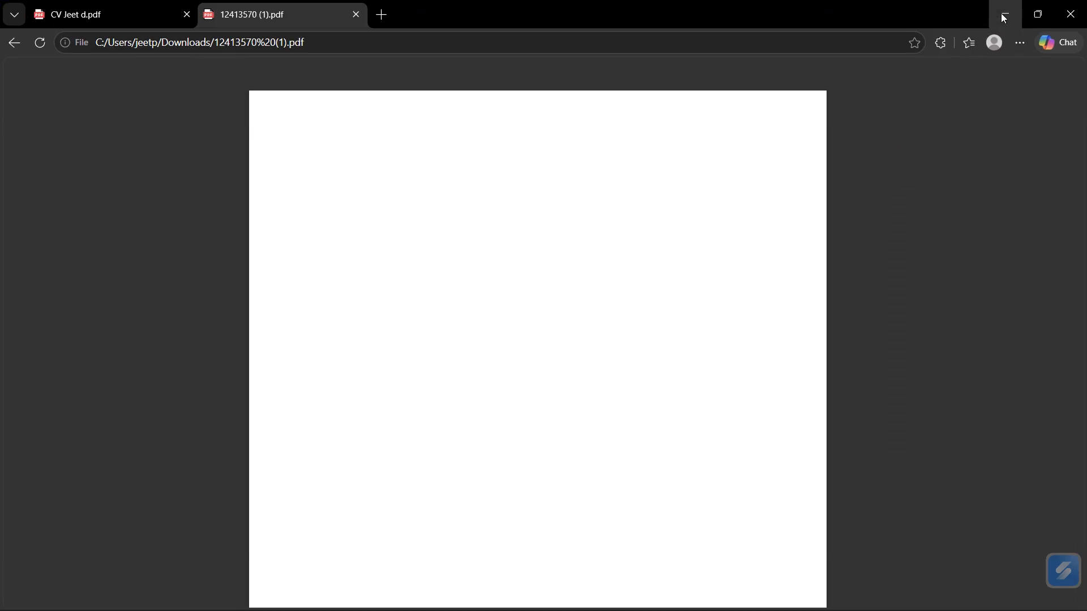
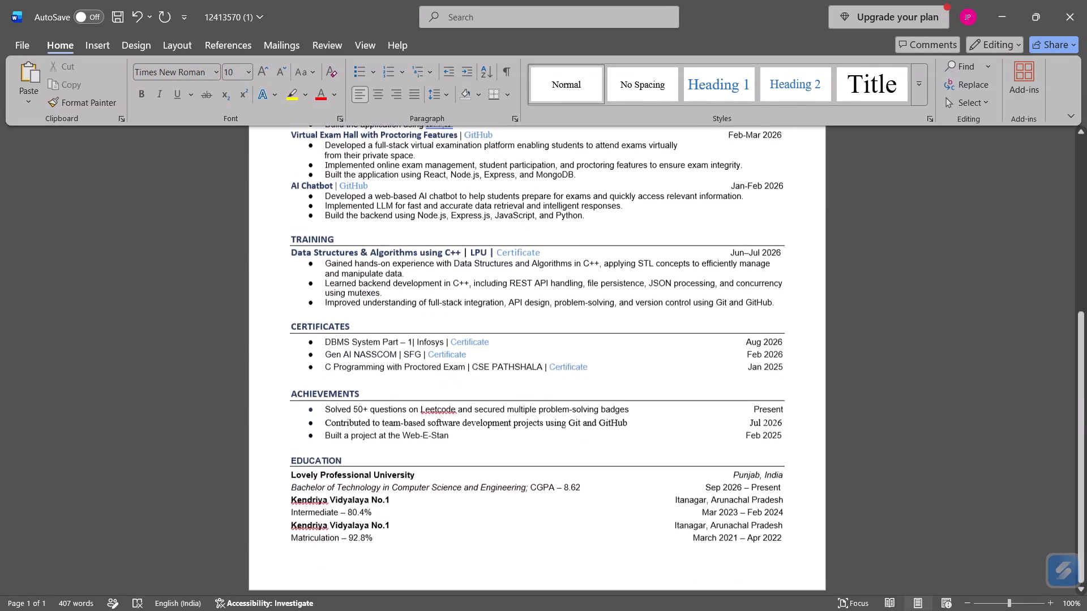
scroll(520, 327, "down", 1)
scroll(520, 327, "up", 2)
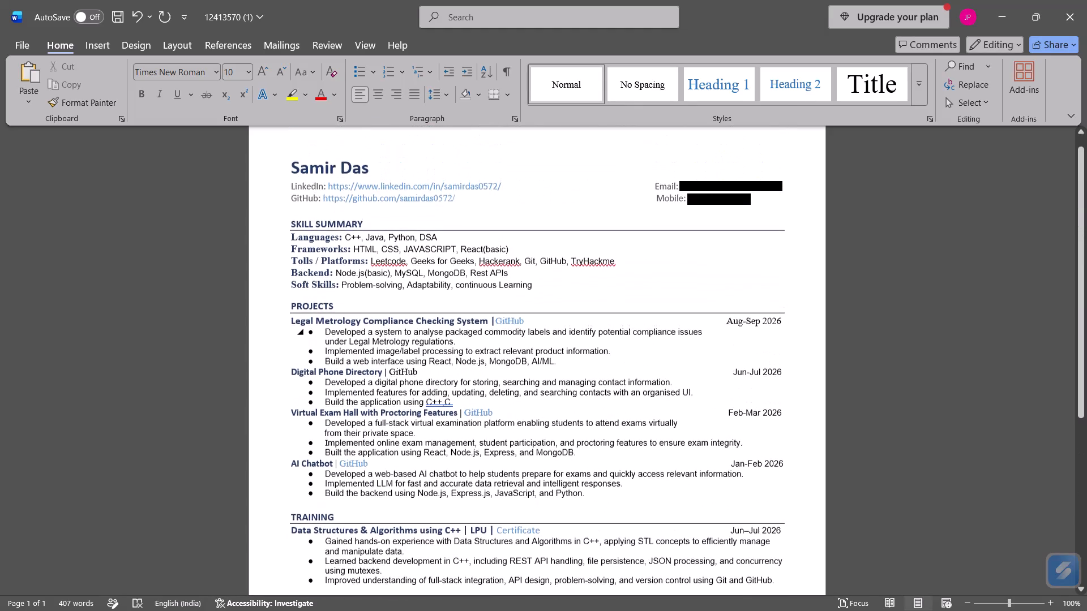
Close both open Chrome windows, the WhatsApp one and the iLovePDF download page.
left_click(663, 599)
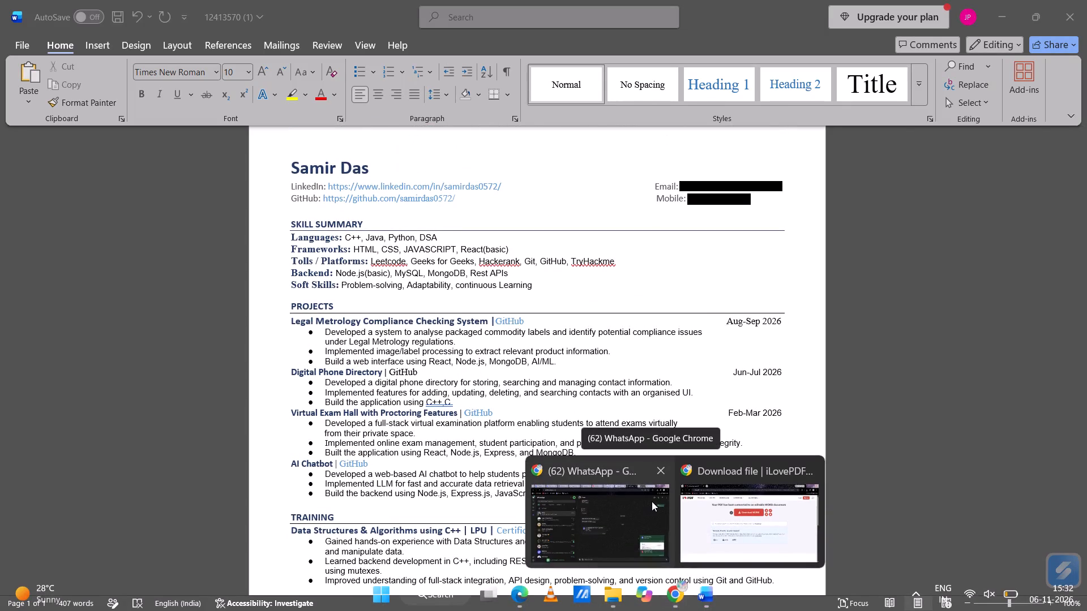
left_click(662, 467)
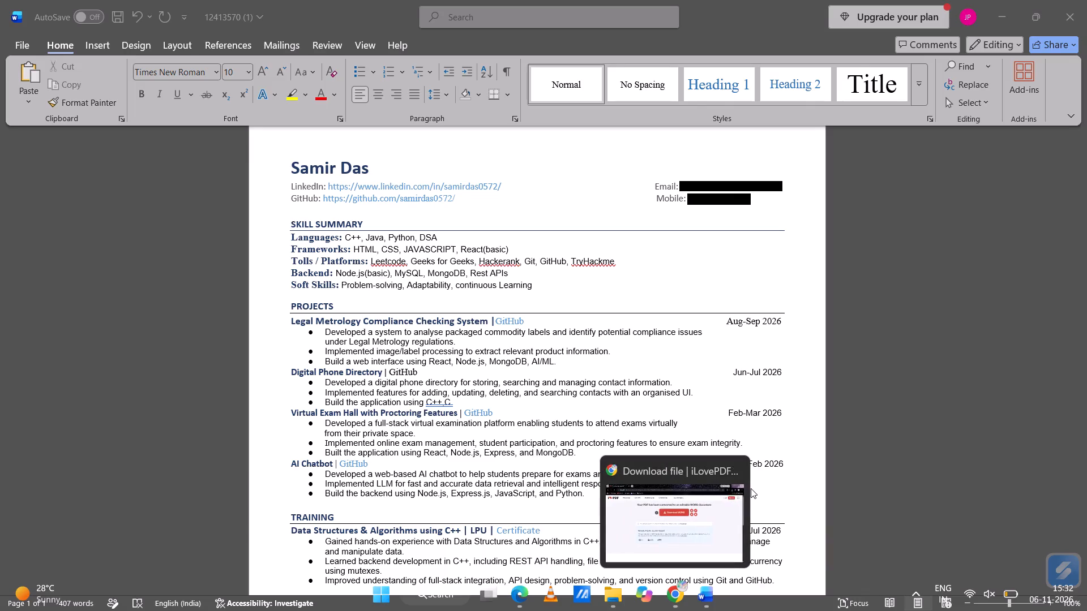
left_click(735, 476)
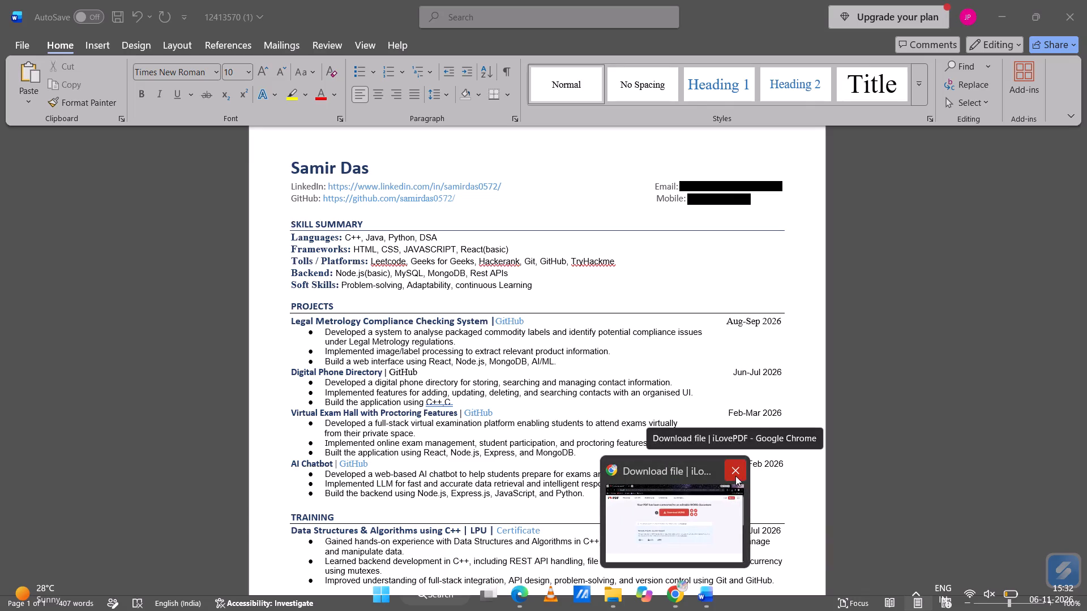
Close the CV document in Word without saving the changes to the .docx file.
left_click(1072, 7)
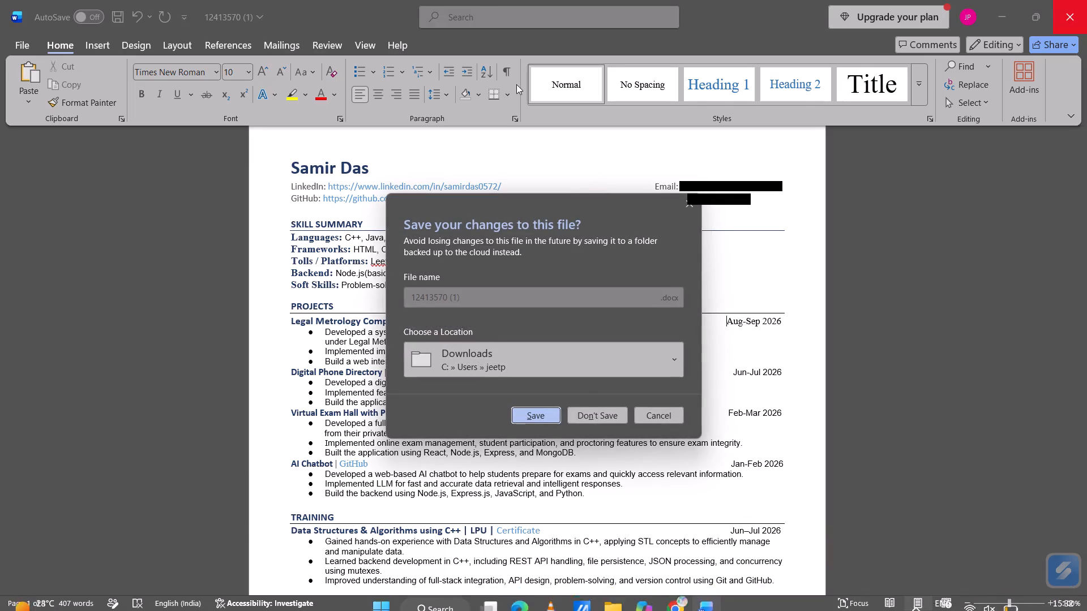
left_click(593, 415)
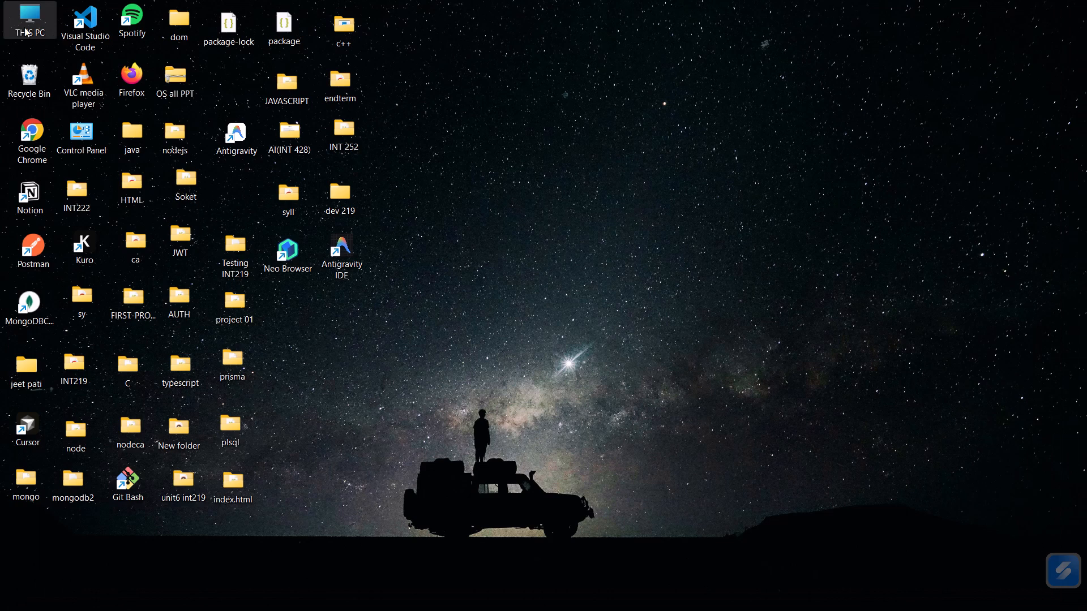
Open the Downloads folder in File Explorer from This PC on the desktop.
double_click(28, 31)
left_click(79, 202)
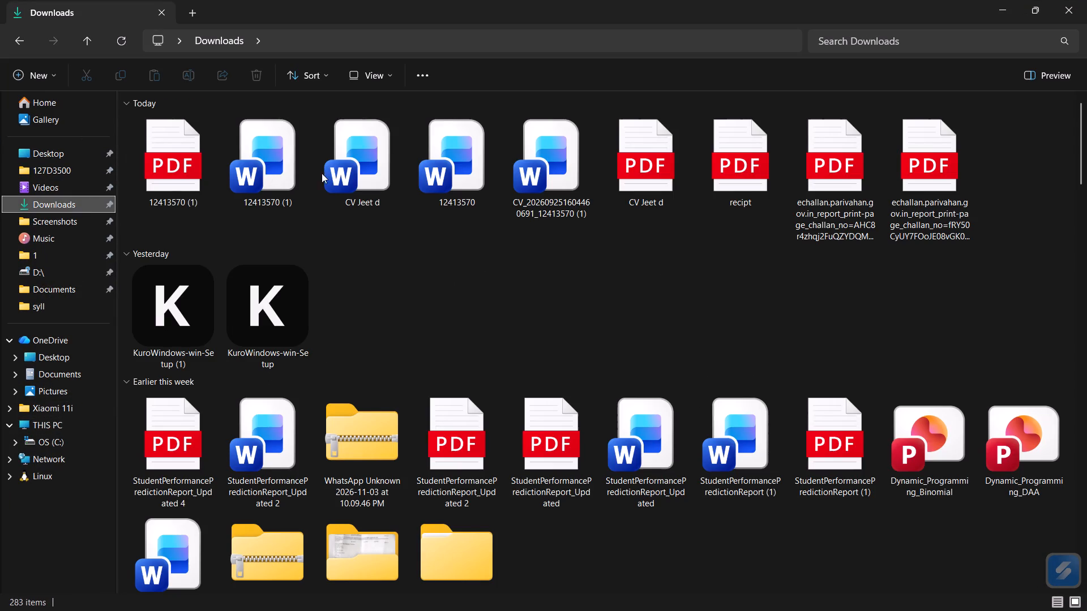
double_click(343, 177)
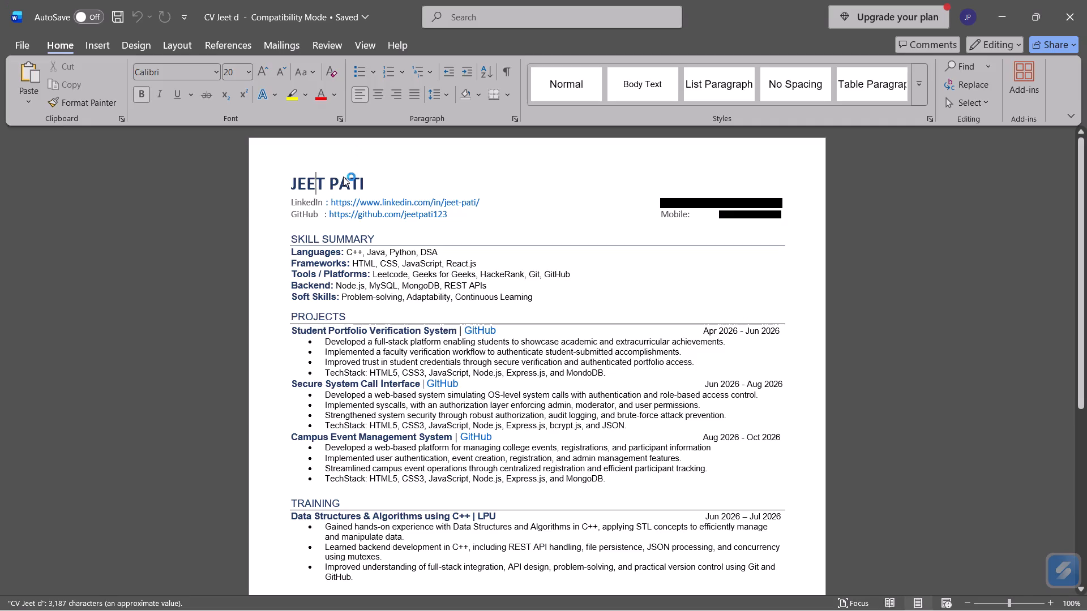
scroll(393, 334, "down", 1)
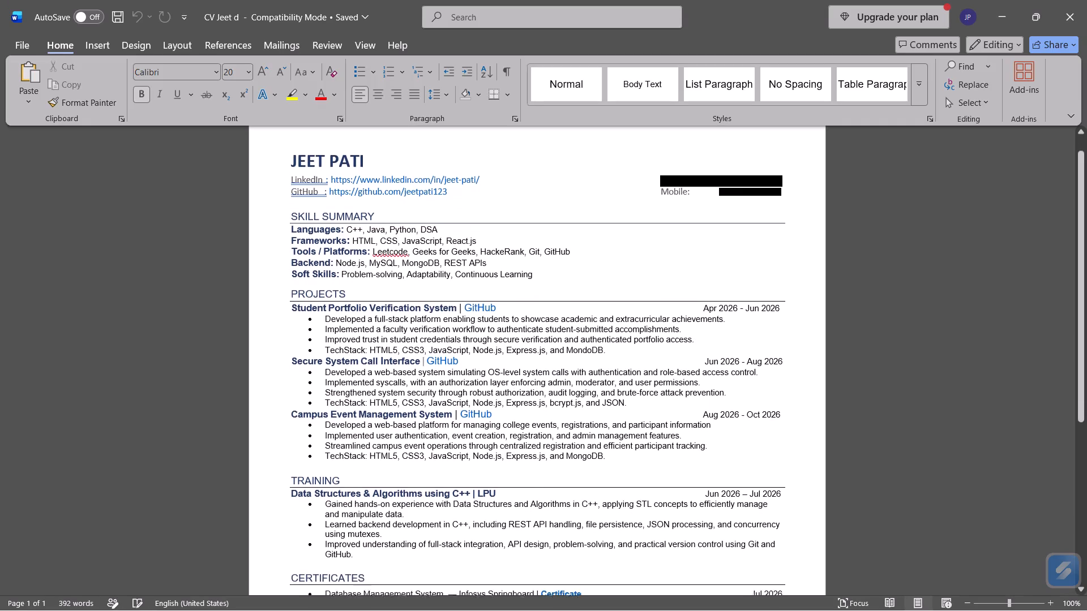
scroll(393, 334, "down", 2)
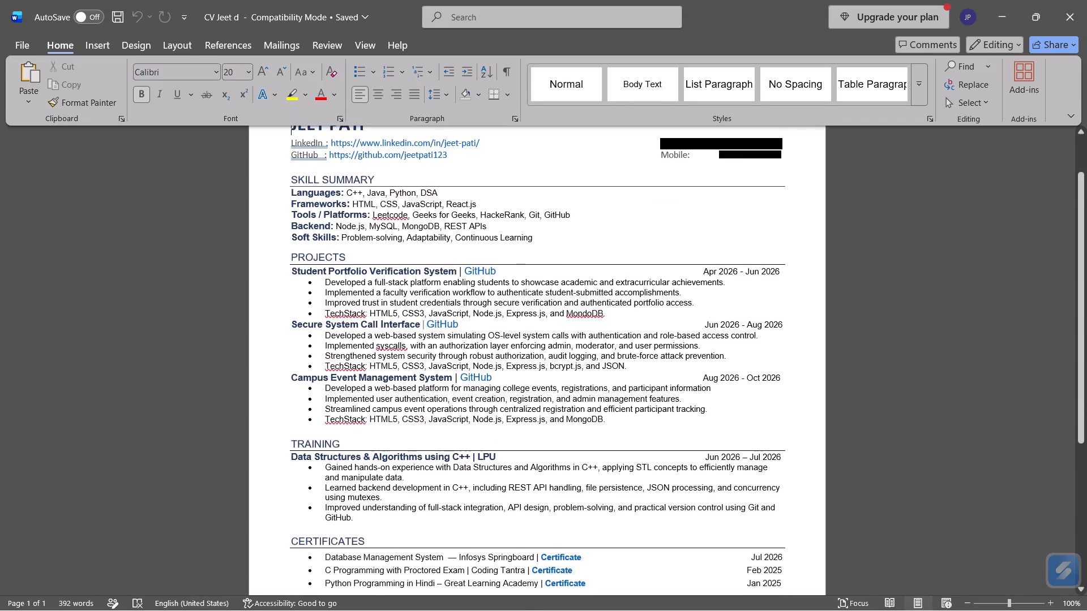
scroll(393, 334, "down", 2)
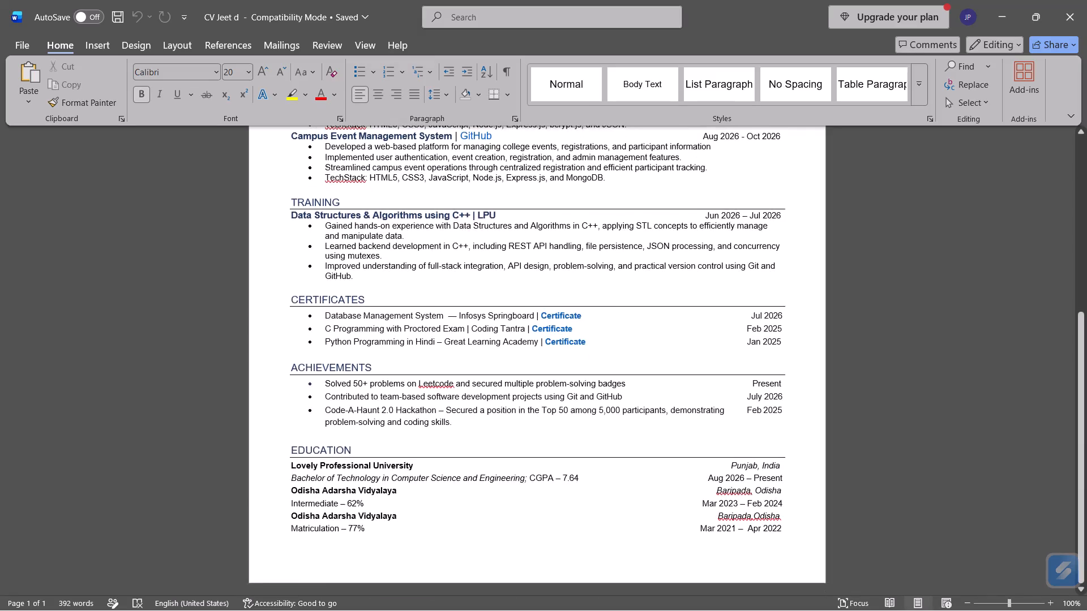
scroll(393, 334, "up", 5)
left_click(19, 48)
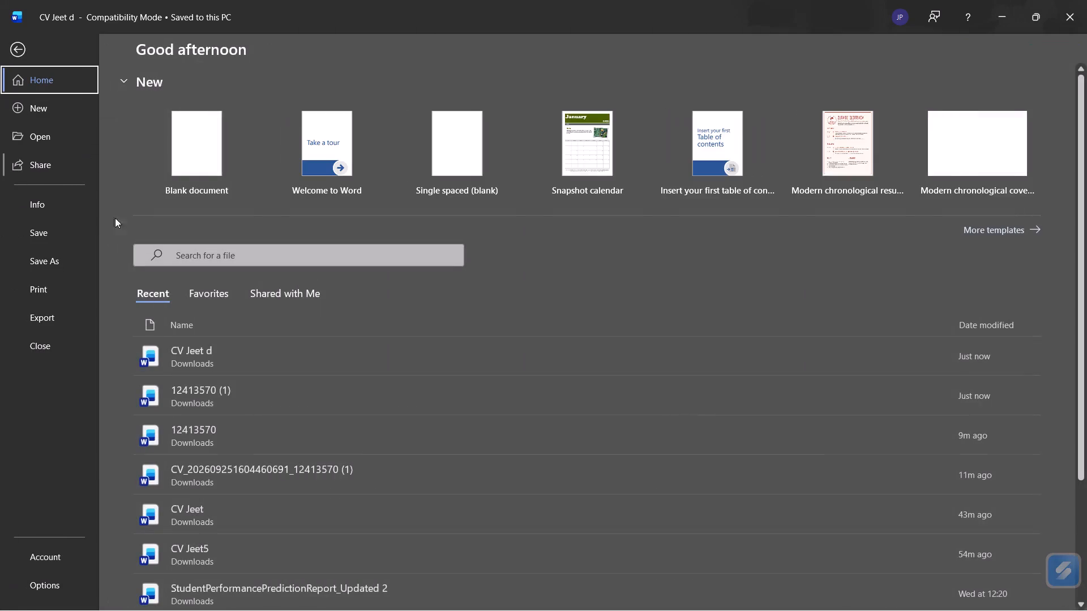
left_click(66, 252)
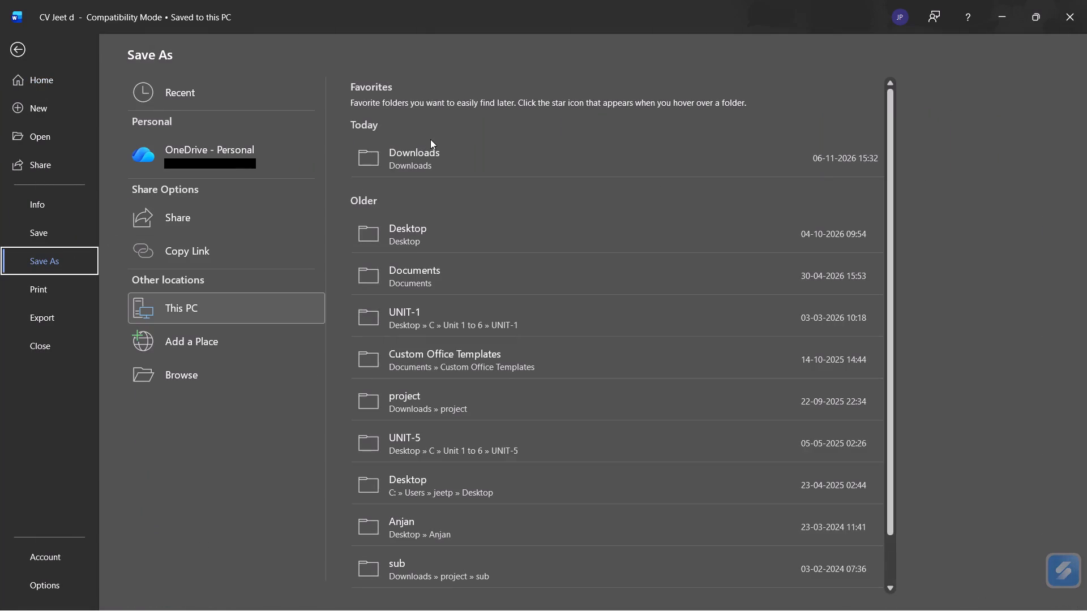
double_click(430, 140)
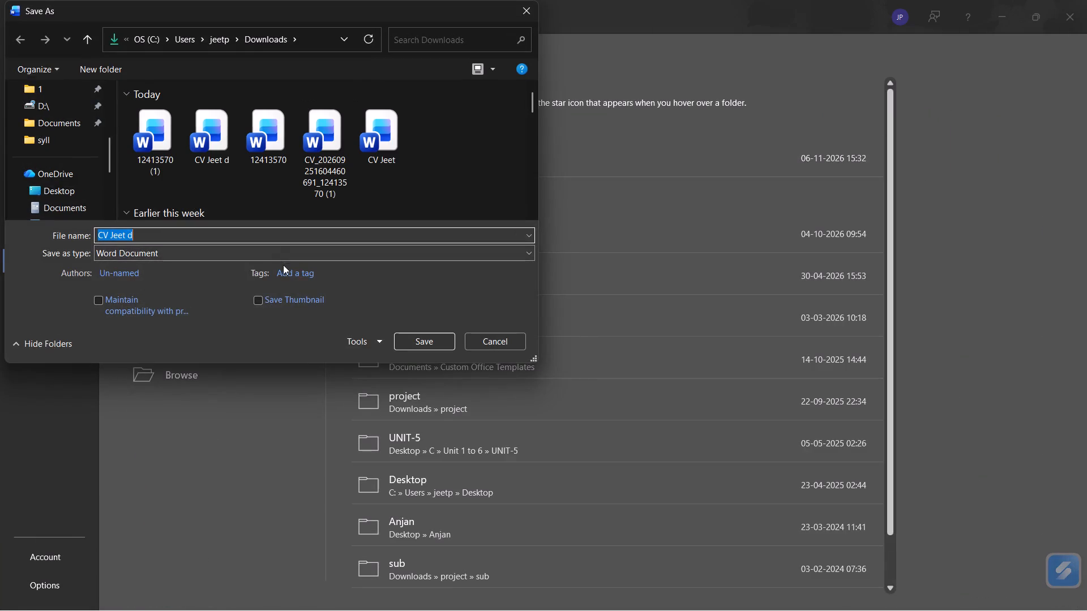
left_click(276, 256)
left_click(187, 335)
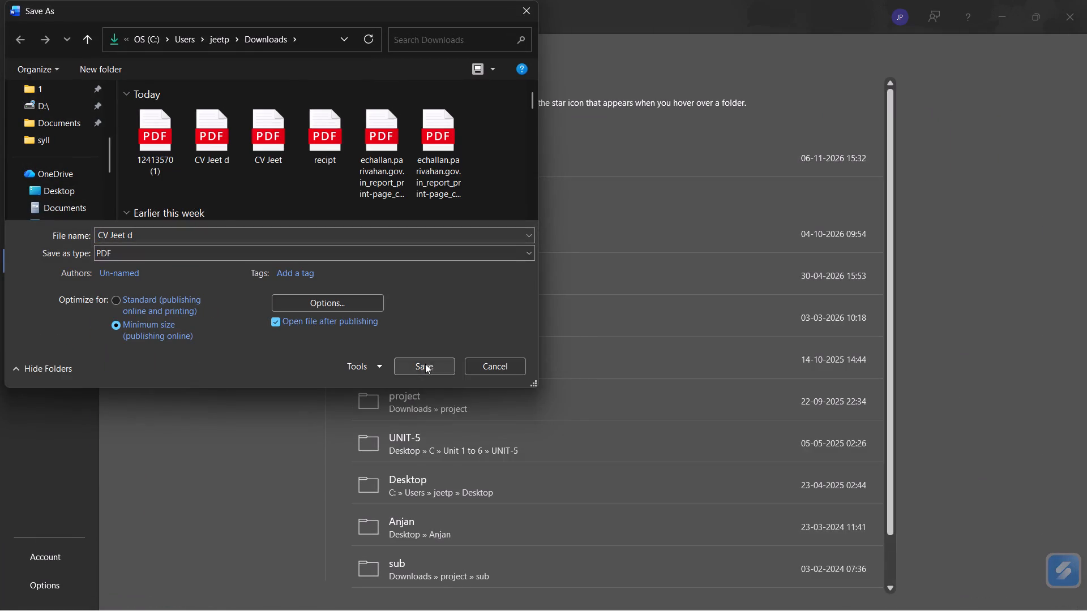
left_click(425, 364)
left_click(306, 240)
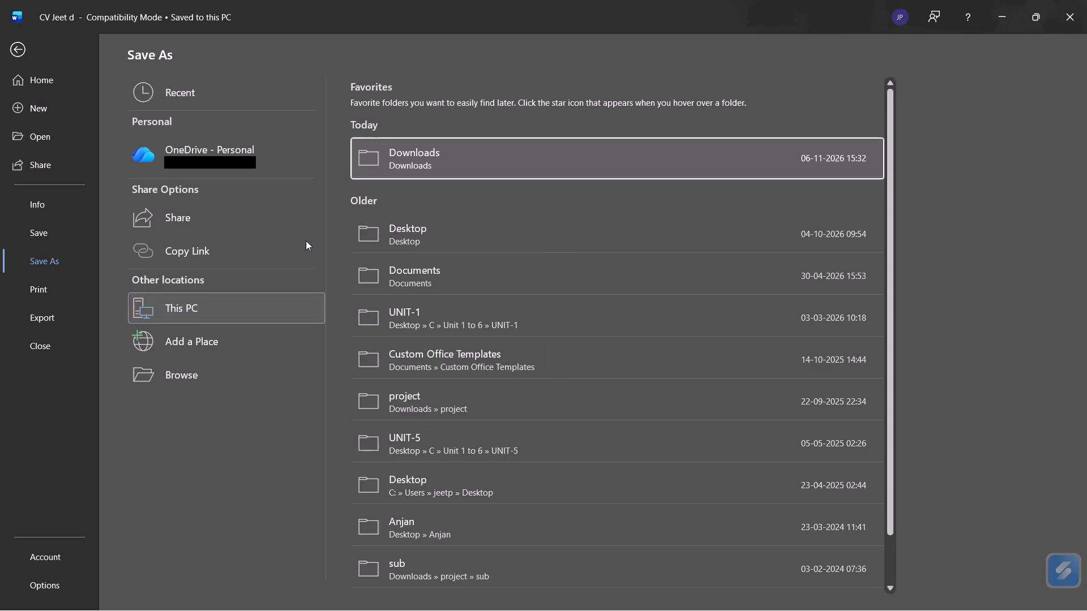
left_click(1010, 14)
left_click(995, 24)
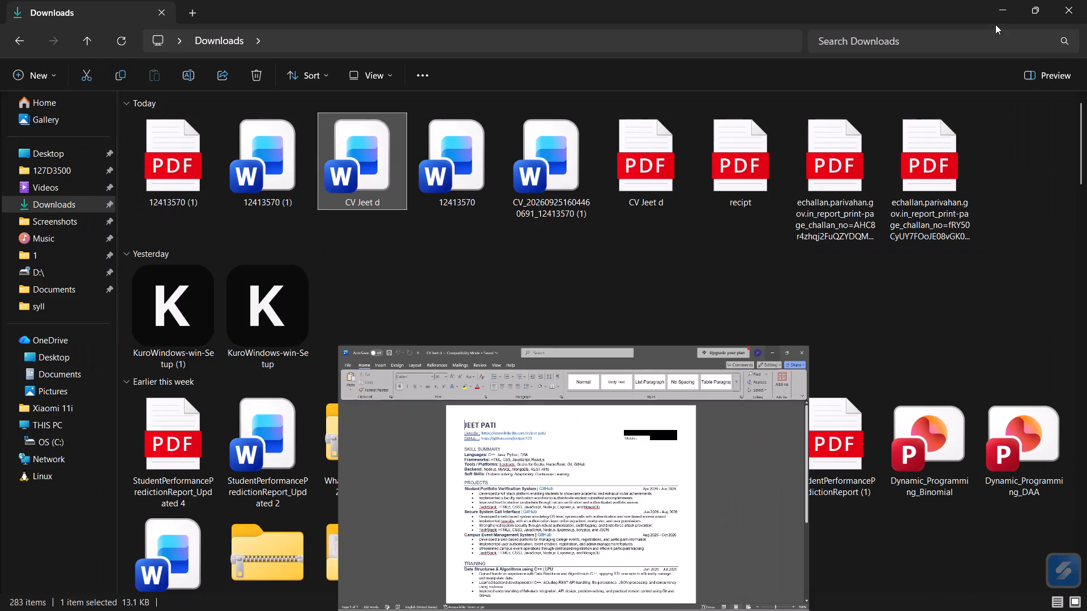
double_click(635, 170)
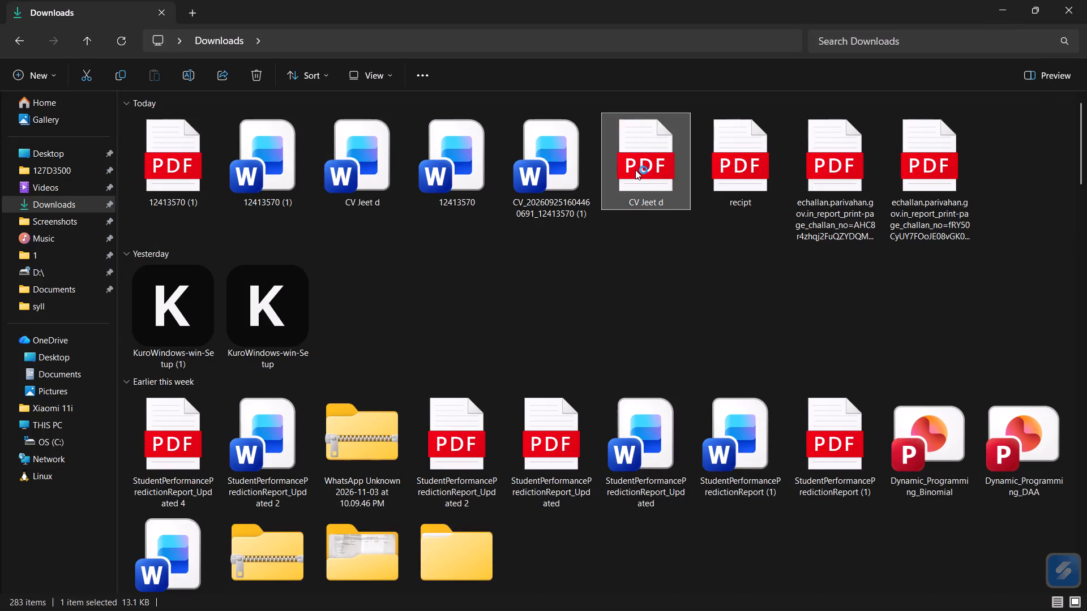
scroll(582, 336, "up", 1)
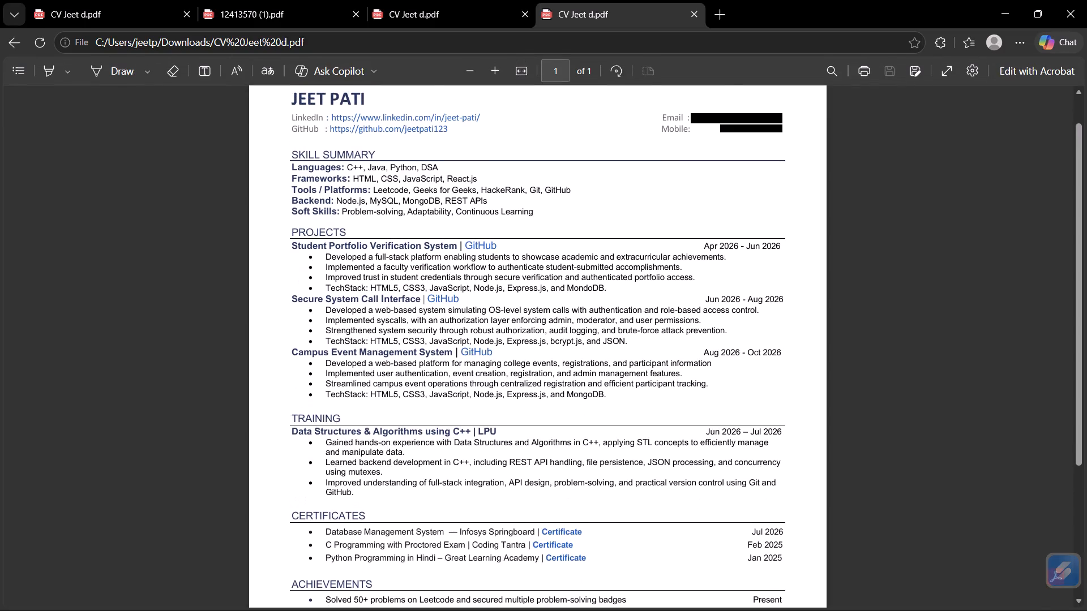
scroll(582, 336, "down", 3)
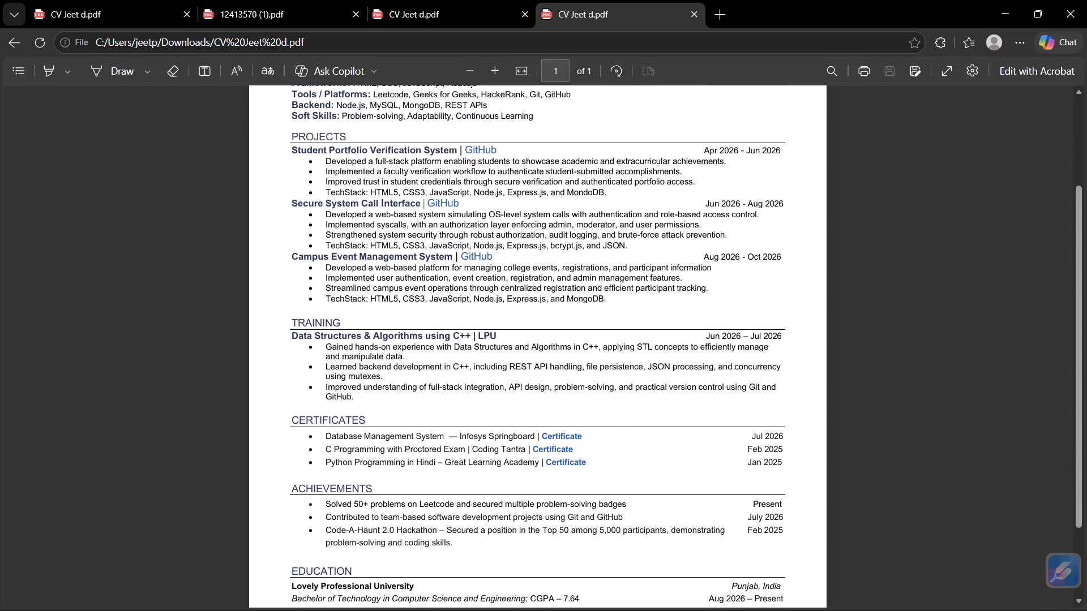
right_click(582, 336)
scroll(582, 336, "down", 1)
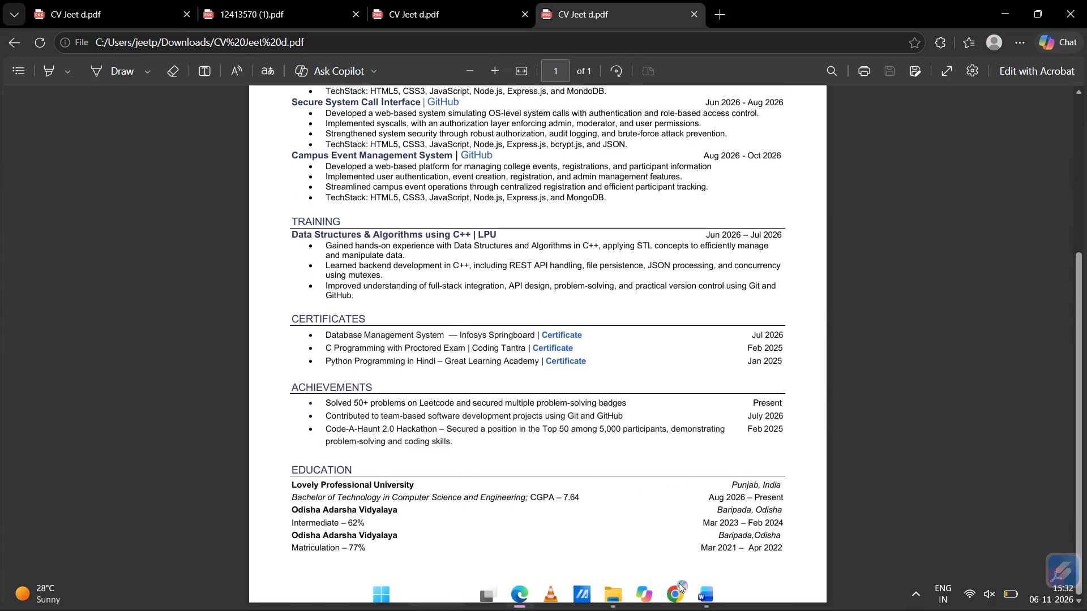
left_click(682, 592)
left_click(703, 595)
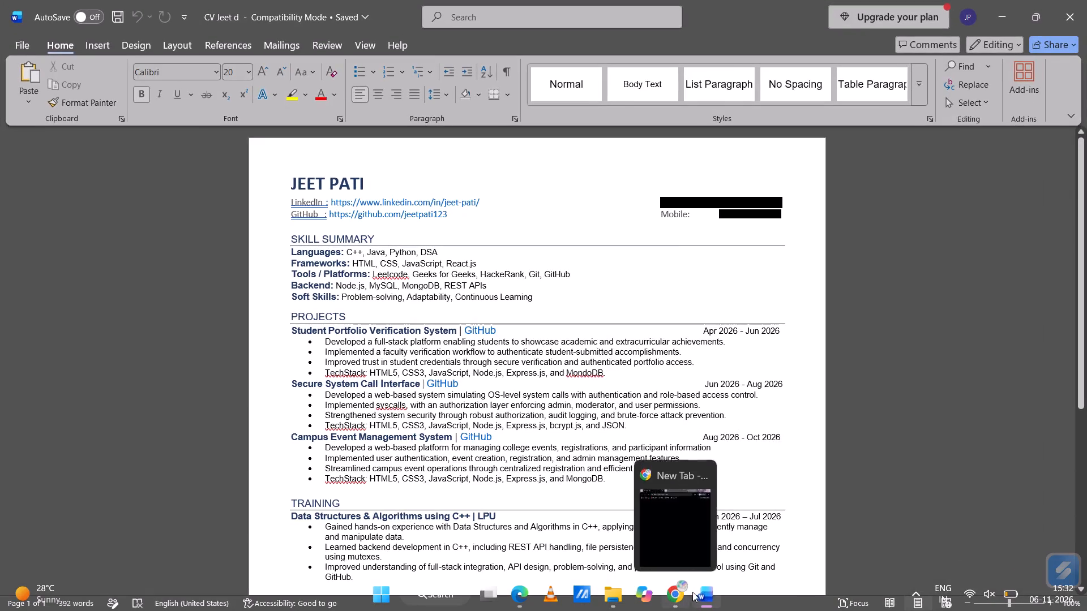
left_click(689, 550)
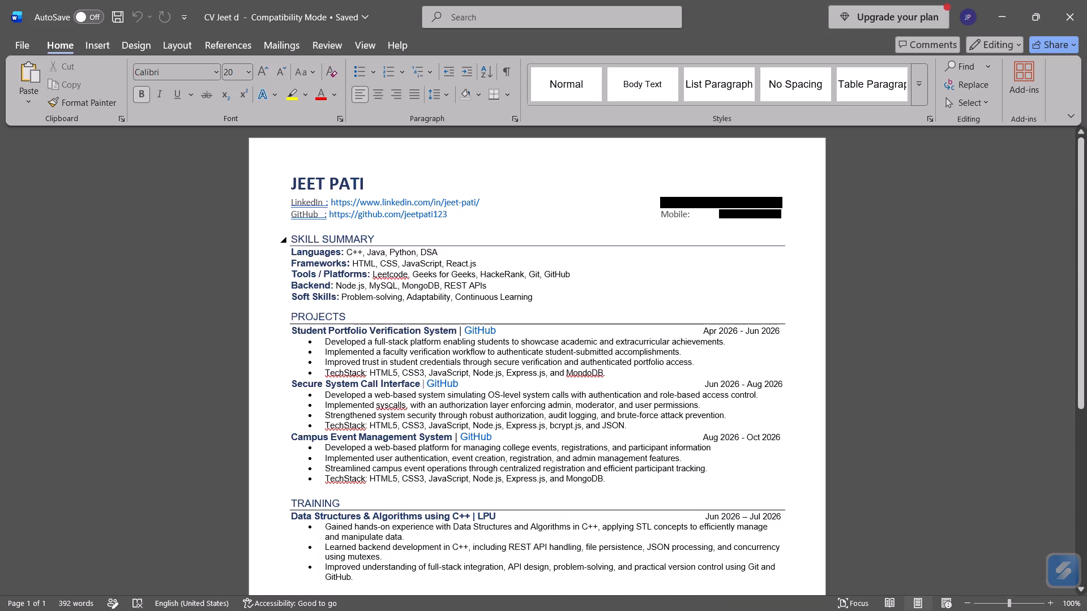
left_click(530, 246)
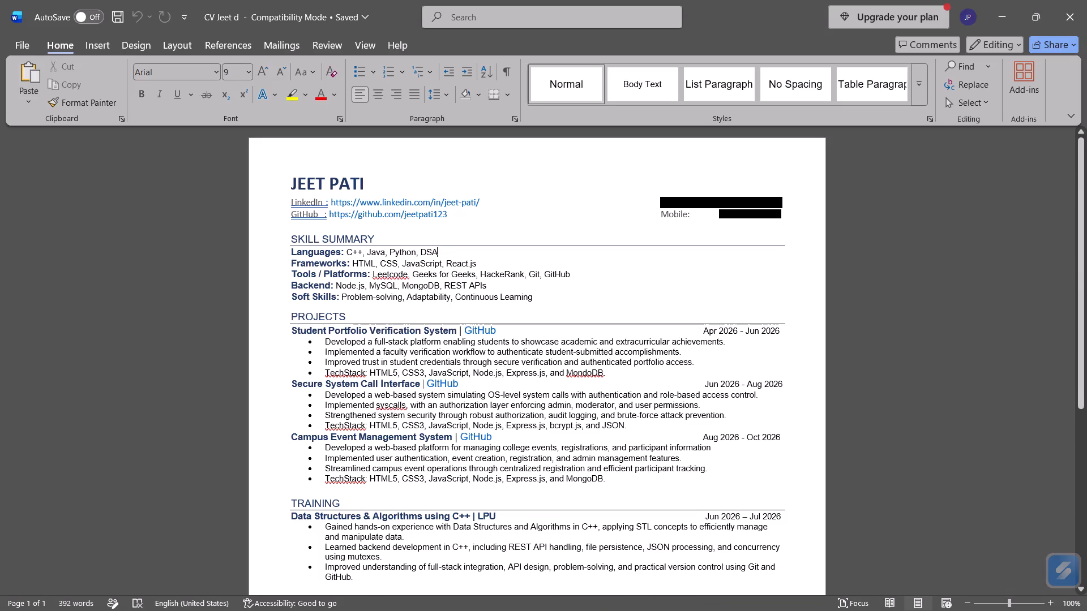
scroll(530, 246, "down", 2)
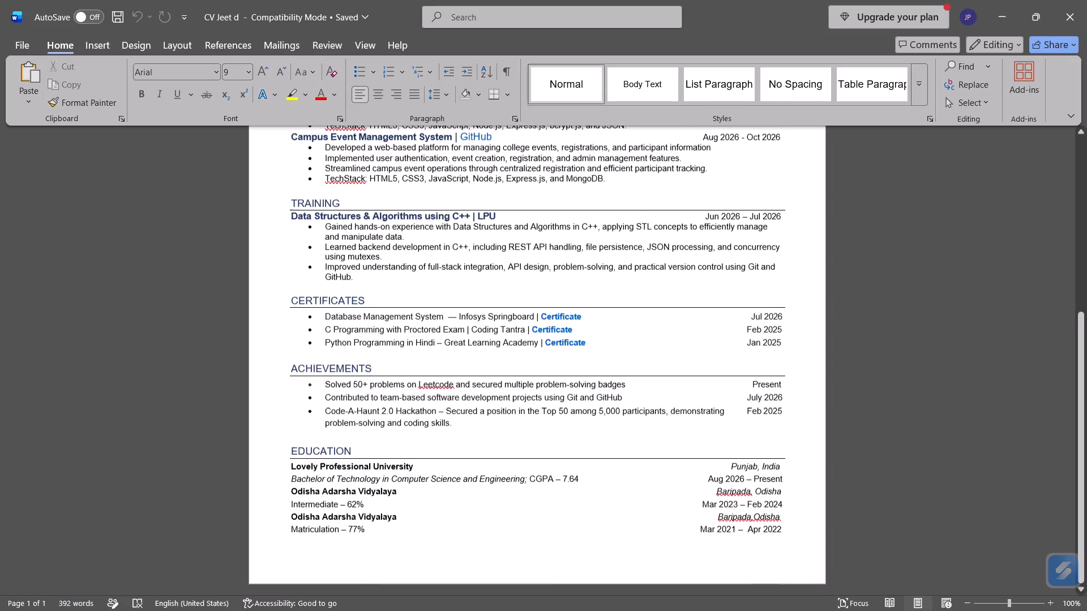
scroll(530, 246, "up", 2)
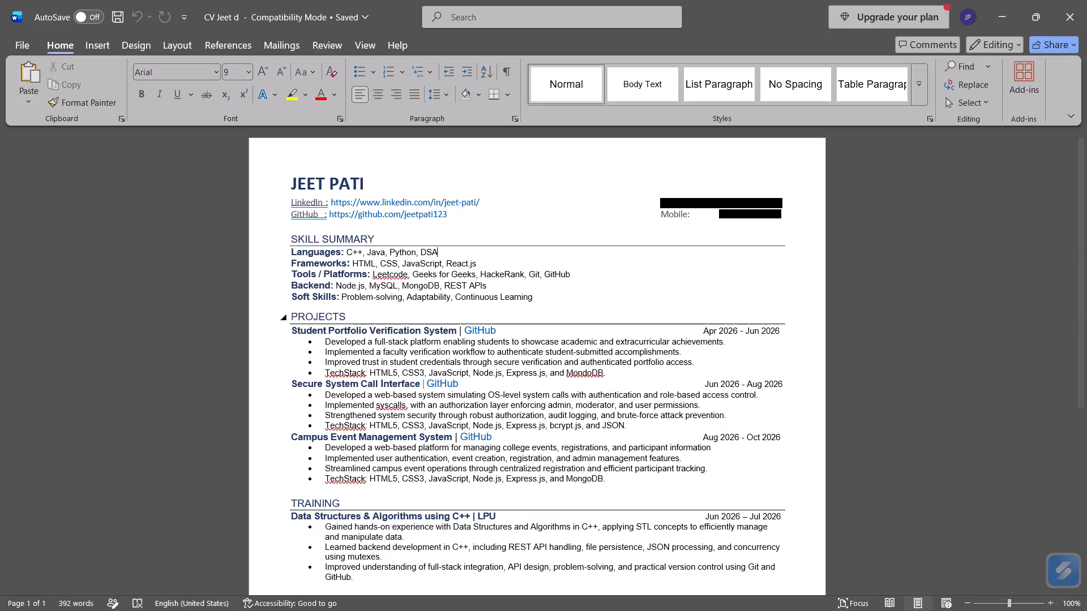
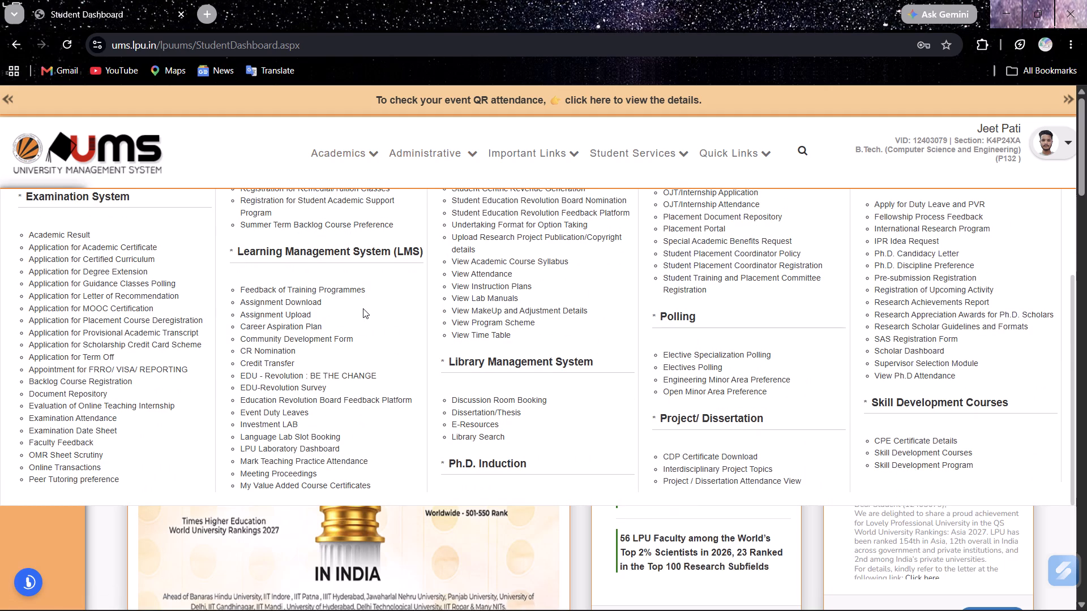
Open the Placement Portal from Placement Services and check the uploaded CV's verification status on the Upload CV/Documents page.
scroll(596, 332, "up", 1)
left_click(709, 341)
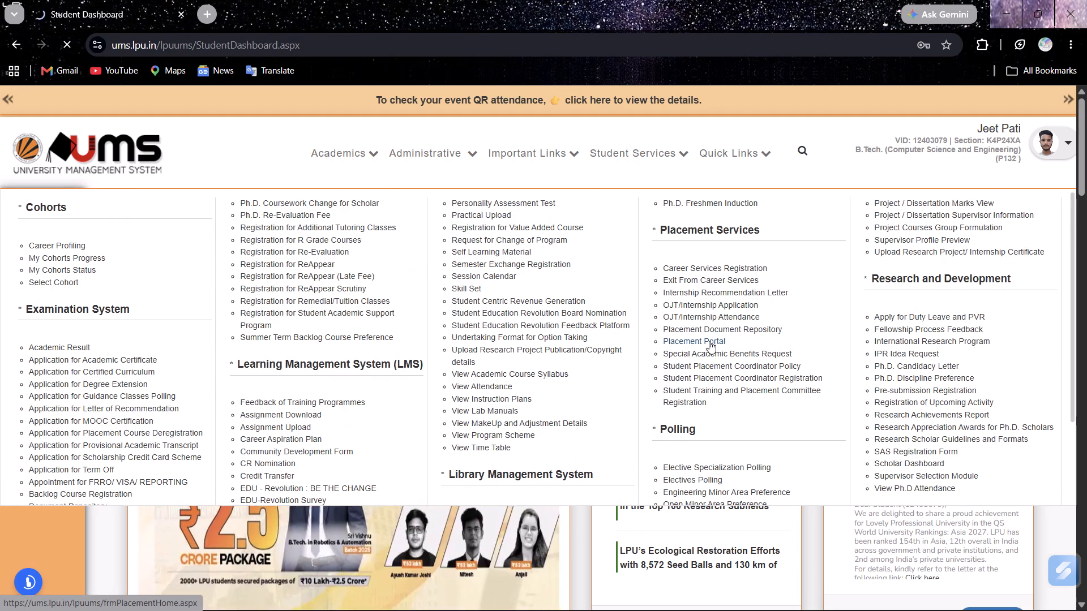
left_click(256, 434)
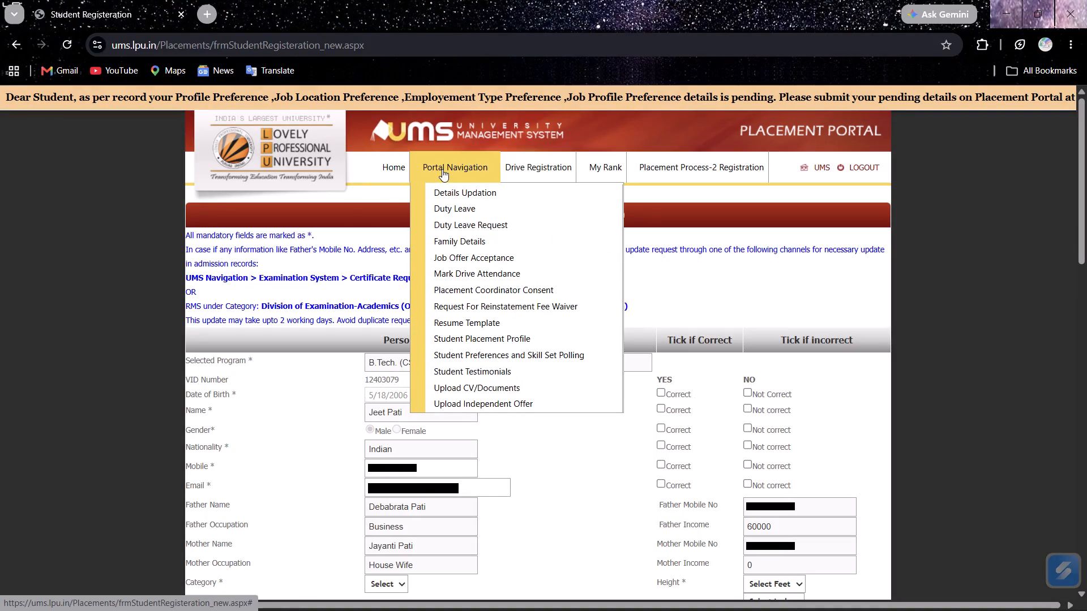
left_click(452, 384)
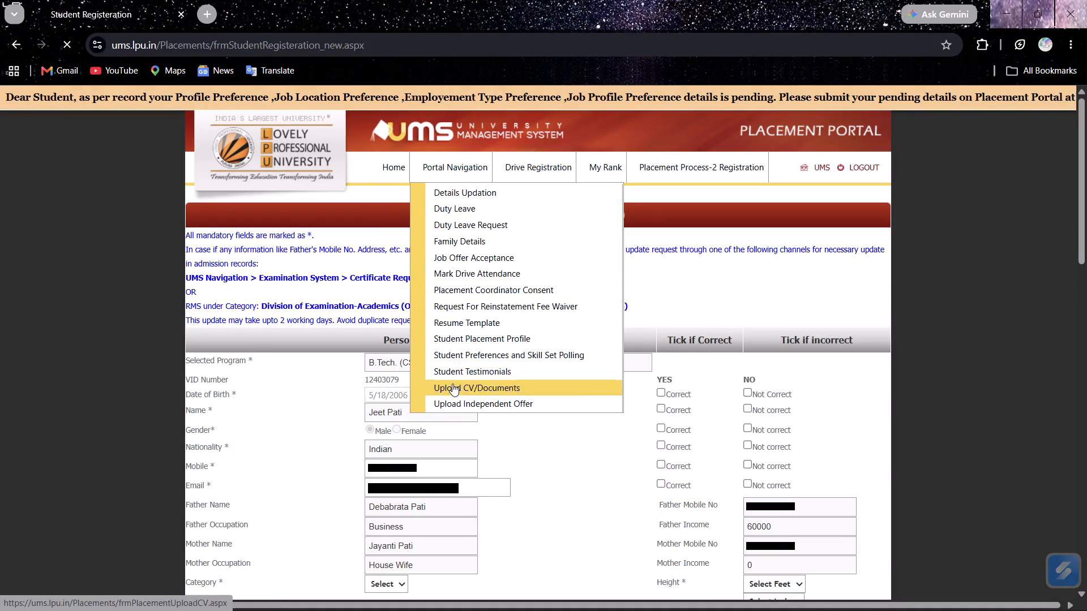
left_click(283, 443)
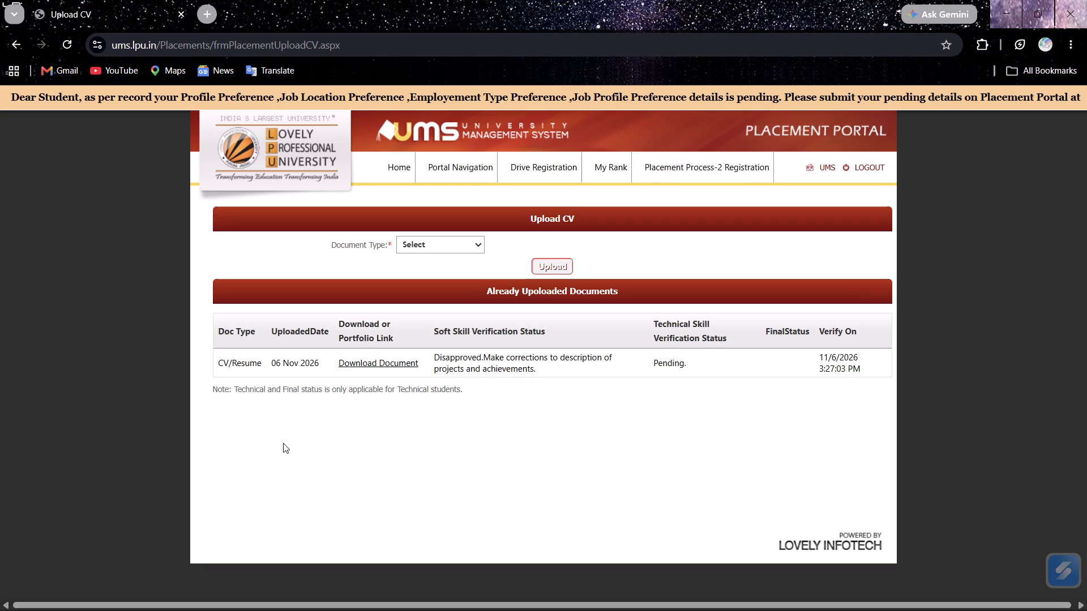
left_click(669, 363)
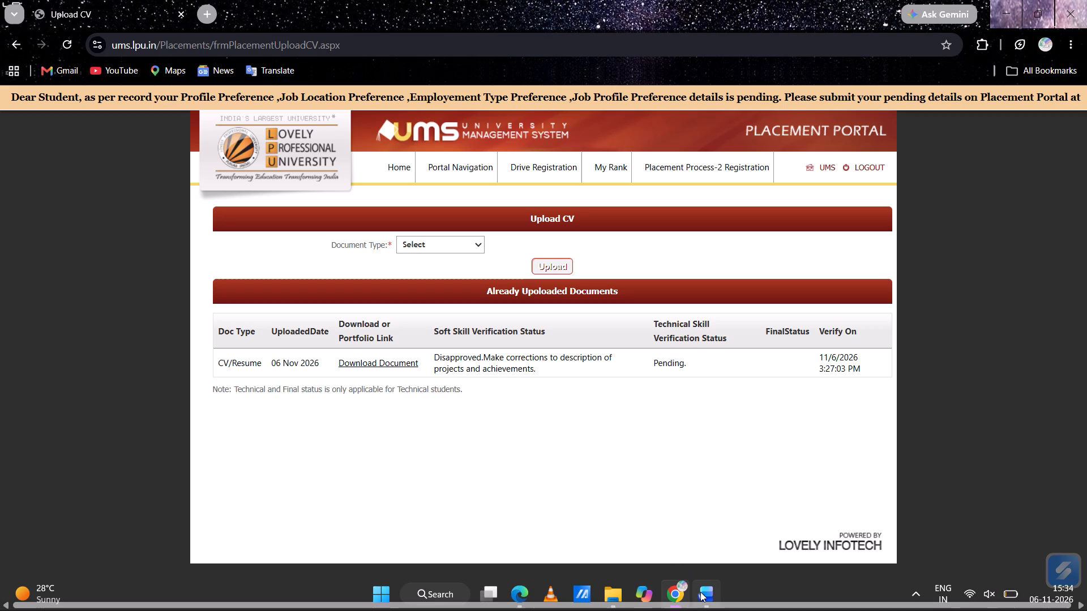
left_click(683, 522)
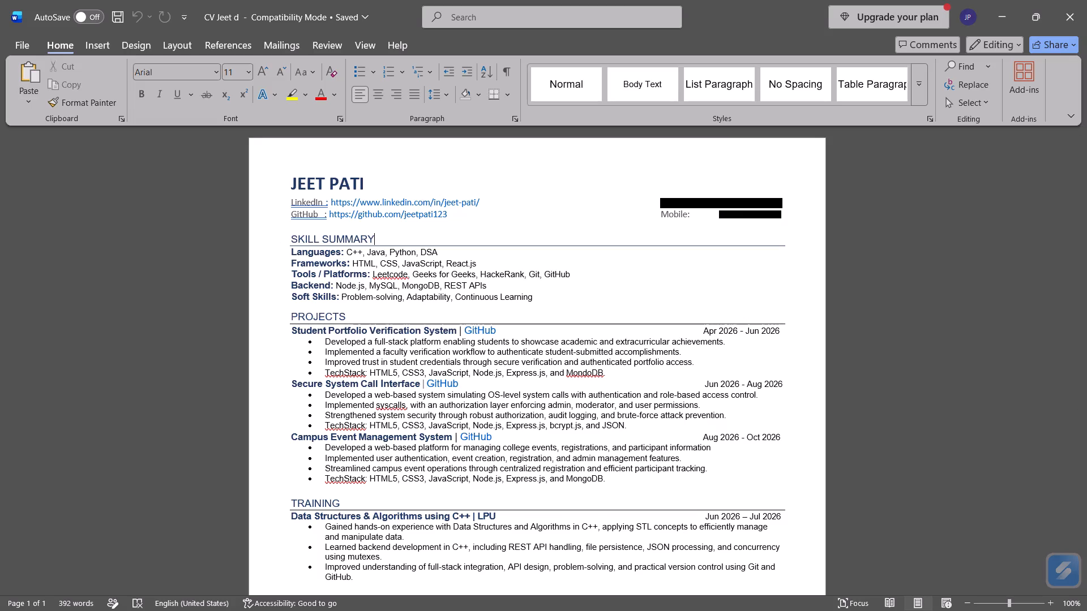
key("Print")
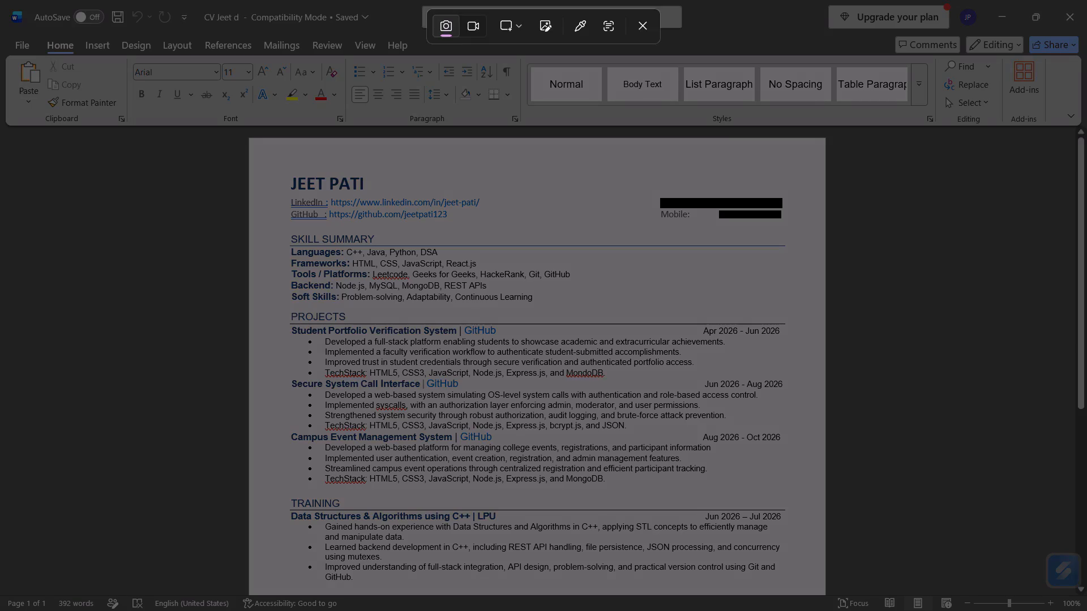
left_click_drag(256, 156, 869, 377)
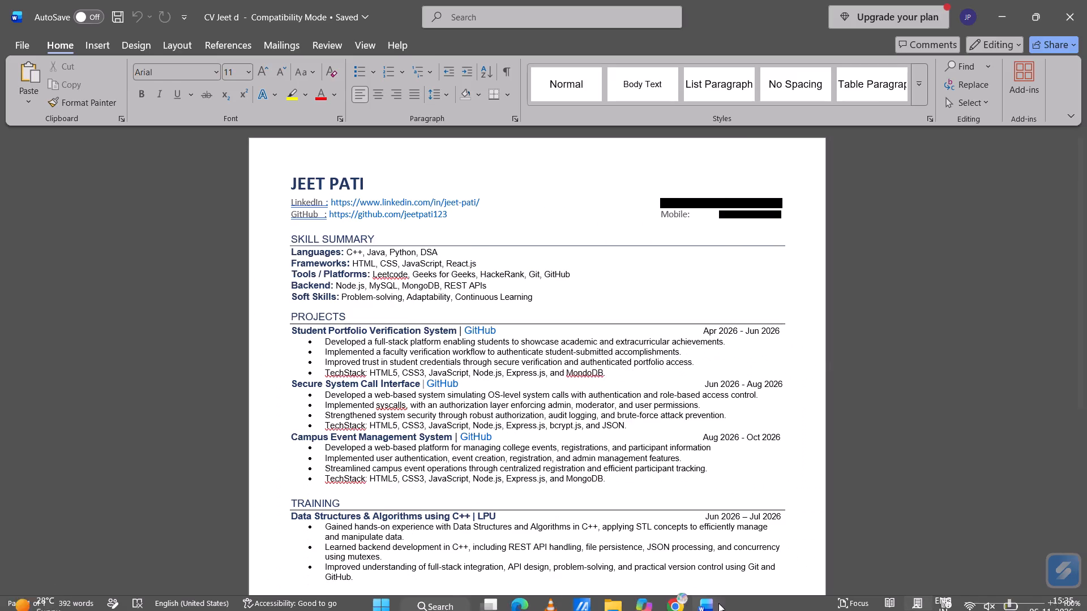
left_click(662, 590)
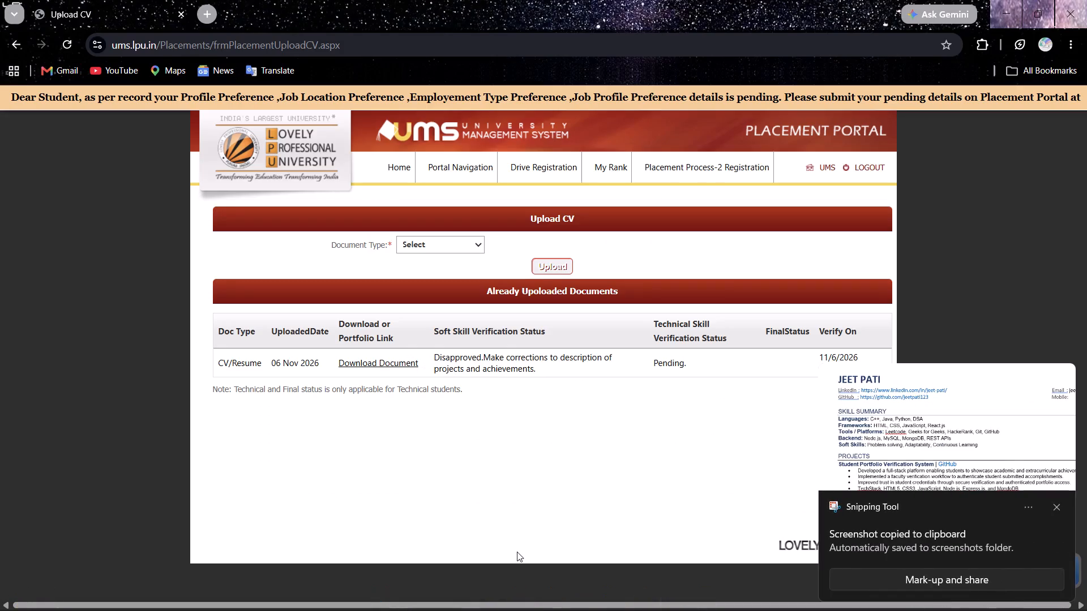
double_click(31, 36)
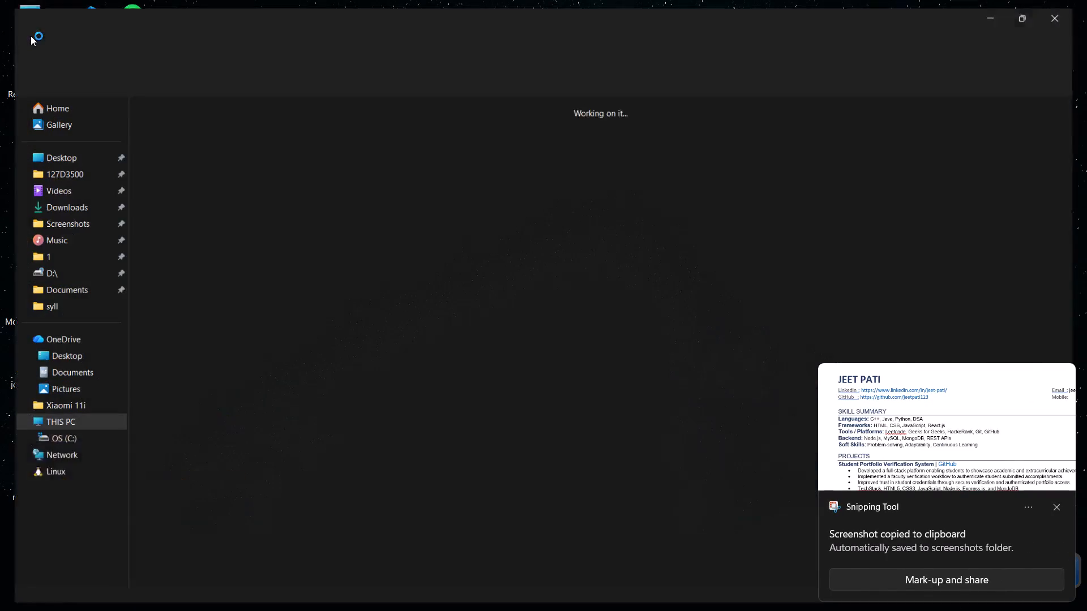
left_click(66, 203)
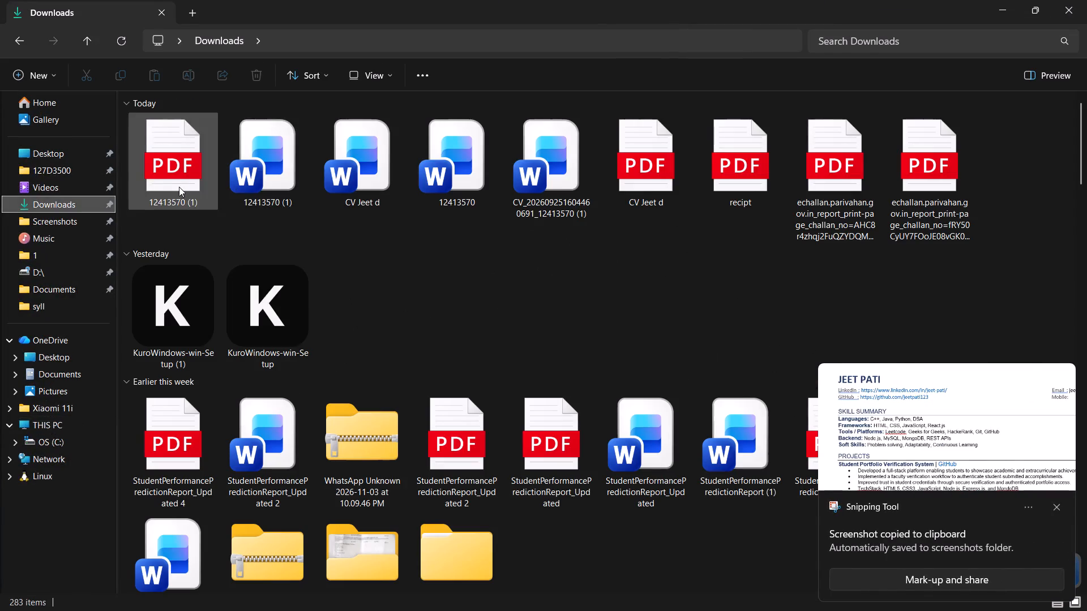
double_click(674, 171)
scroll(533, 277, "up", 2)
key("Insert")
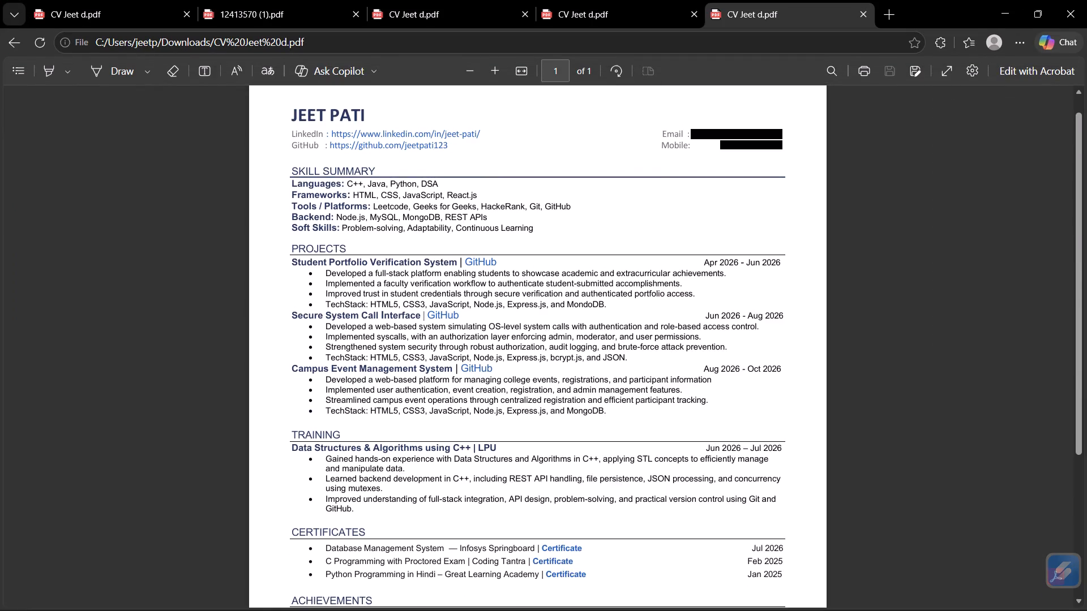
key("Print")
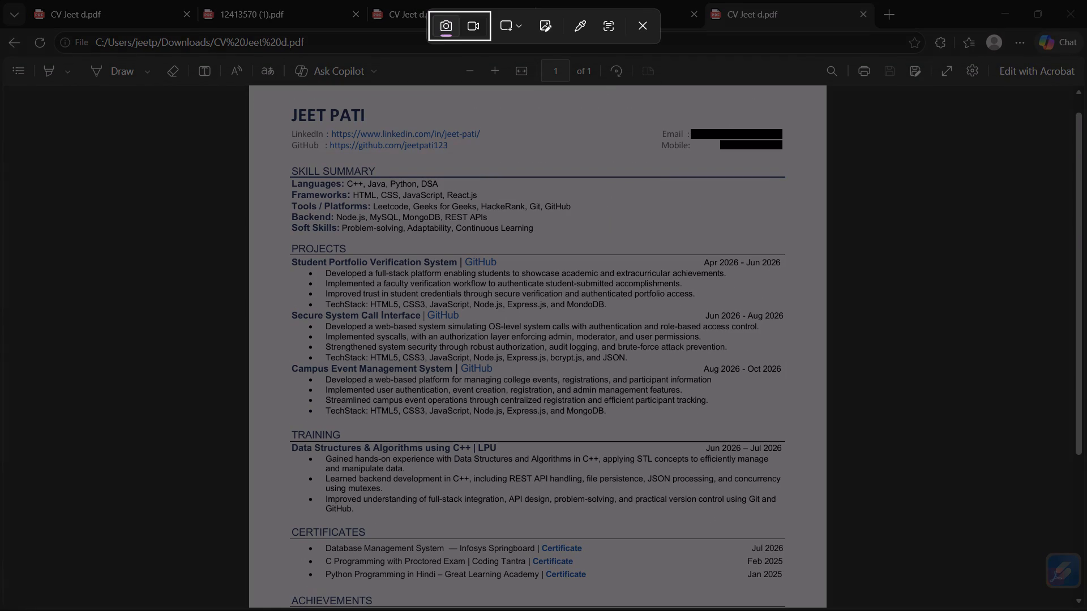
left_click_drag(279, 158, 817, 278)
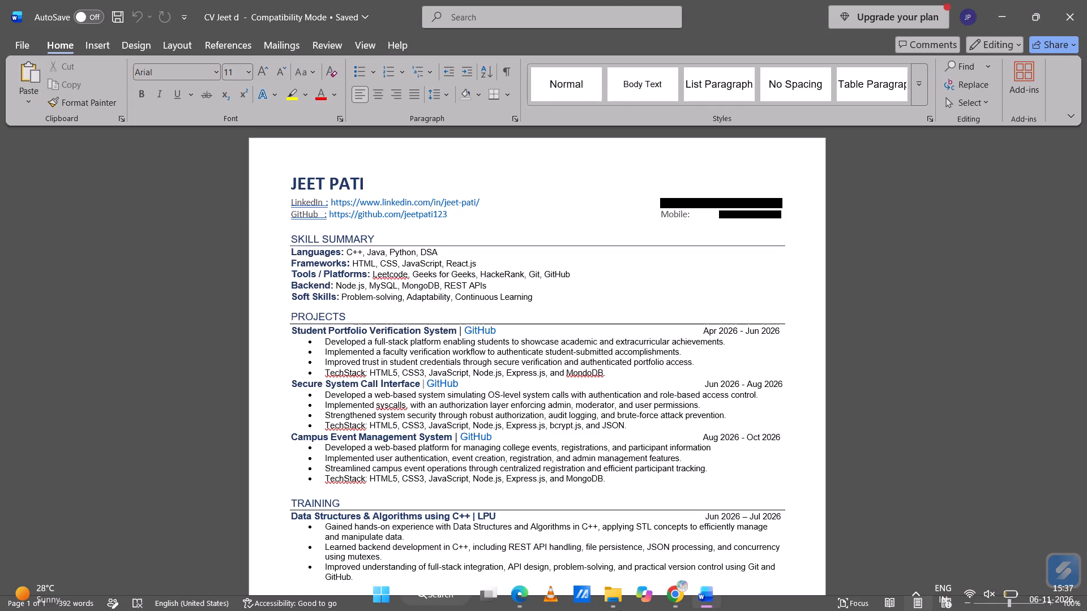
left_click(972, 600)
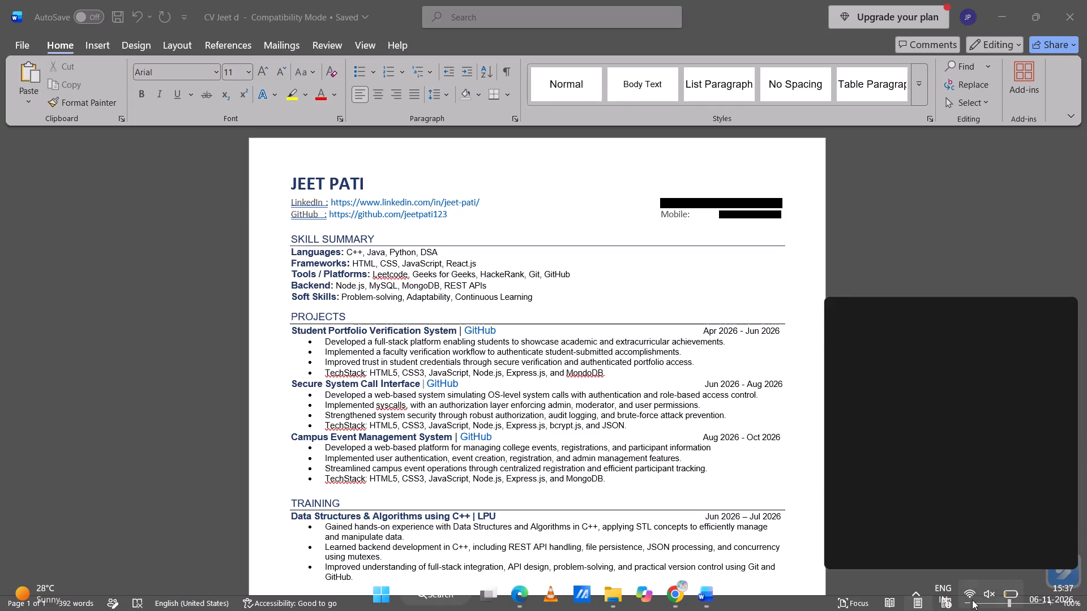
left_click(972, 600)
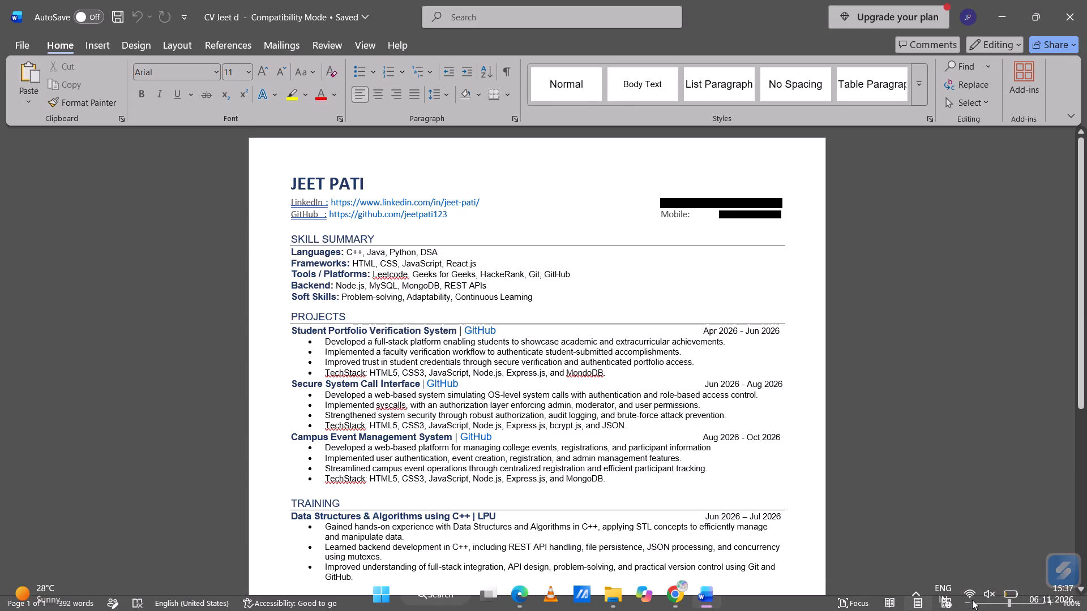
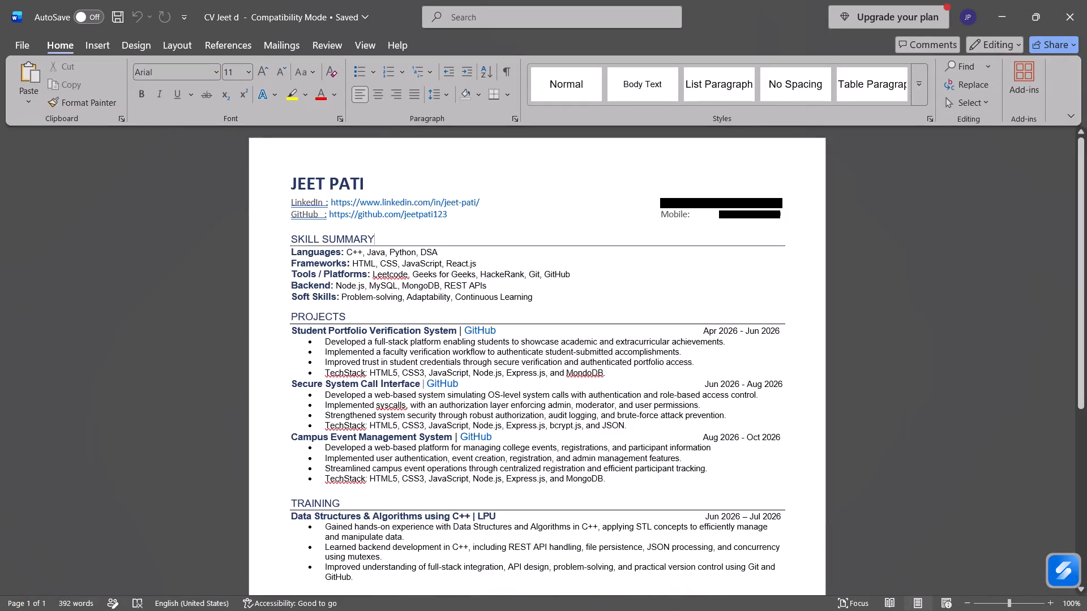
Change the font colour of the Email label and the Mobile line in the CV header to black.
left_click_drag(683, 203, 660, 201)
left_click_drag(660, 201, 660, 202)
left_click(760, 178)
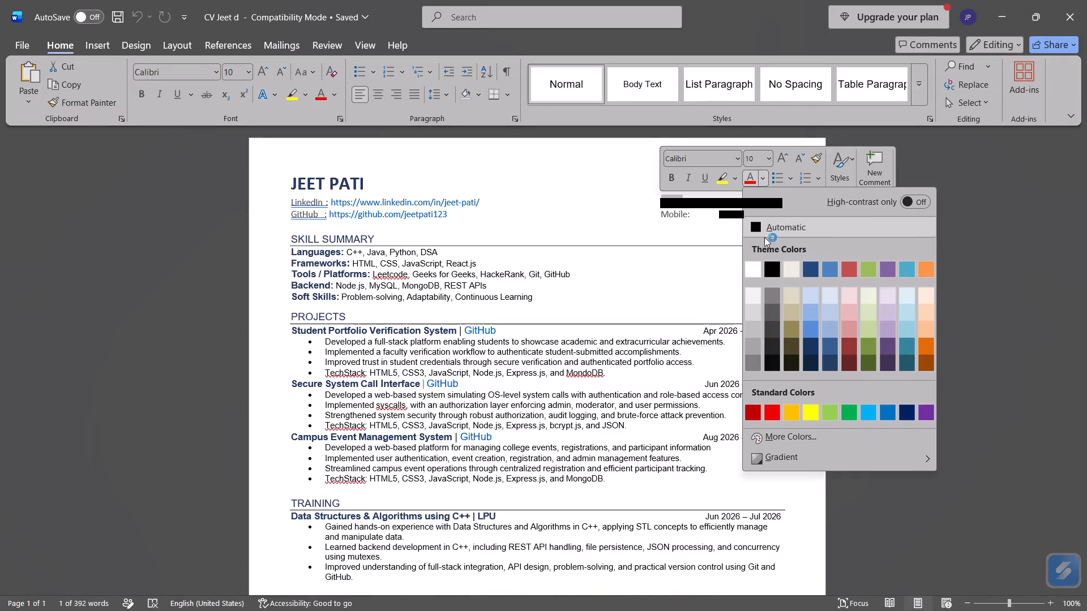
left_click(771, 269)
left_click_drag(784, 212, 661, 215)
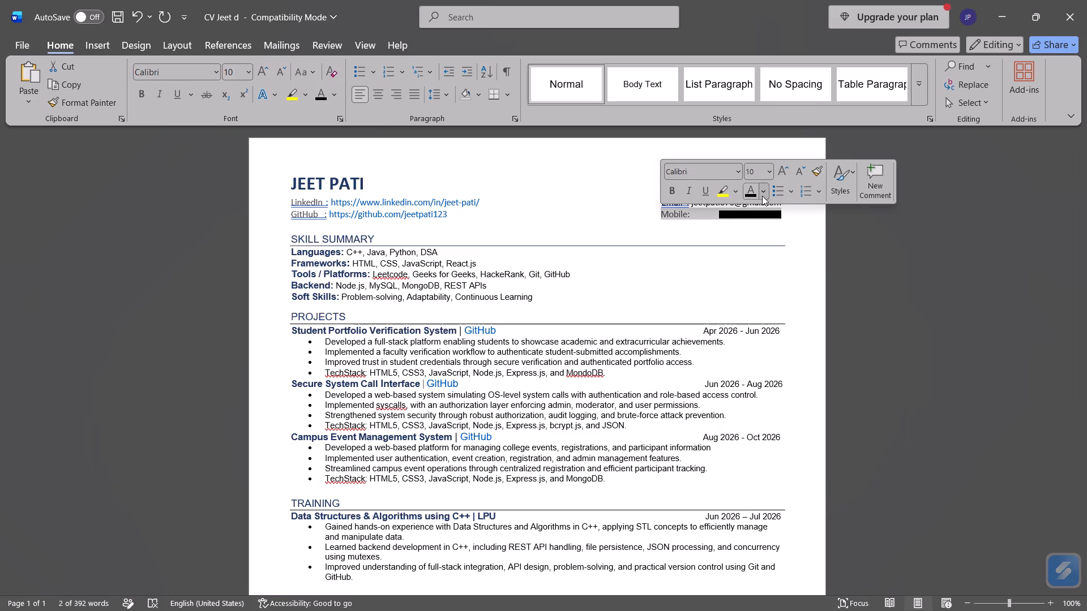
left_click(762, 196)
left_click(769, 279)
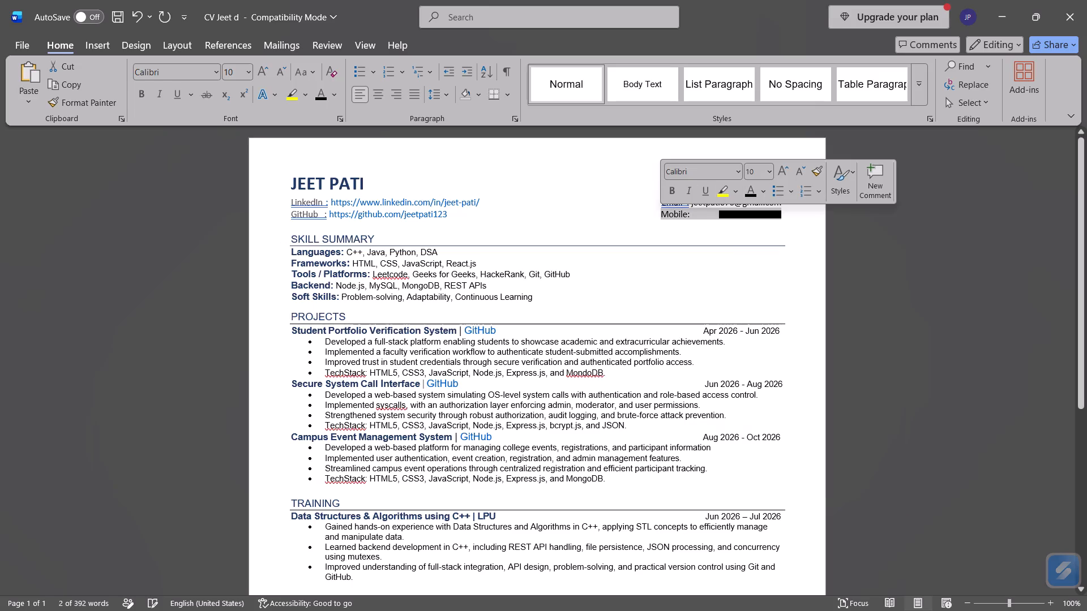
left_click(533, 220)
Change the font colour of the LinkedIn and GitHub labels in the CV header to black.
left_click_drag(322, 203, 316, 203)
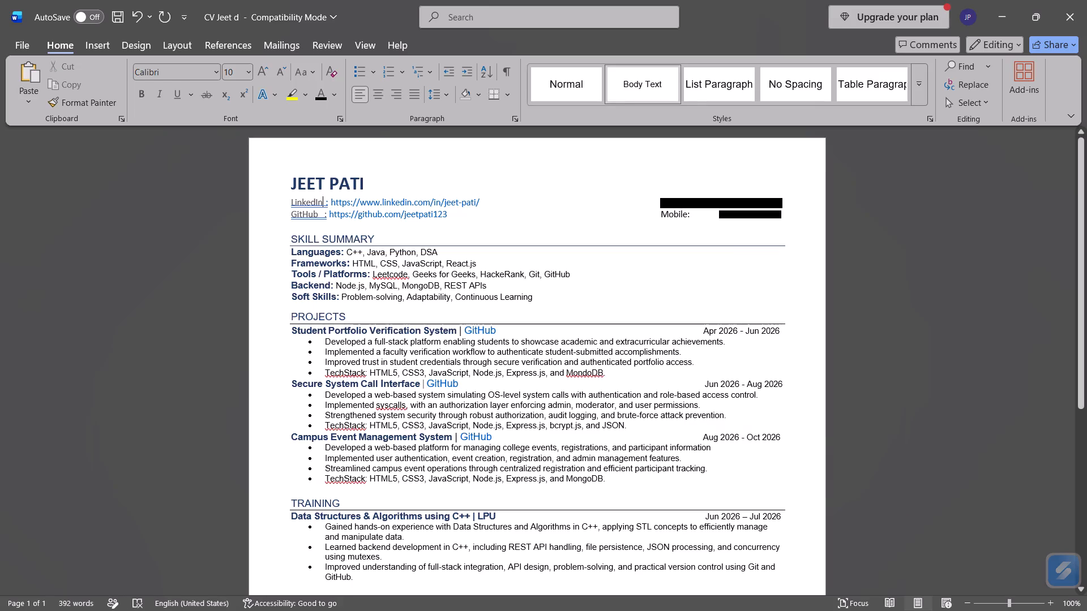
left_click_drag(316, 203, 289, 202)
left_click(399, 183)
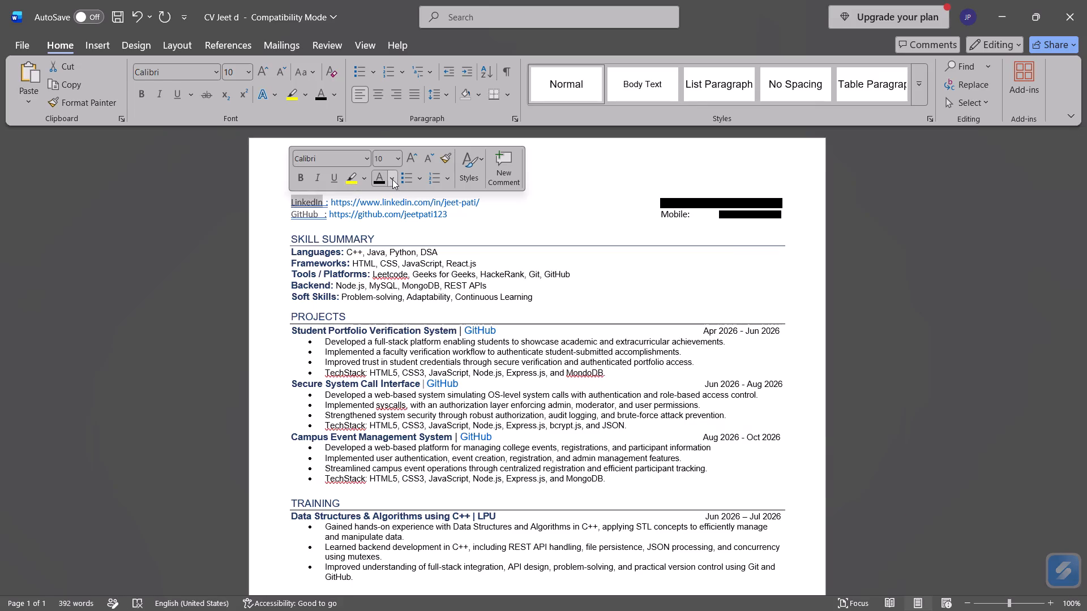
left_click(392, 178)
left_click(397, 268)
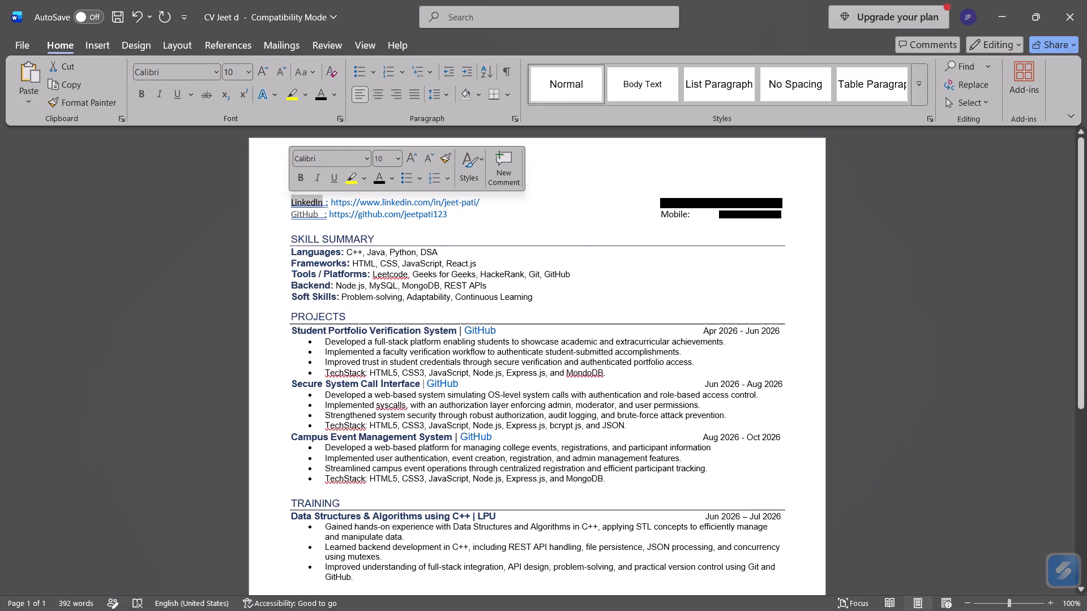
left_click_drag(316, 215, 284, 213)
left_click(388, 191)
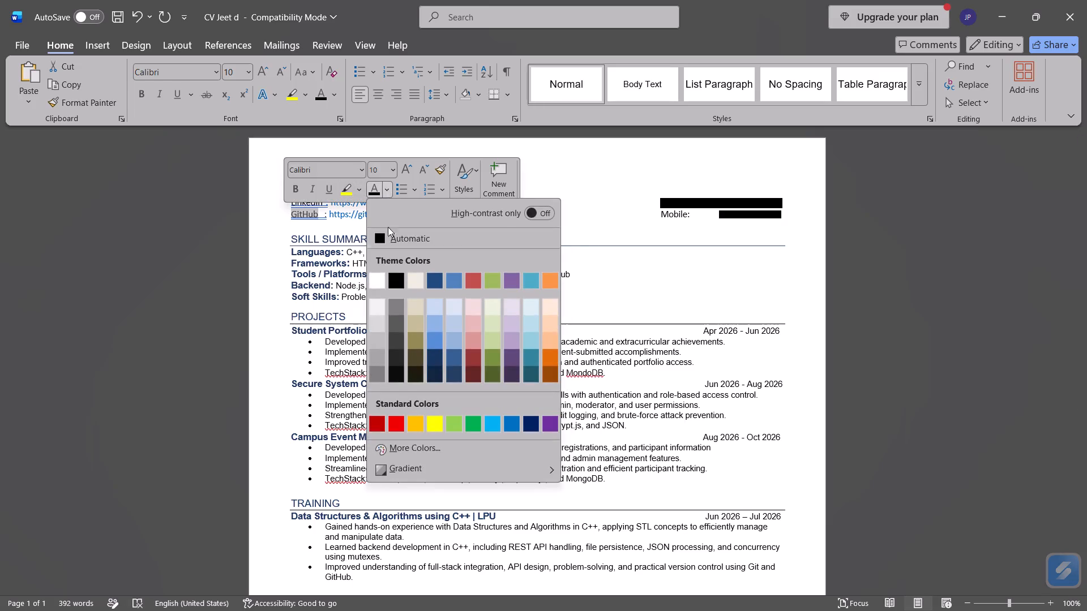
left_click(391, 276)
left_click(481, 225)
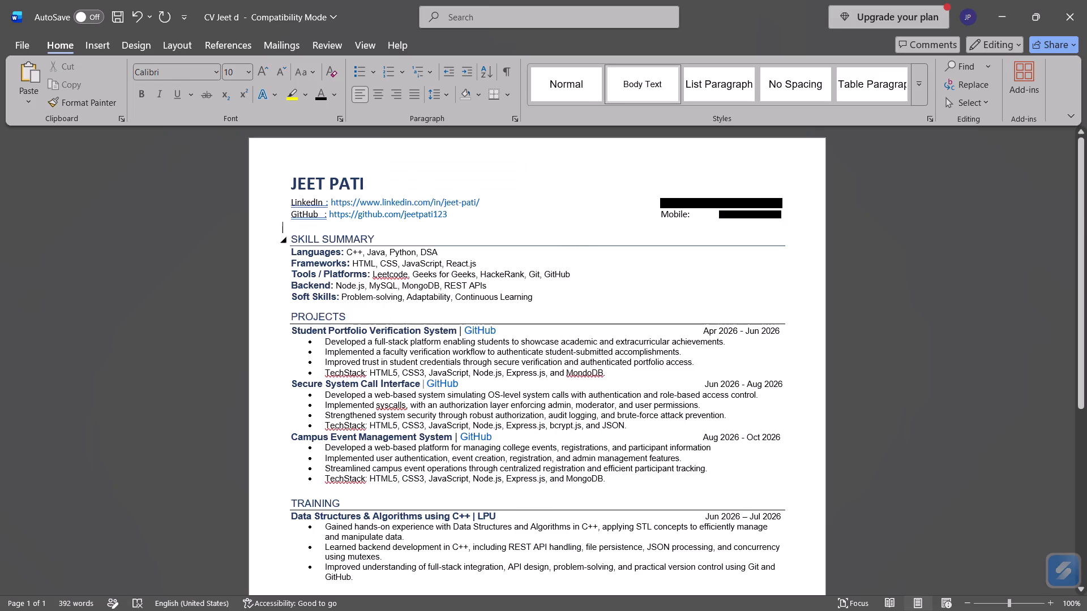
Shorten the month to "Jul" in the date of the Git and GitHub team-projects bullet under Achievements.
scroll(508, 310, "down", 1)
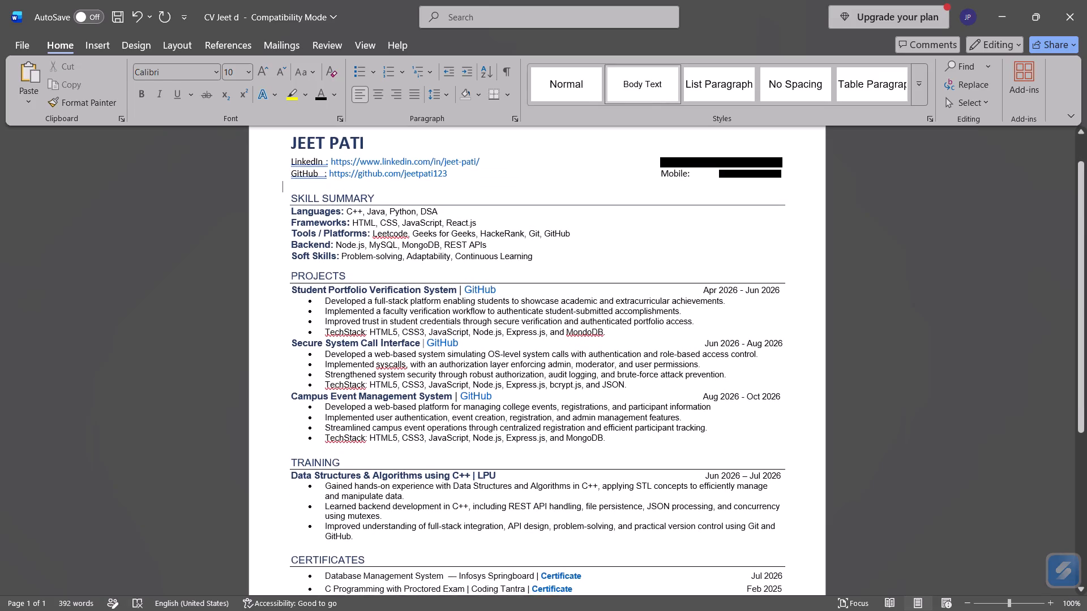
scroll(508, 310, "down", 2)
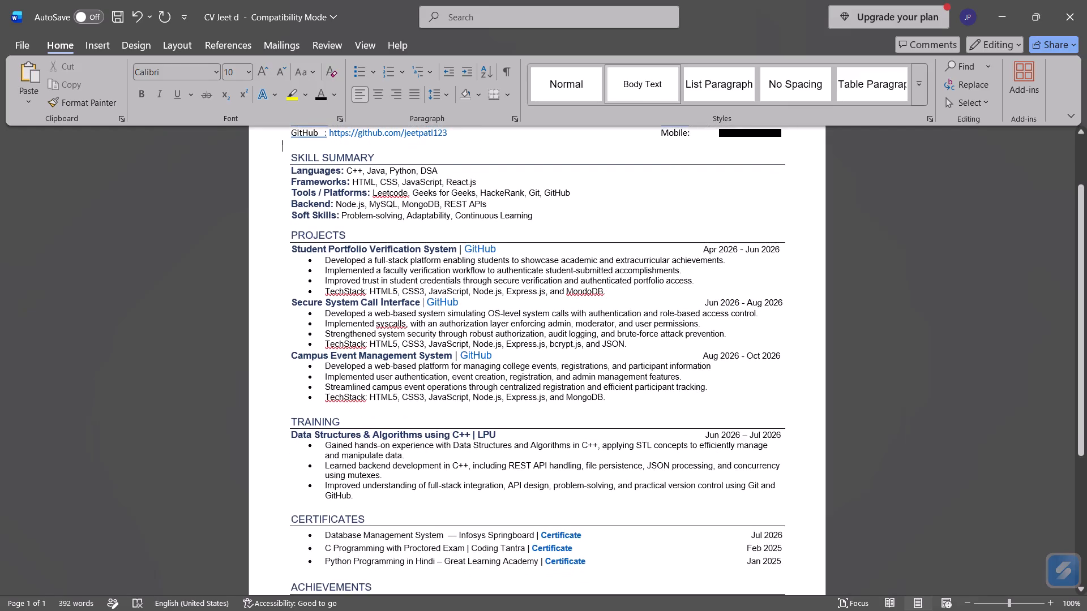
scroll(508, 310, "down", 1)
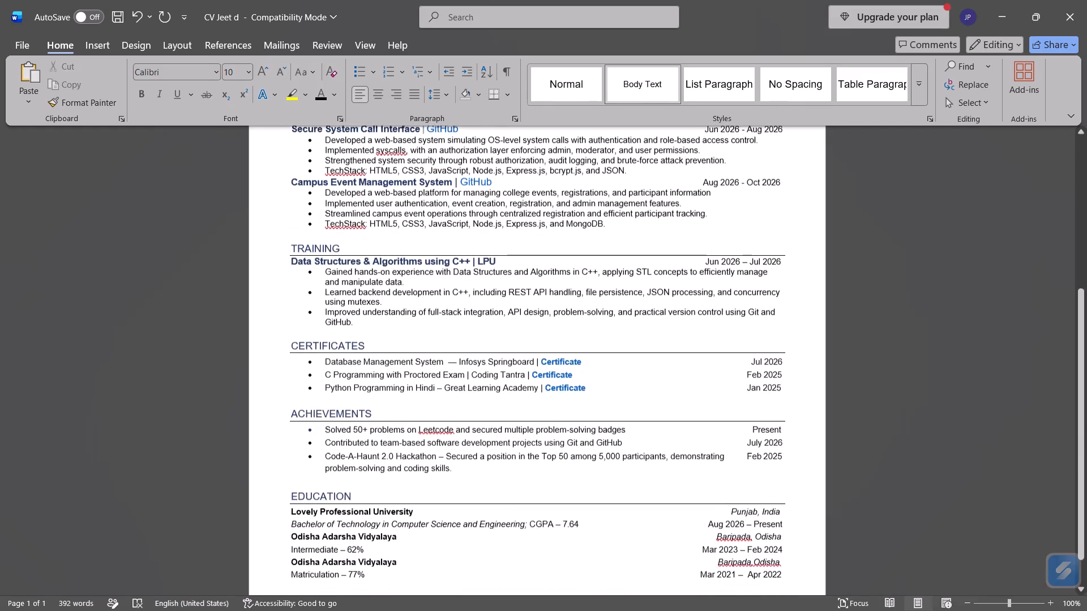
scroll(508, 310, "down", 2)
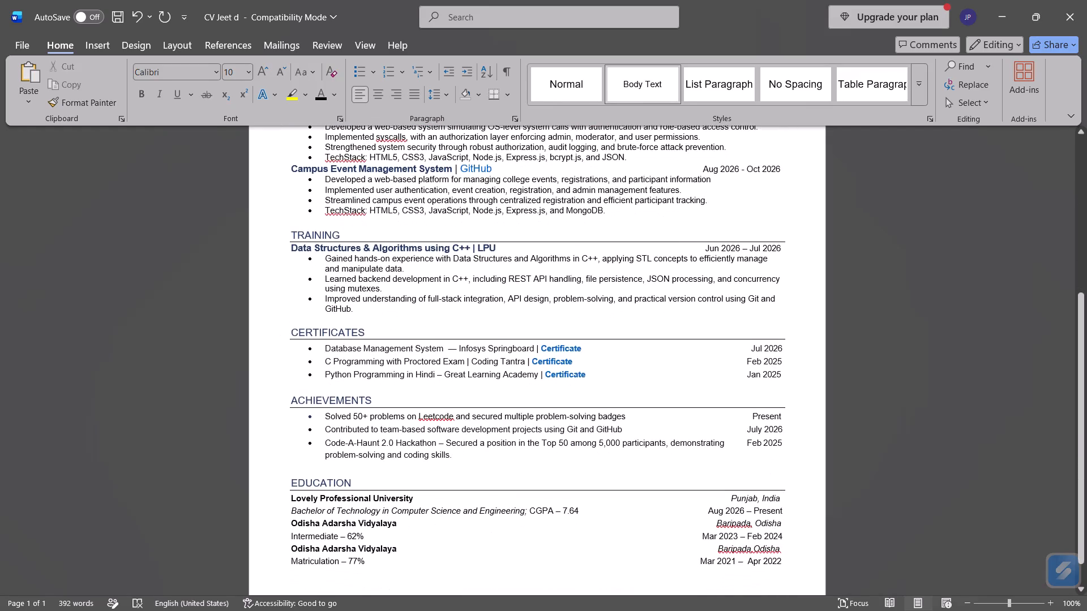
left_click(763, 427)
key("Left")
key("BackSpace")
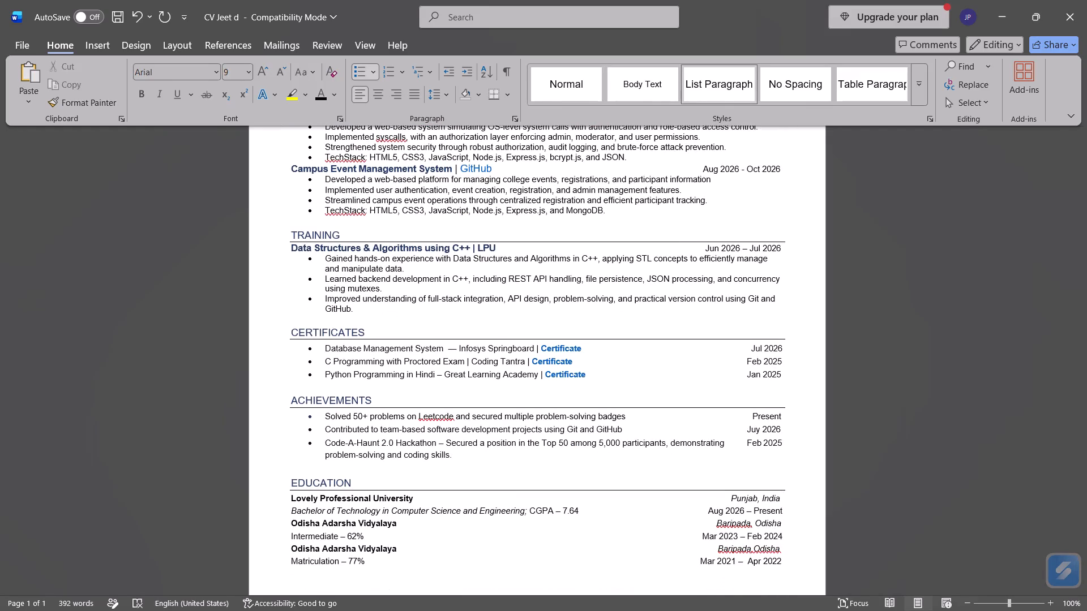
key("Right")
key("BackSpace")
key("l")
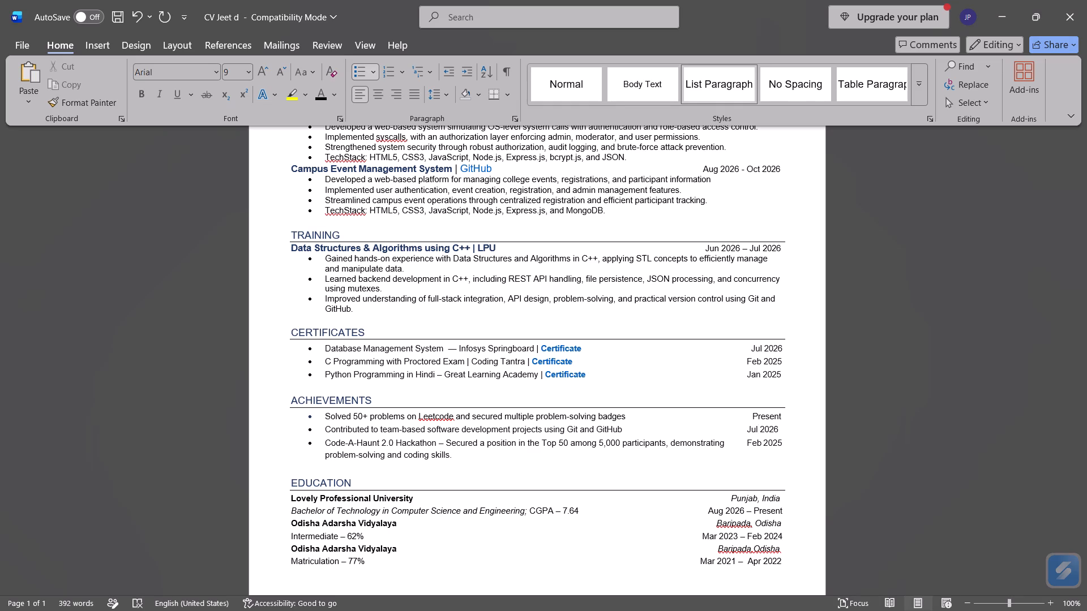
Change "Top 50" to lowercase "top 50" in the Code-A-Haunt 2.0 Hackathon achievement.
left_click(548, 444)
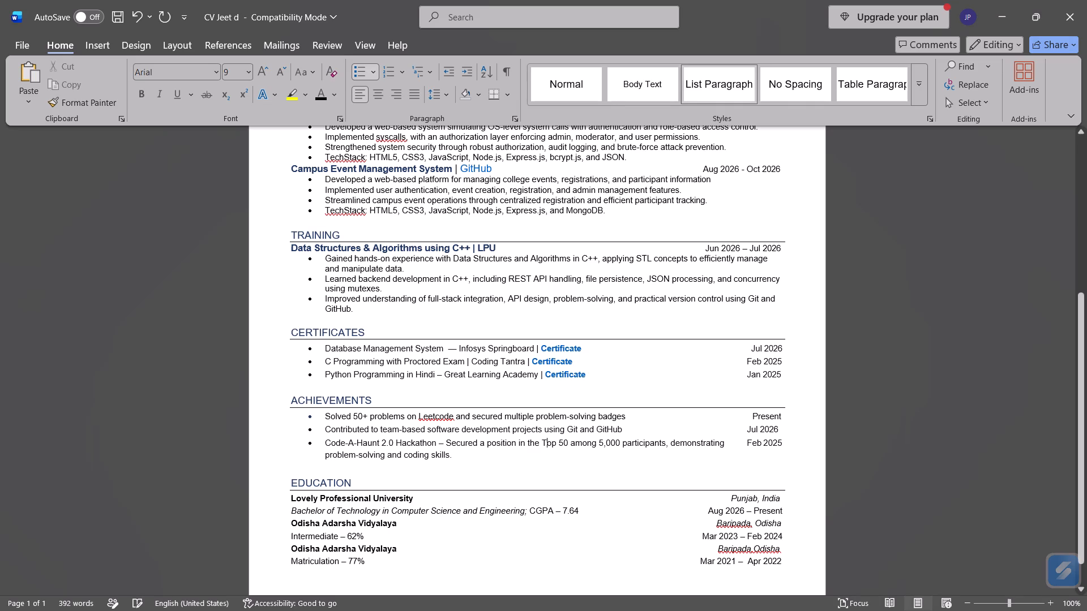
key("BackSpace")
key("t")
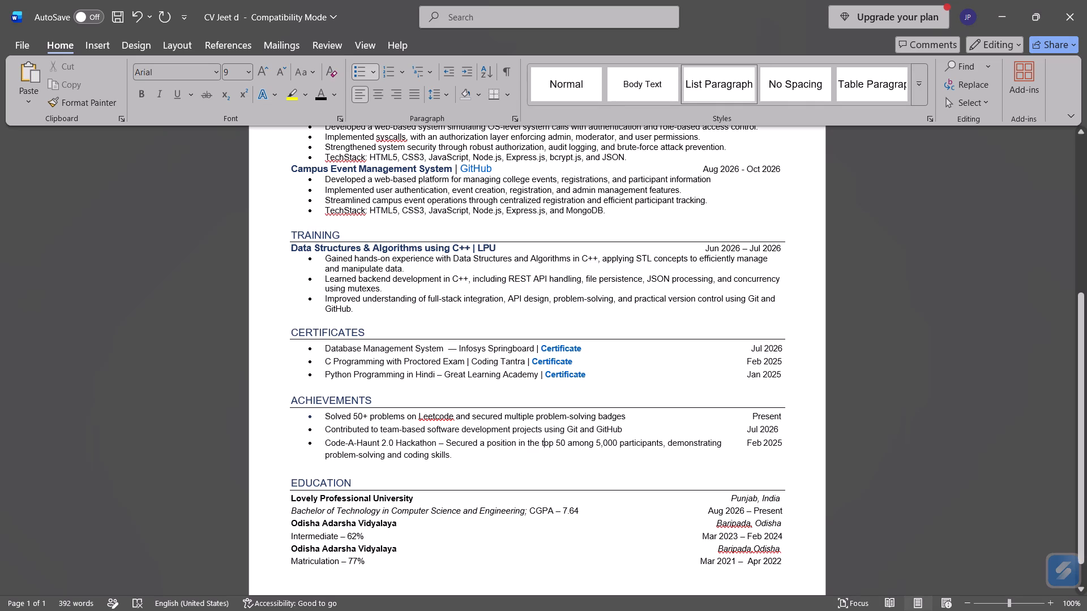
Replace the long dash in the Training entry's date range with a hyphen, reading "Jun 2026 - Jul 2026".
scroll(656, 425, "down", 1)
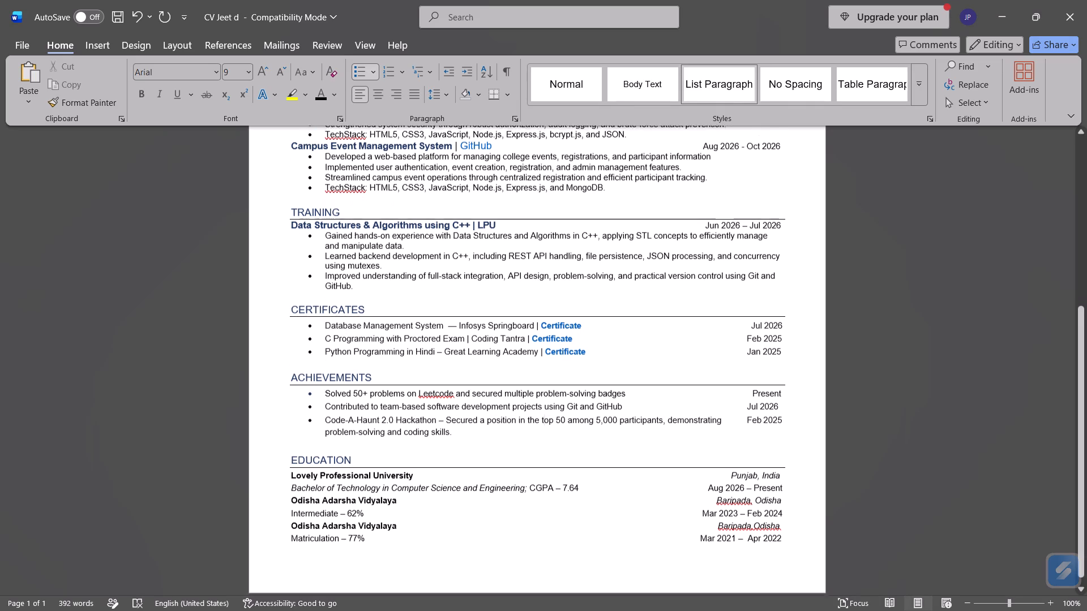
scroll(656, 425, "down", 1)
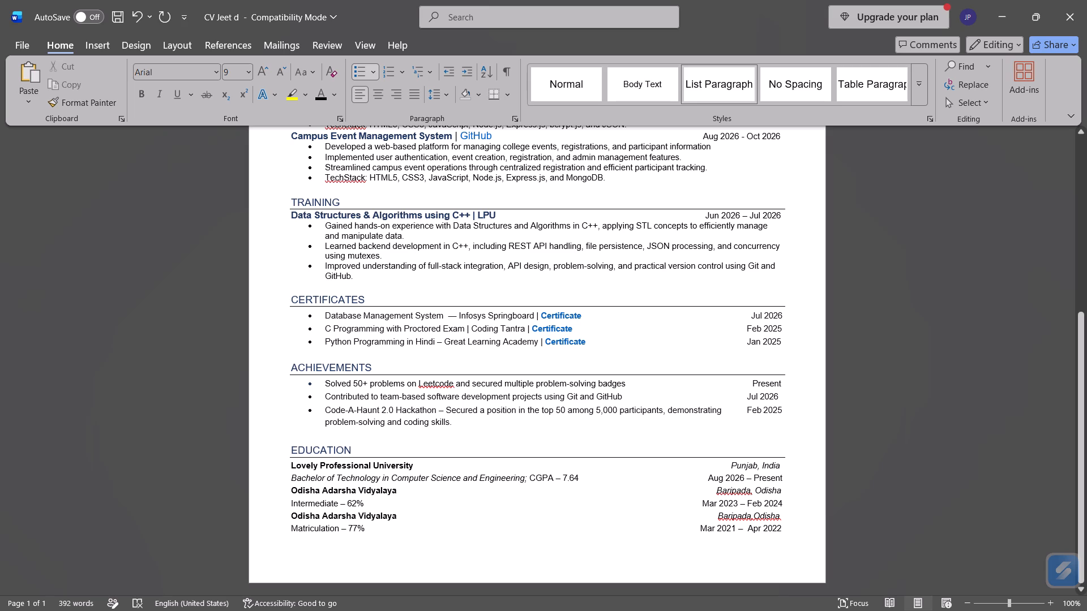
left_click(749, 399)
scroll(754, 280, "up", 1)
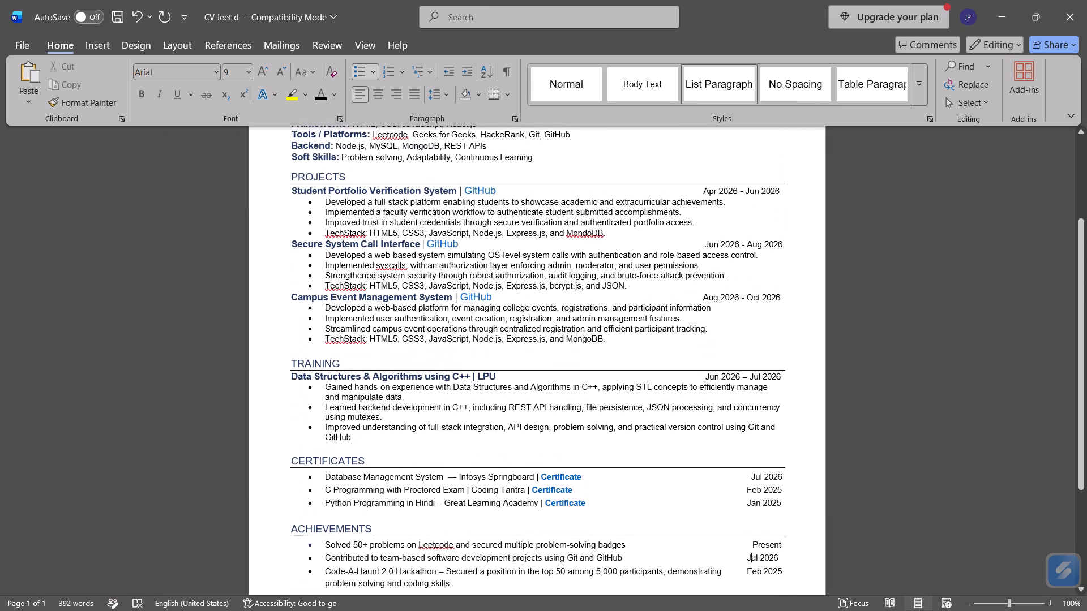
left_click(748, 375)
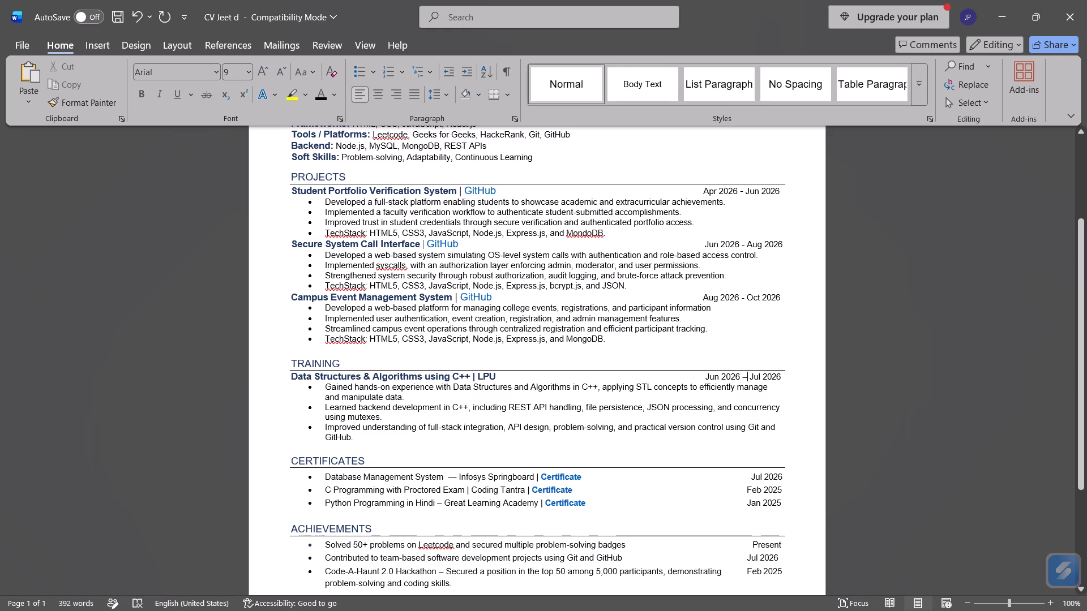
key("BackSpace")
key("minus")
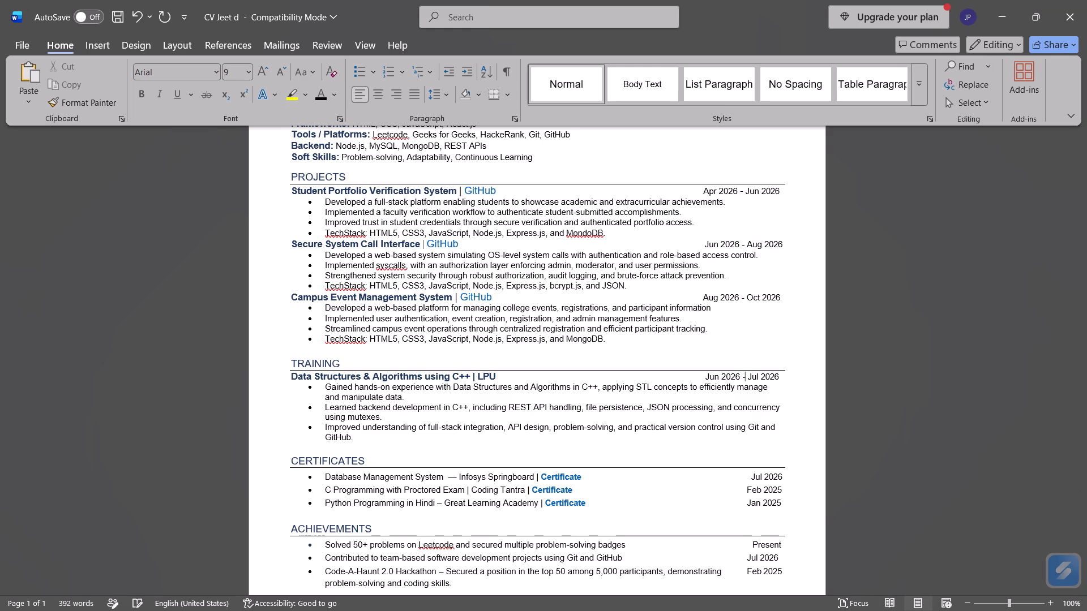
Open the Word document "12413570 (1)" from the Downloads folder.
scroll(749, 416, "down", 1)
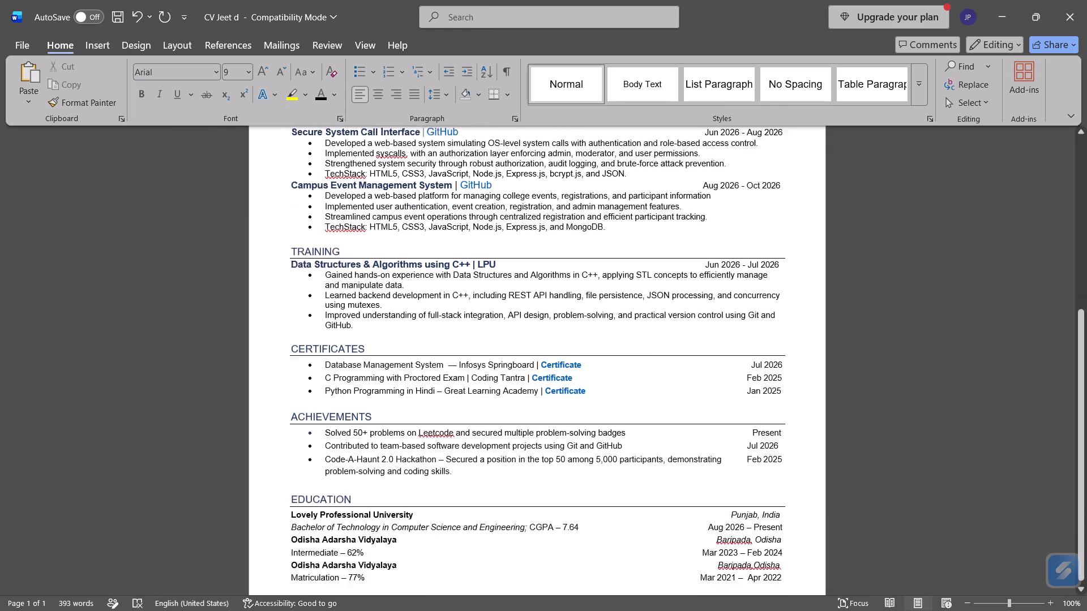
scroll(749, 416, "down", 2)
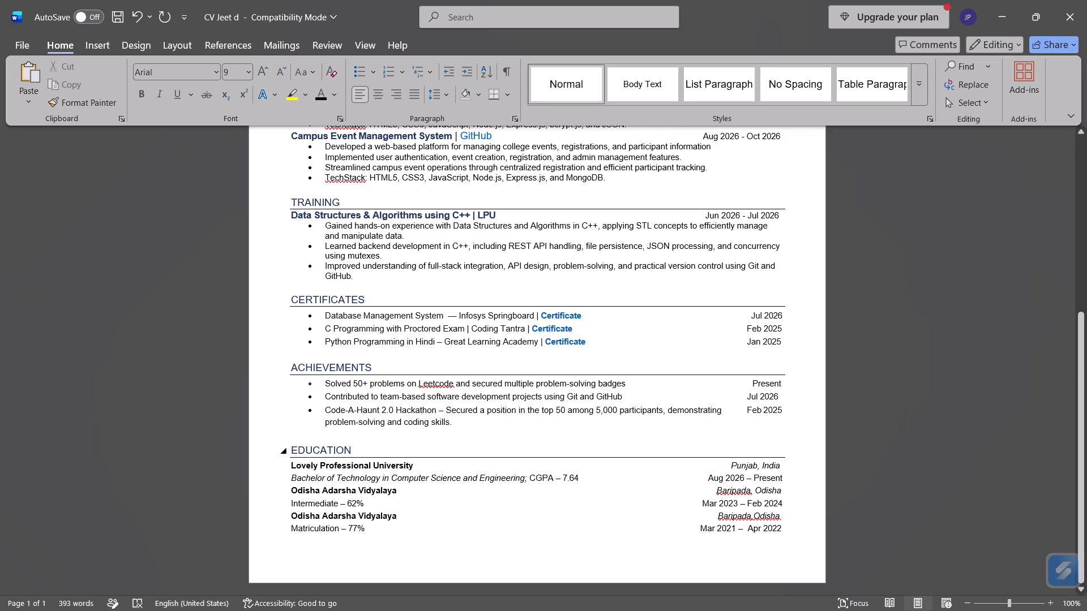
scroll(730, 453, "up", 1)
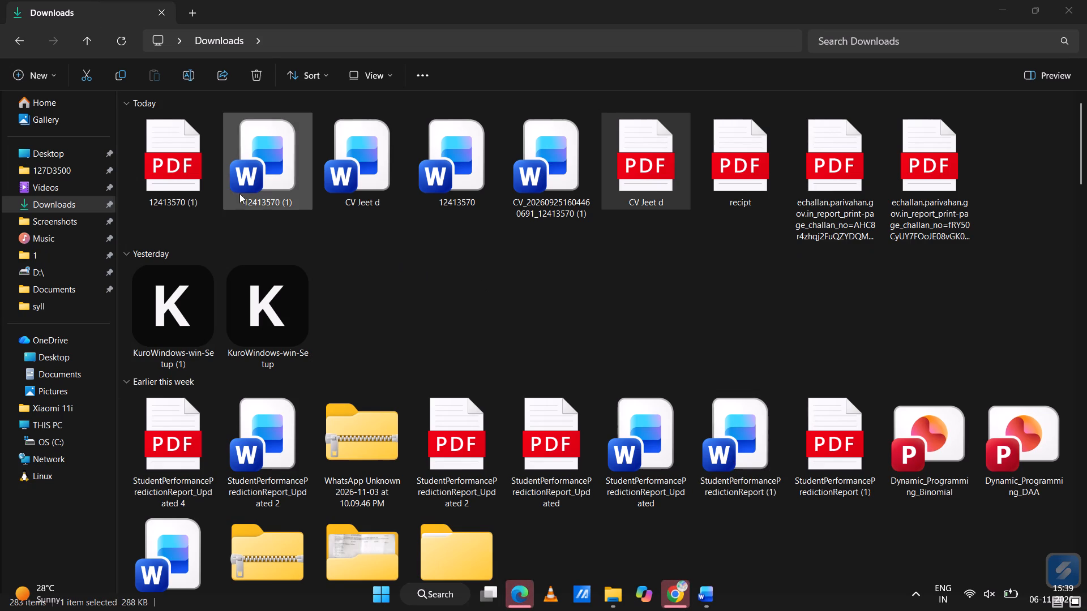
double_click(281, 199)
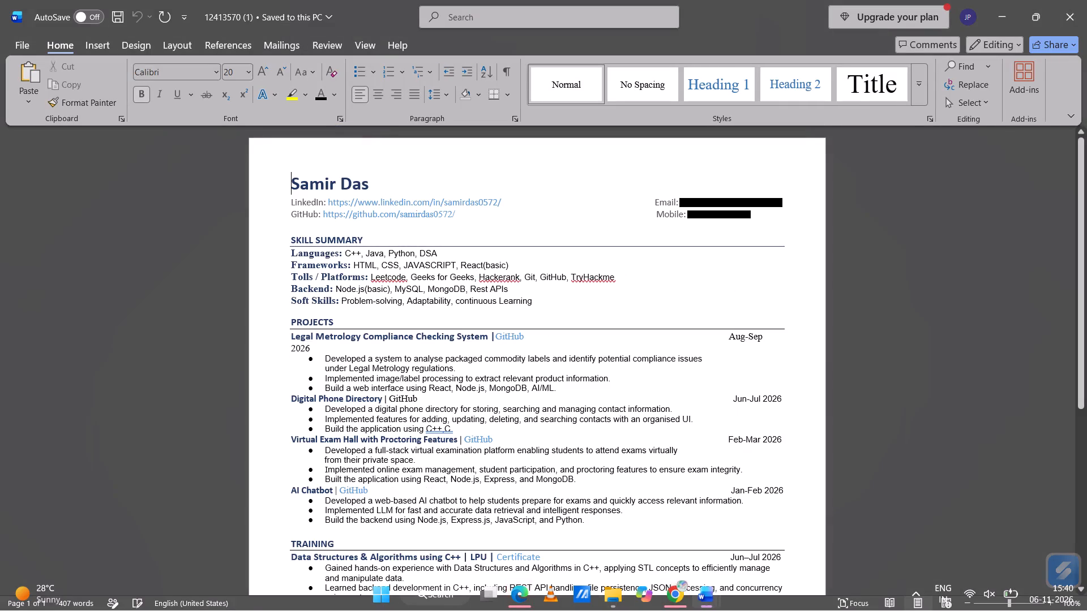
Delete one space before "Aug-Sep 2026" in the Legal Metrology project heading to pull the date onto one line.
left_click(728, 339)
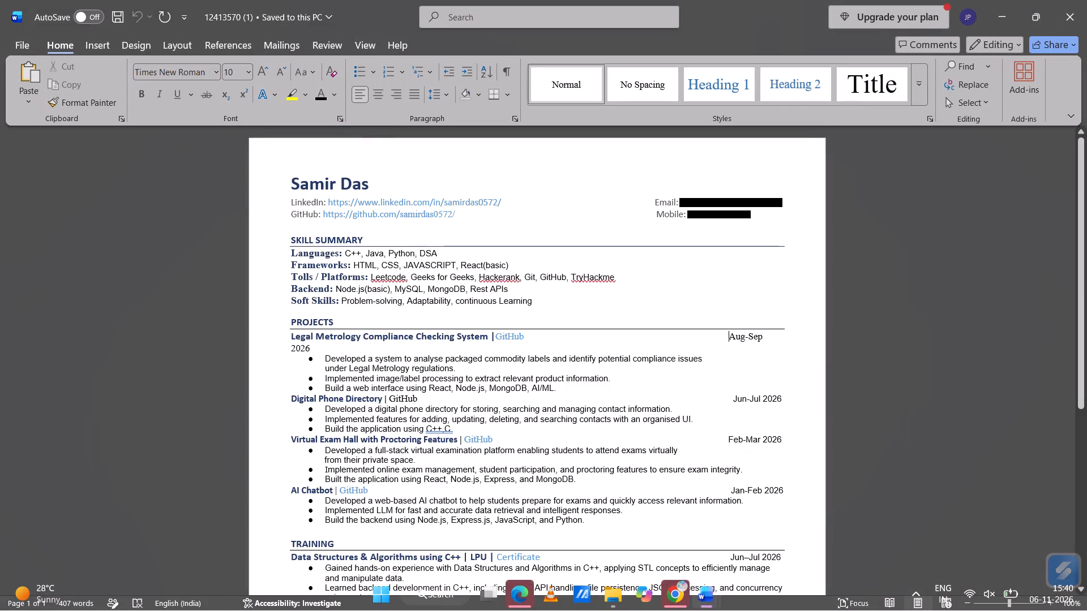
key("BackSpace")
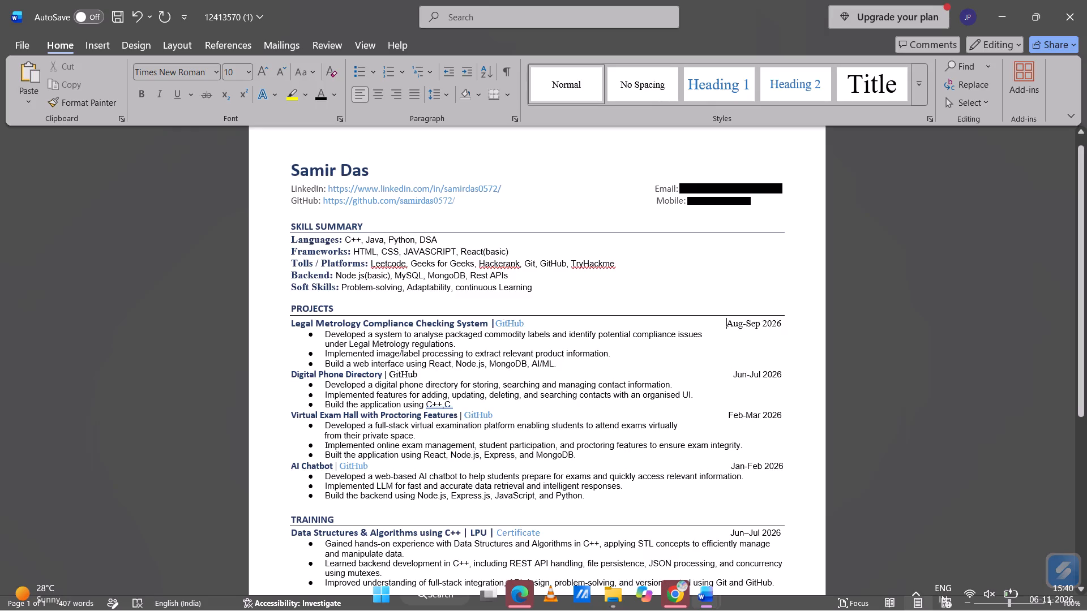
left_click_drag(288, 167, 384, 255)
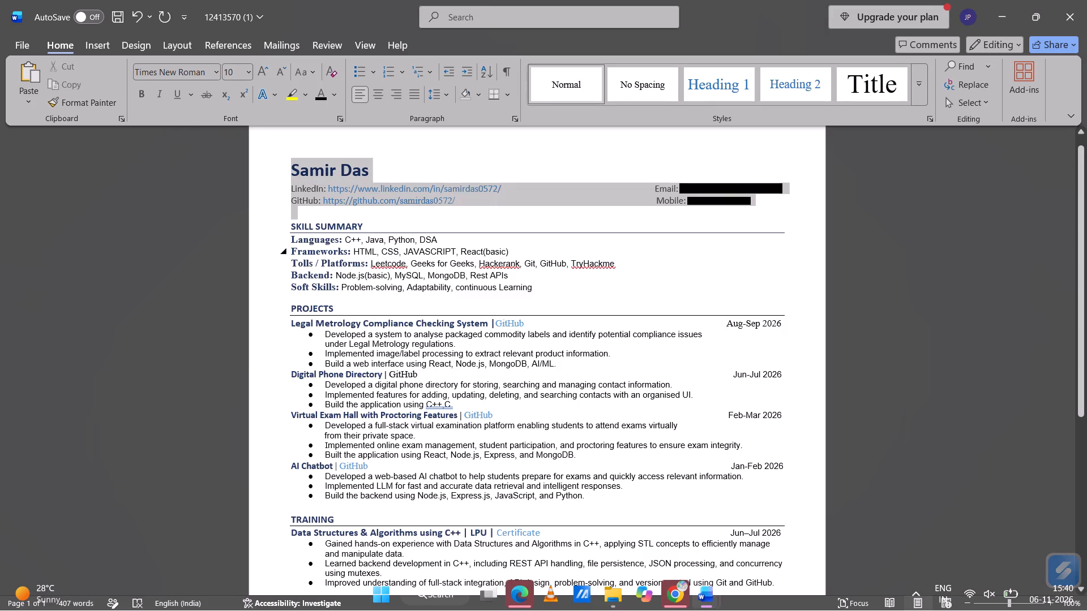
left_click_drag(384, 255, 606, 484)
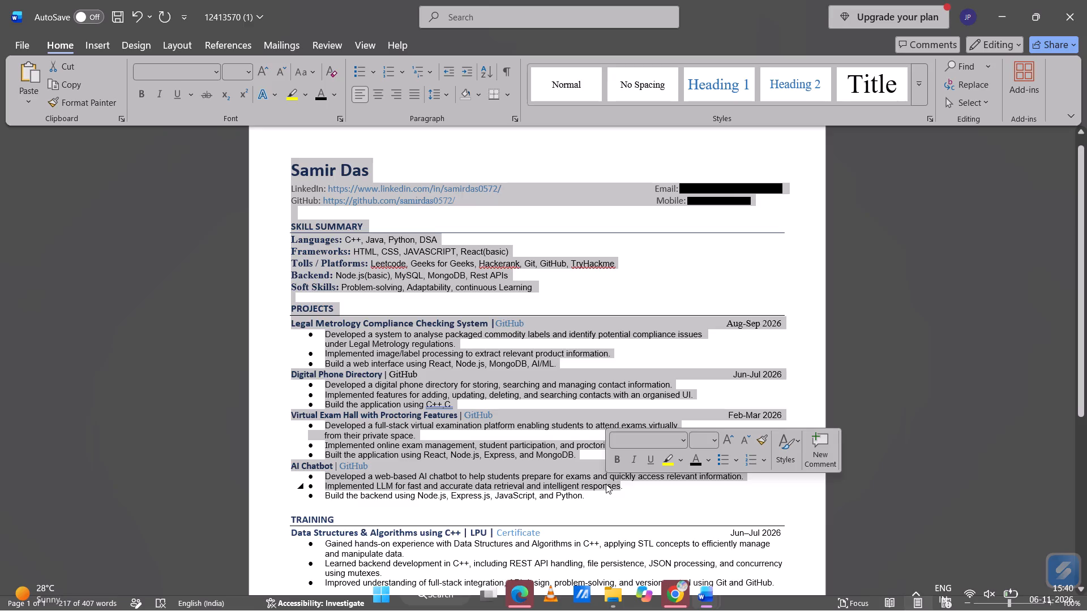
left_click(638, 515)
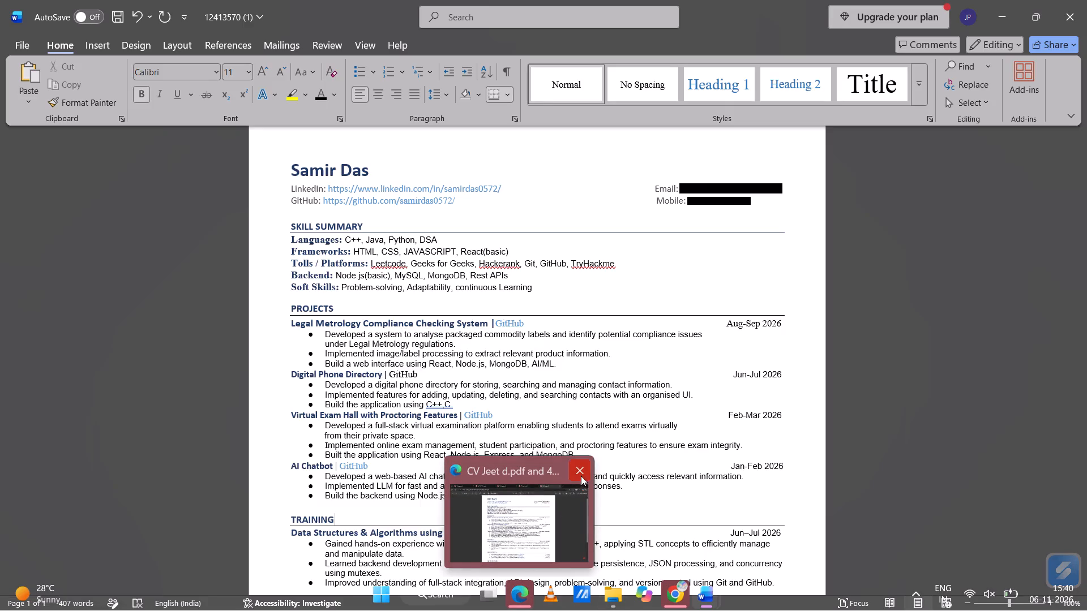
Close the PDF viewer window and all three open Downloads folder windows.
left_click(581, 476)
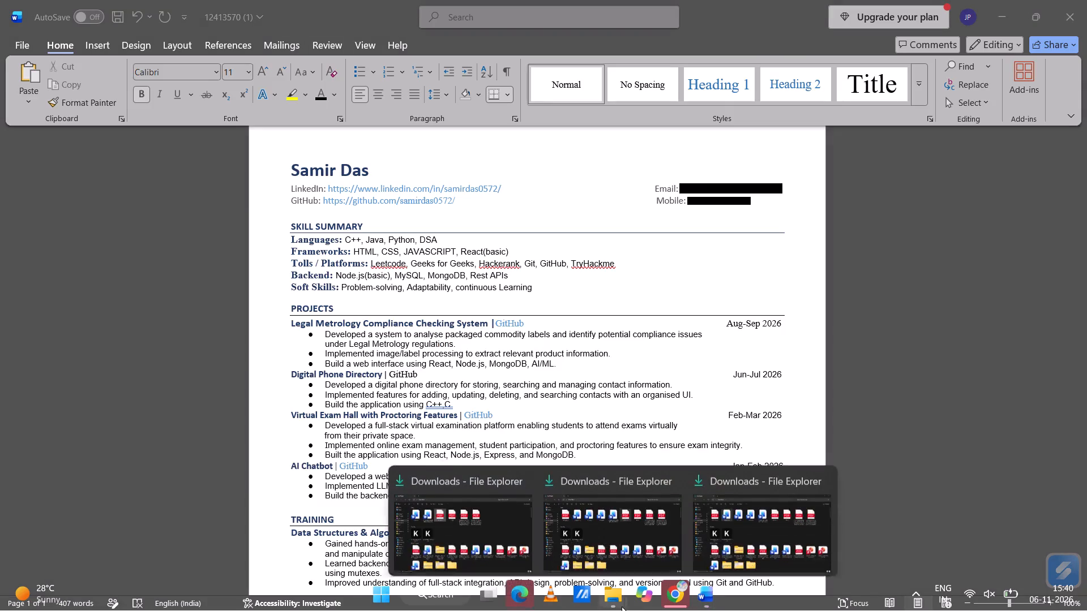
left_click(530, 466)
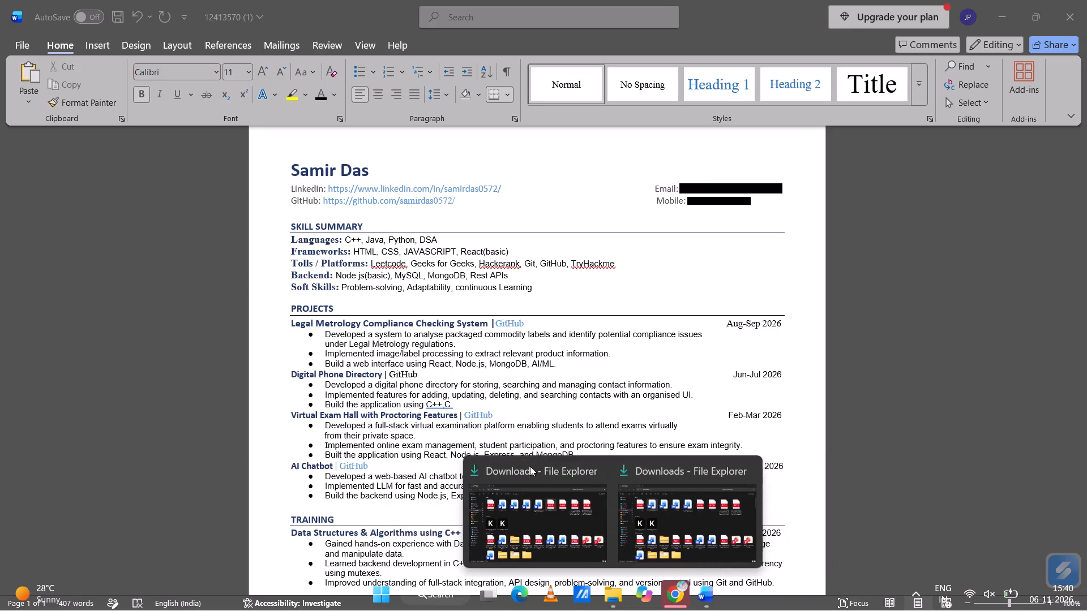
left_click(594, 471)
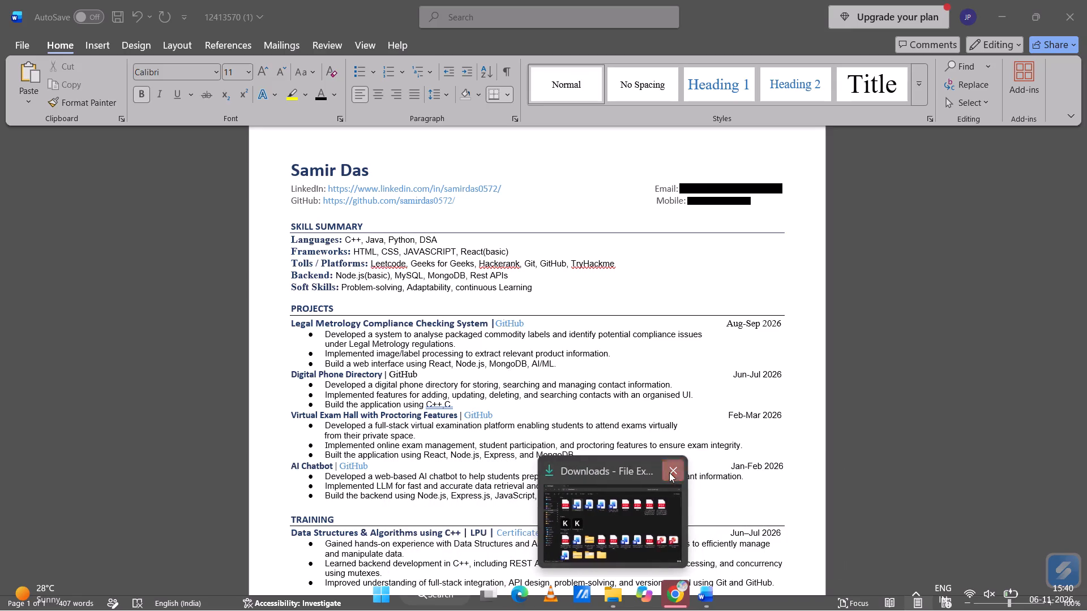
left_click(669, 472)
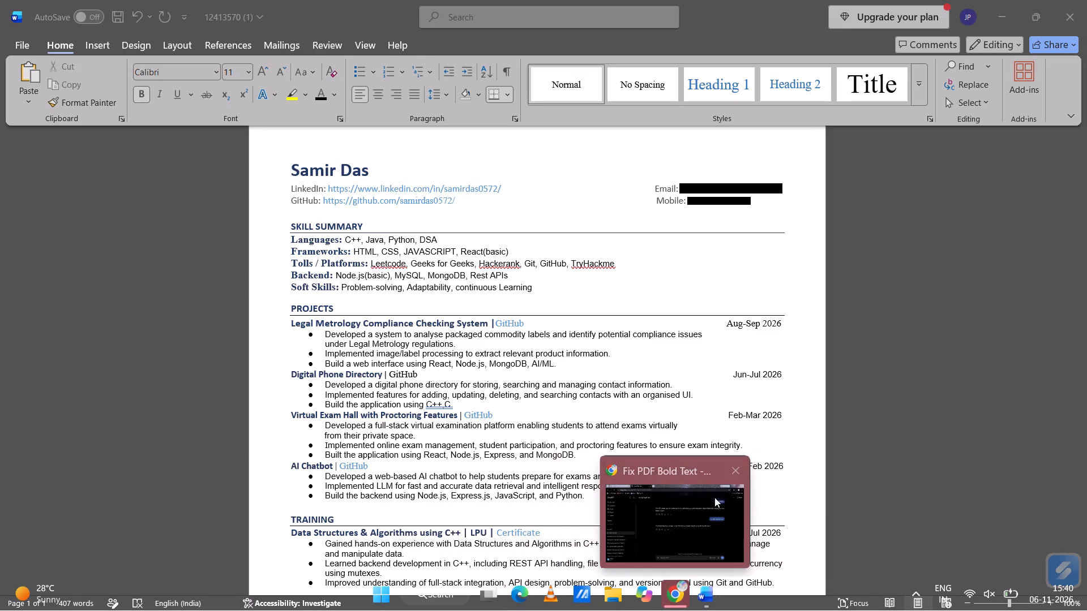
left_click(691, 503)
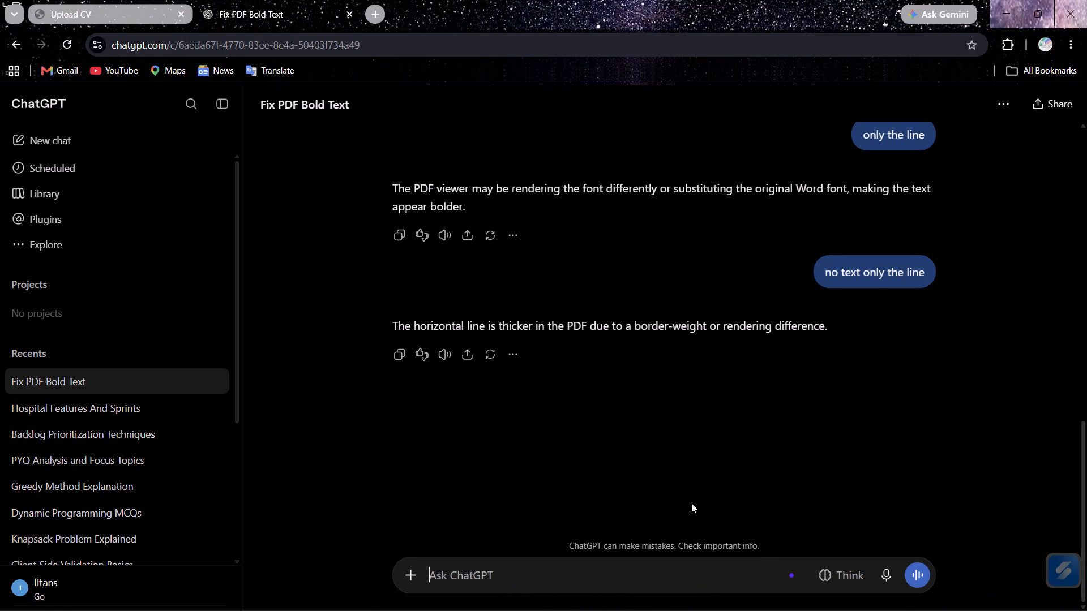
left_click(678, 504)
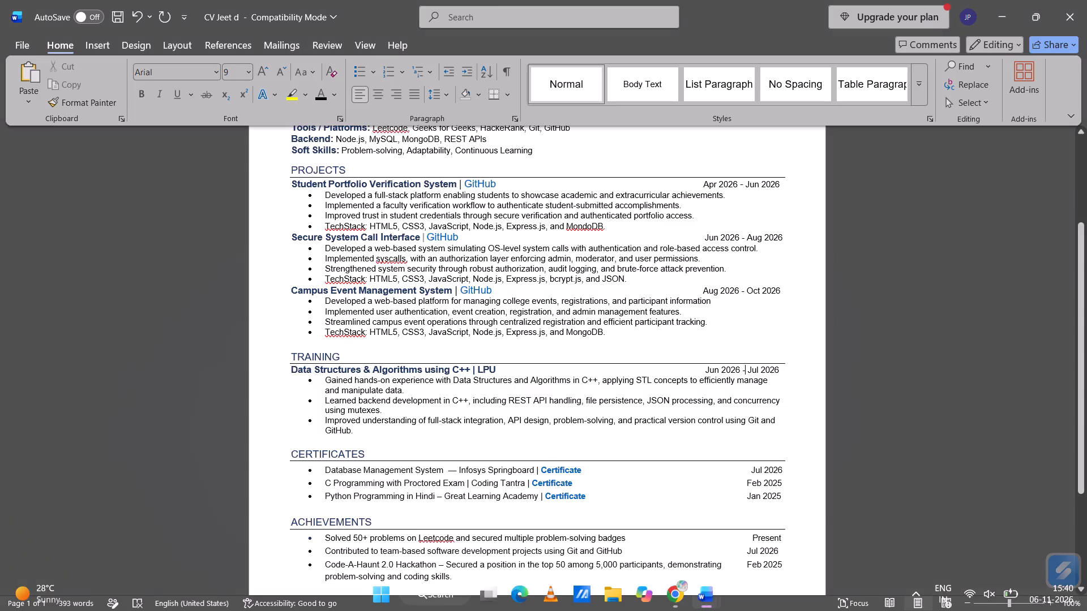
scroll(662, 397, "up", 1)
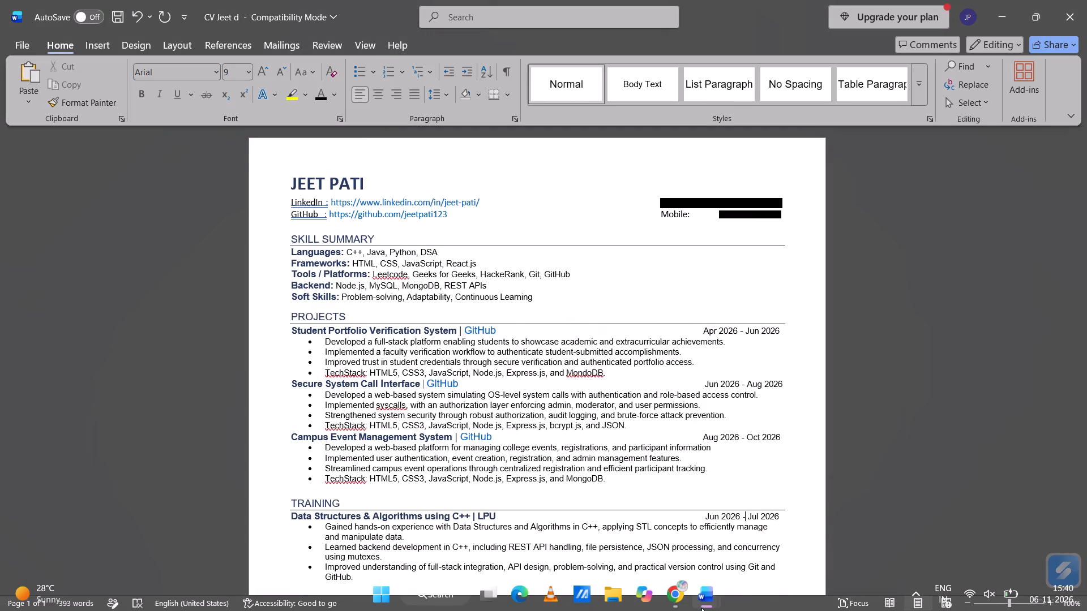
left_click(751, 540)
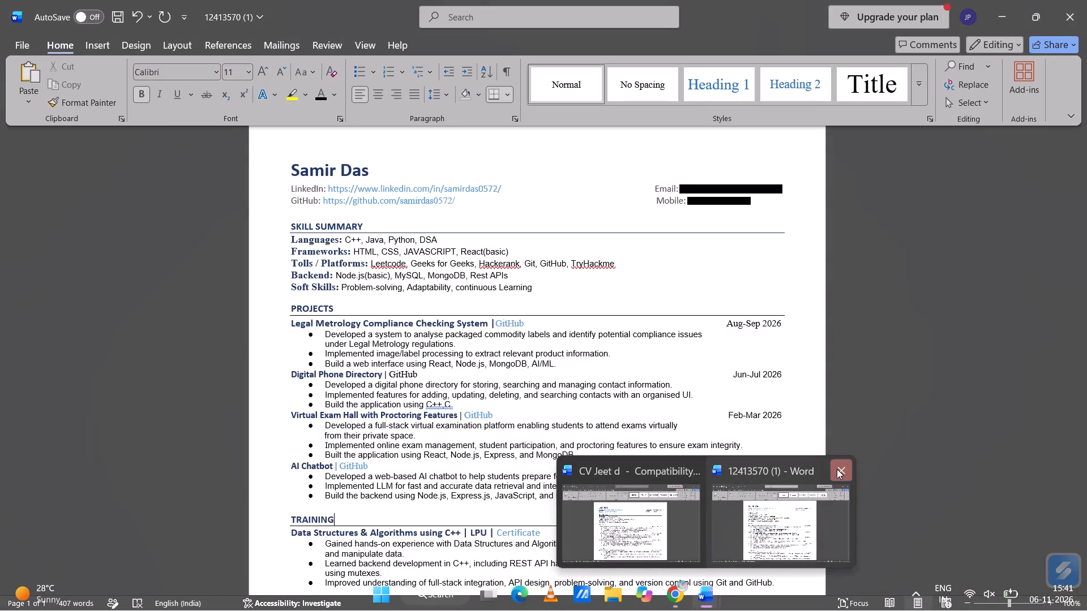
left_click(837, 469)
left_click(845, 477)
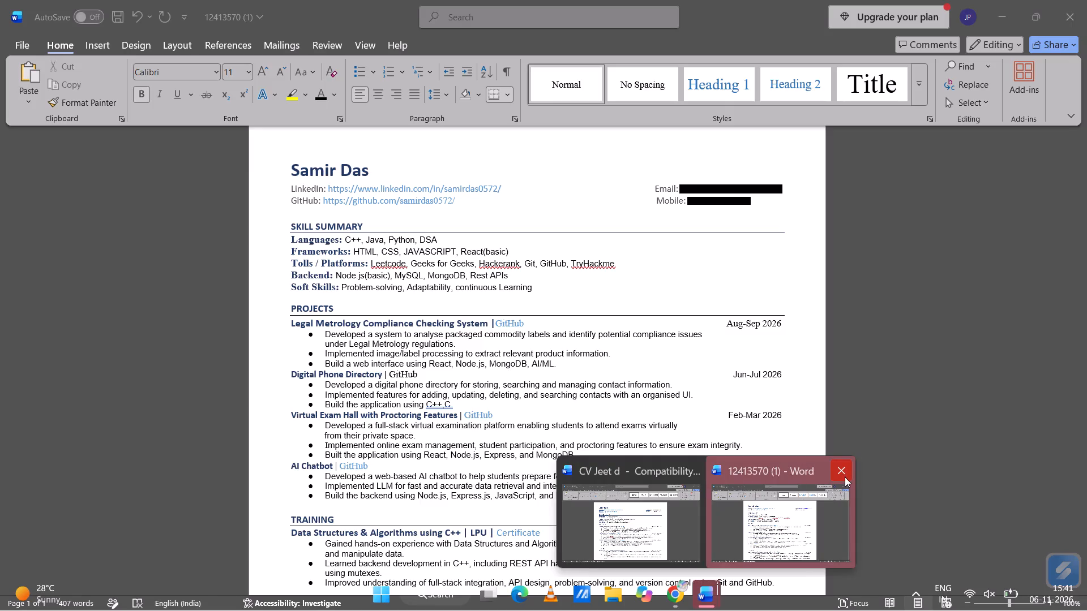
left_click(840, 472)
left_click(772, 494)
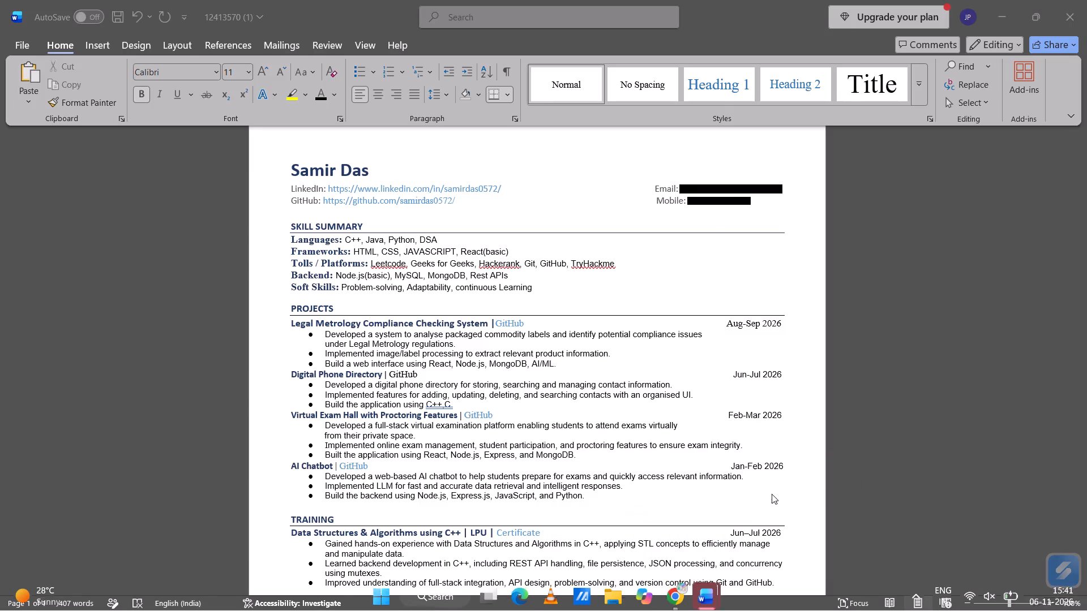
left_click(587, 415)
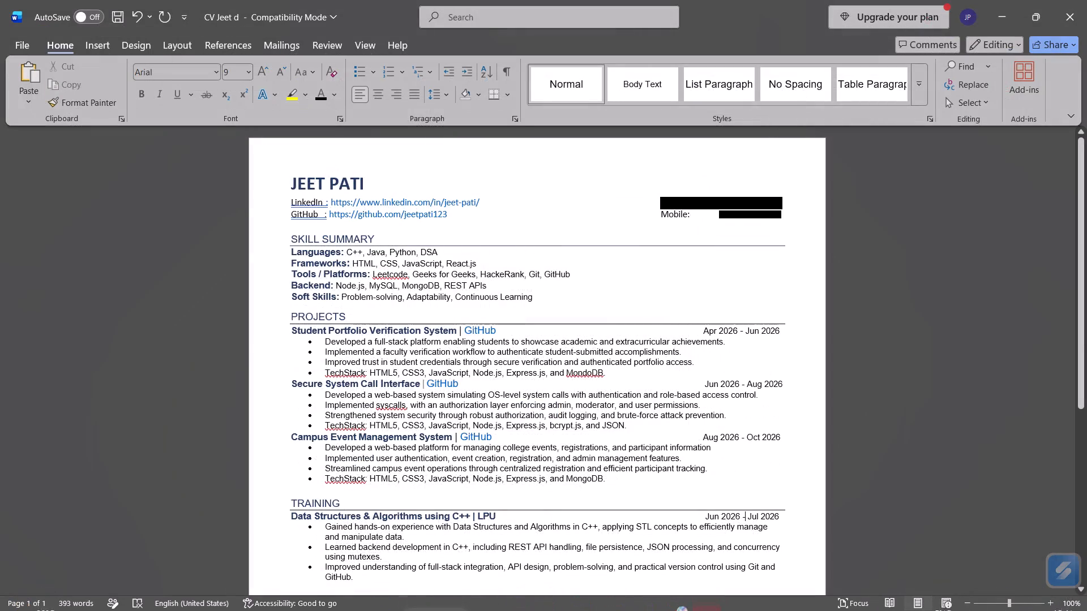
Replace the long dashes with hyphens in the three Education date ranges: "Aug 2026 - Present", "Mar 2023 - Feb 2024" and "Mar 2021 - Apr 2022".
scroll(543, 429, "down", 1)
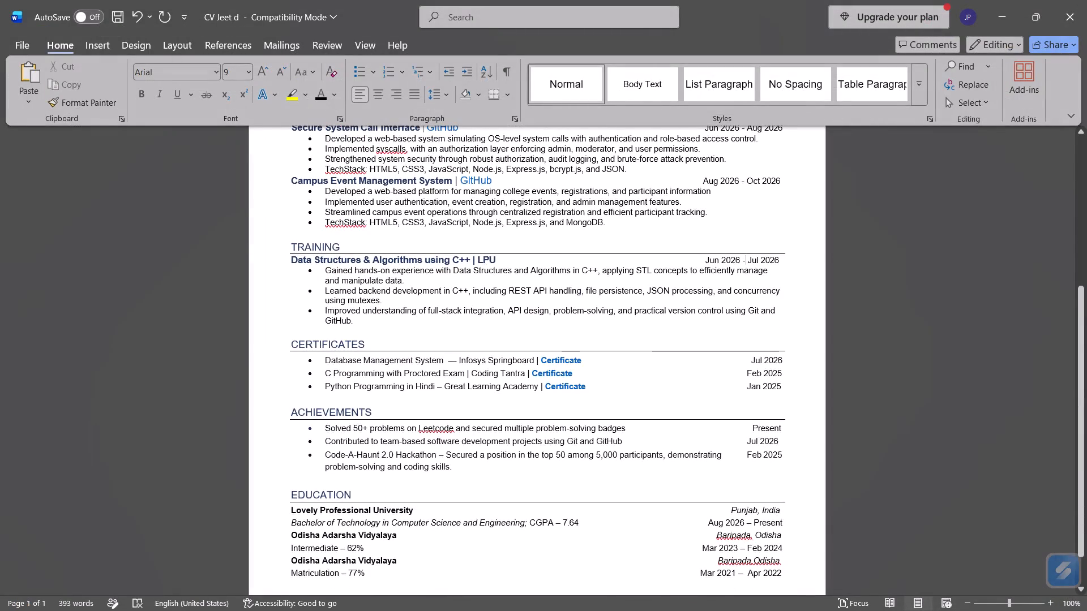
left_click(751, 522)
key("BackSpace")
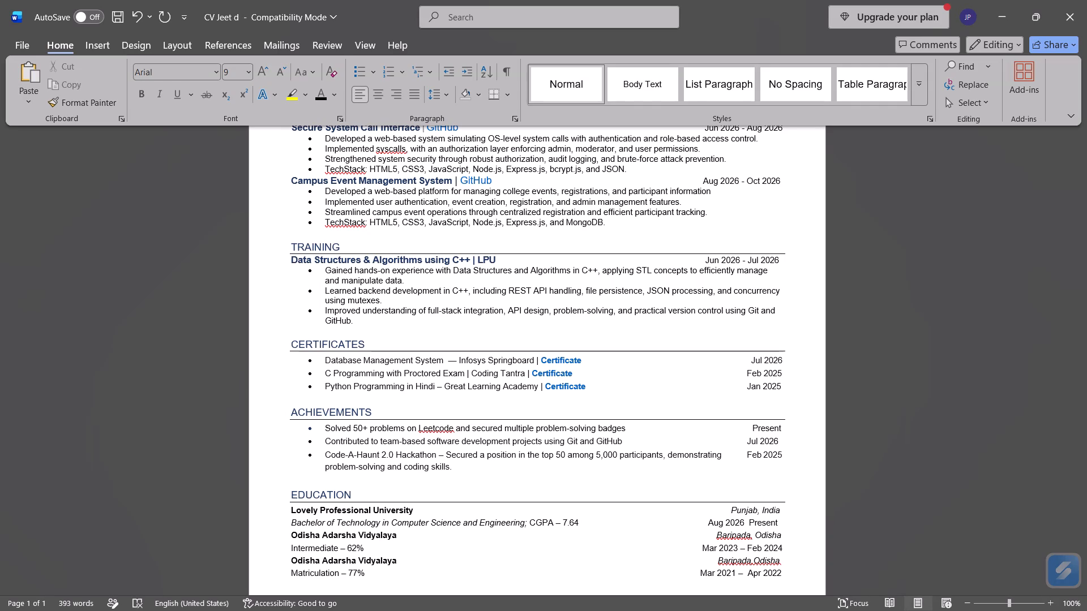
key("minus")
left_click(744, 549)
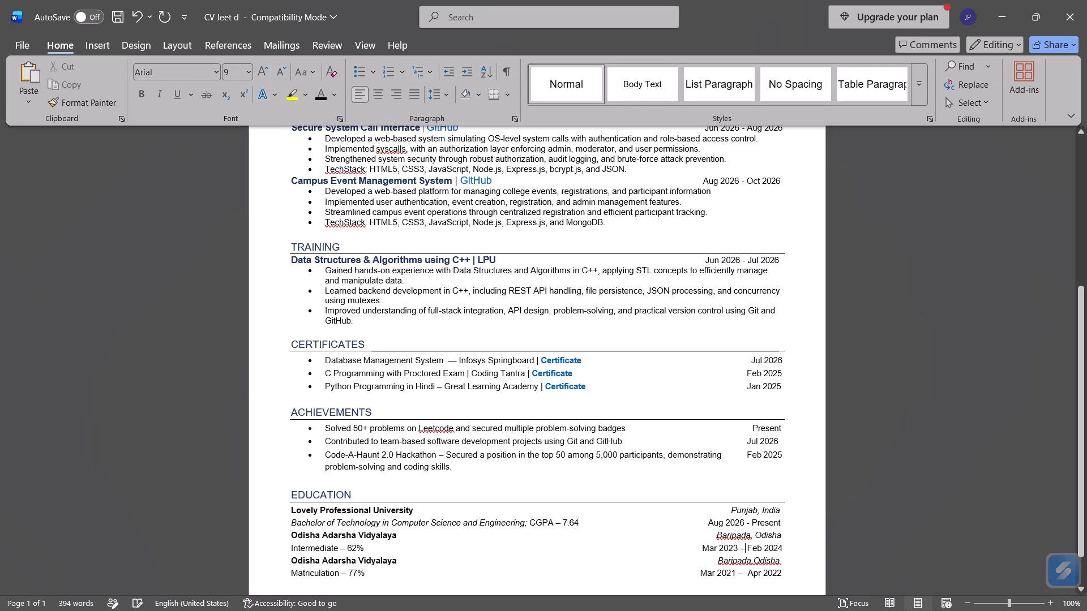
key("BackSpace")
key("minus")
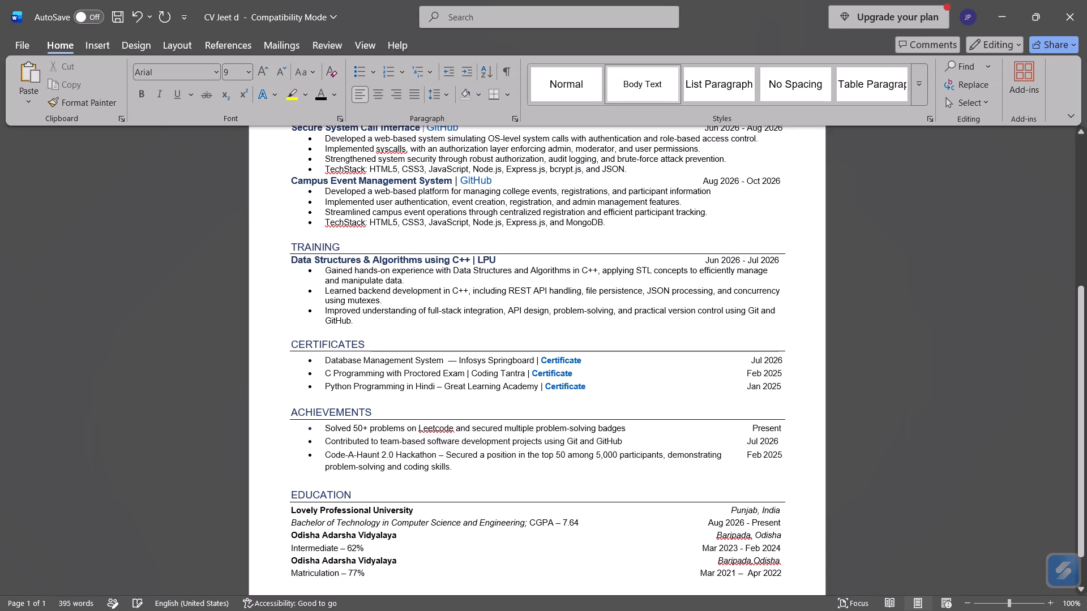
left_click(743, 574)
key("BackSpace")
key("minus")
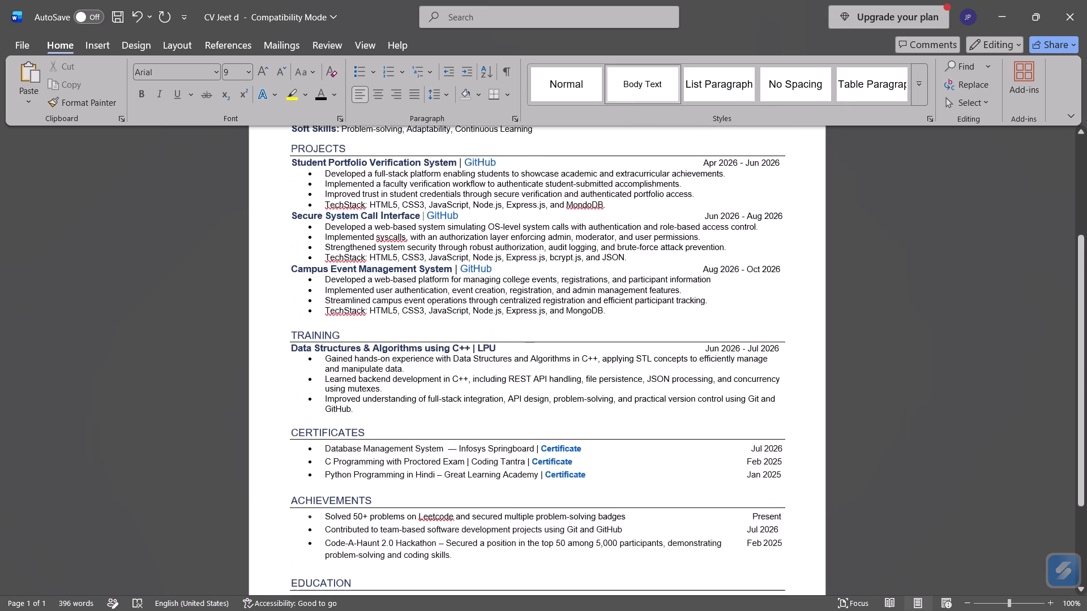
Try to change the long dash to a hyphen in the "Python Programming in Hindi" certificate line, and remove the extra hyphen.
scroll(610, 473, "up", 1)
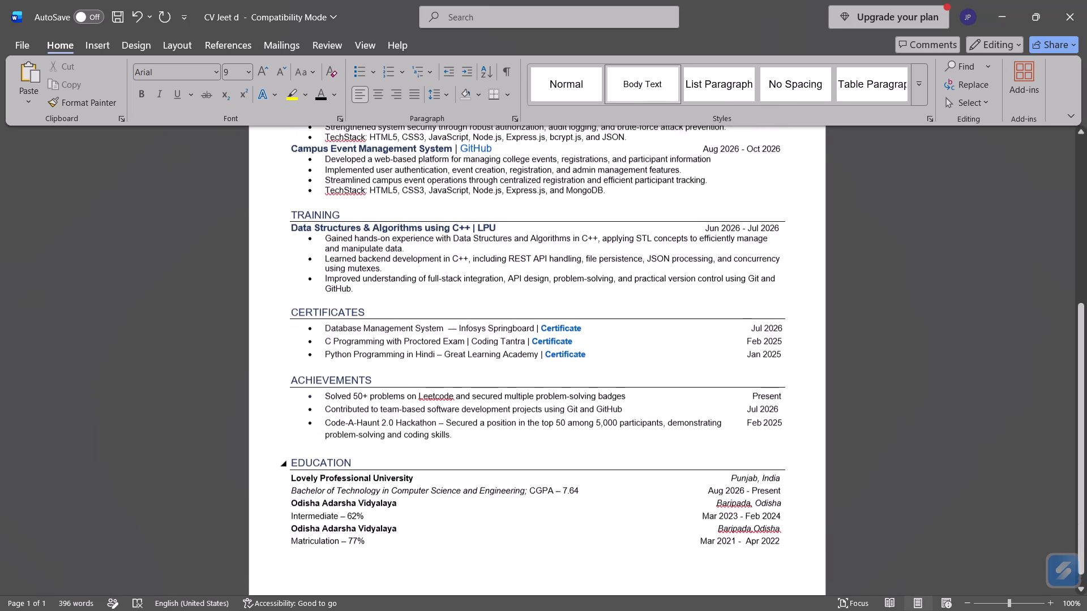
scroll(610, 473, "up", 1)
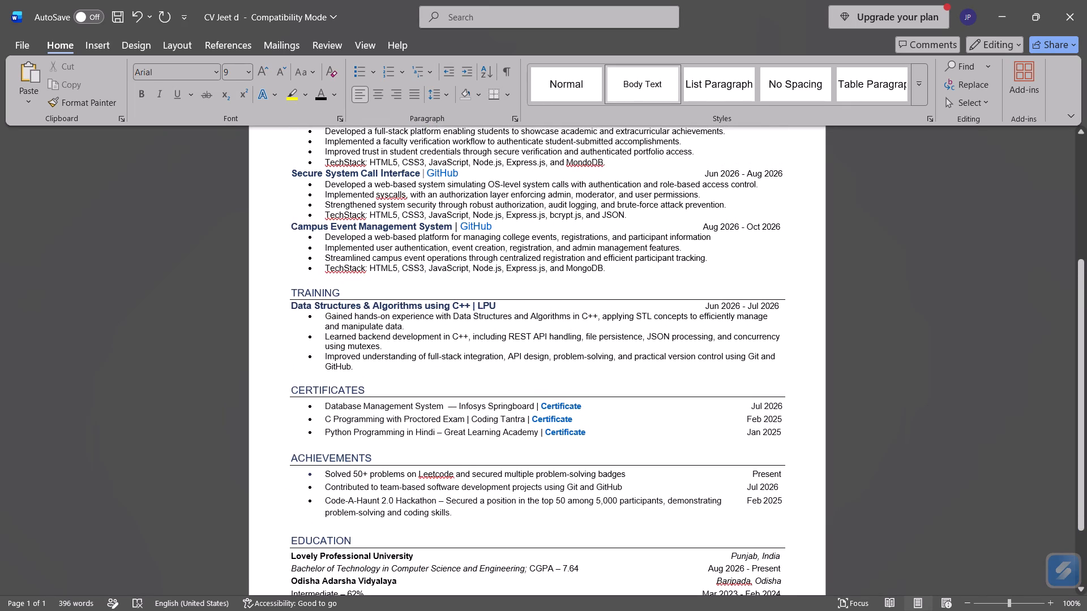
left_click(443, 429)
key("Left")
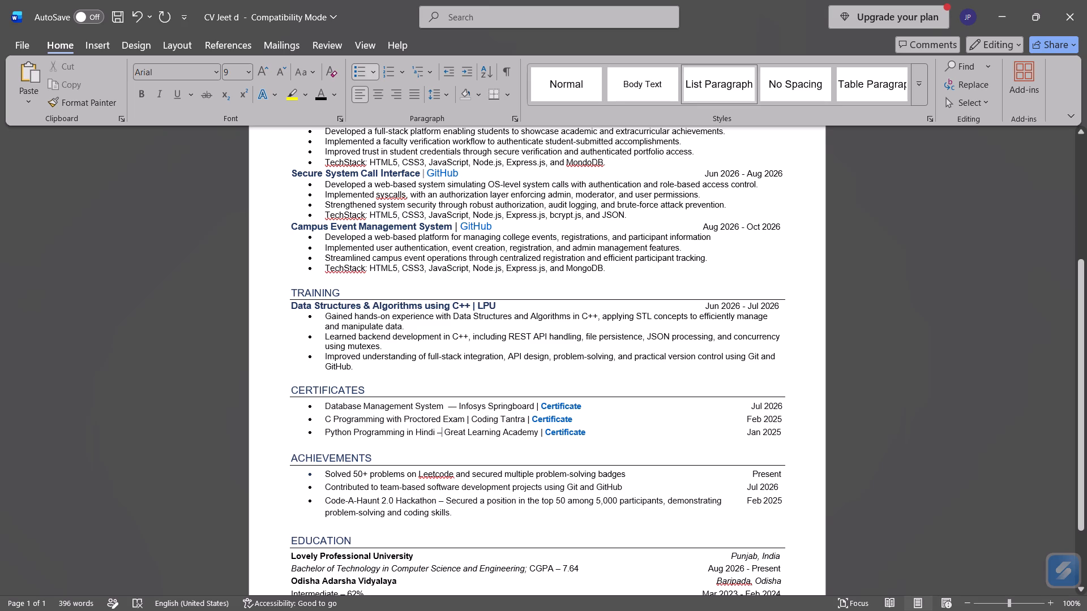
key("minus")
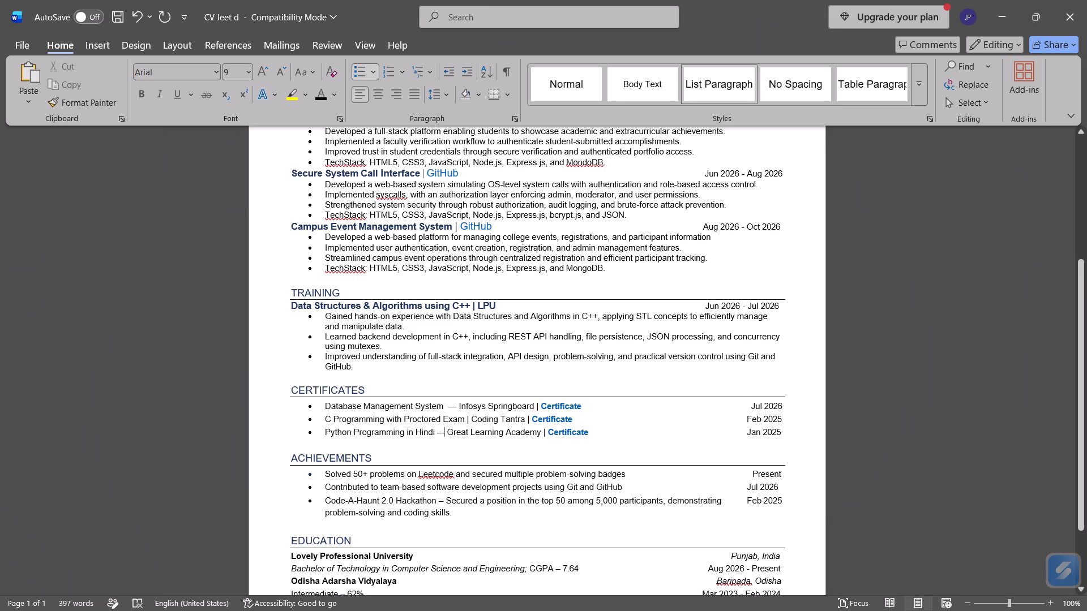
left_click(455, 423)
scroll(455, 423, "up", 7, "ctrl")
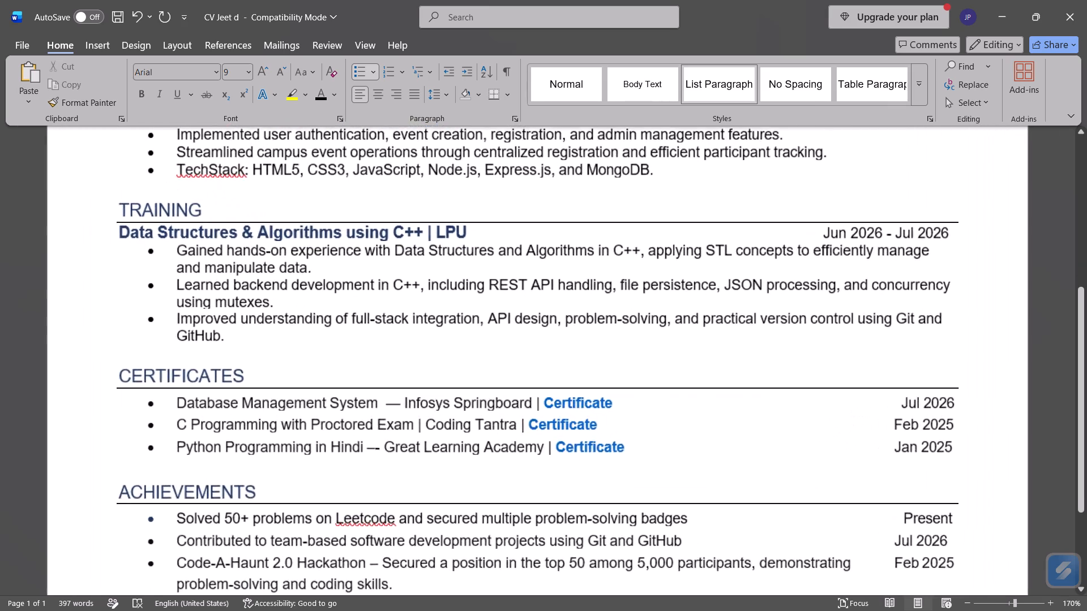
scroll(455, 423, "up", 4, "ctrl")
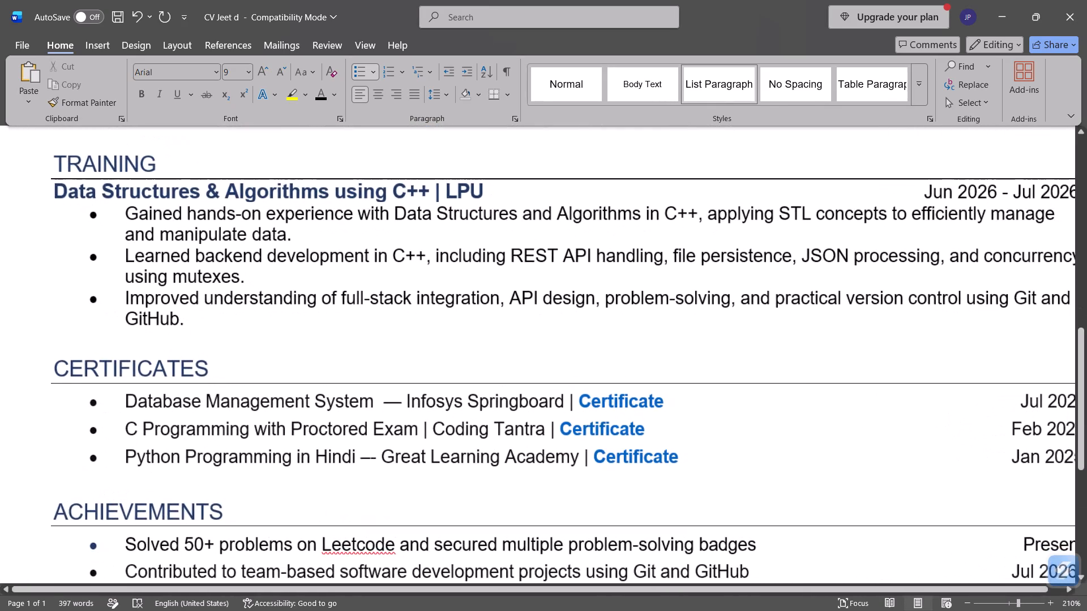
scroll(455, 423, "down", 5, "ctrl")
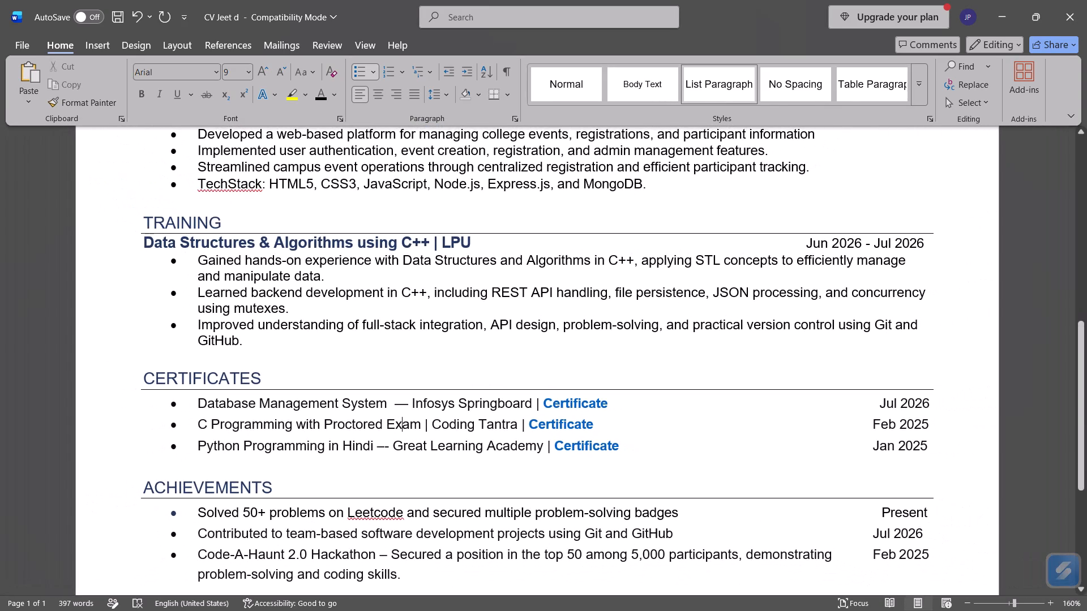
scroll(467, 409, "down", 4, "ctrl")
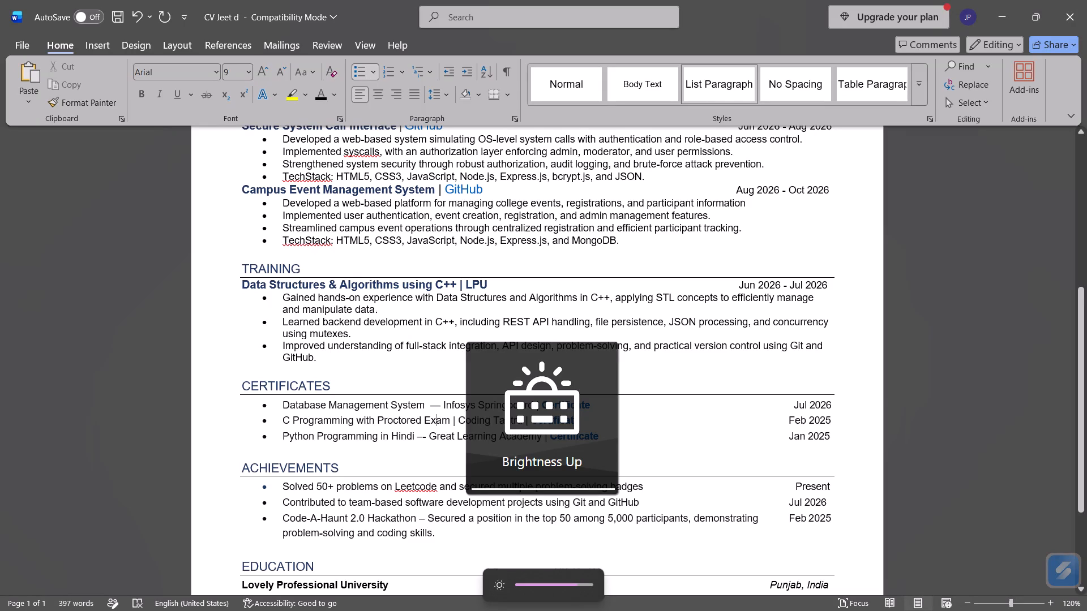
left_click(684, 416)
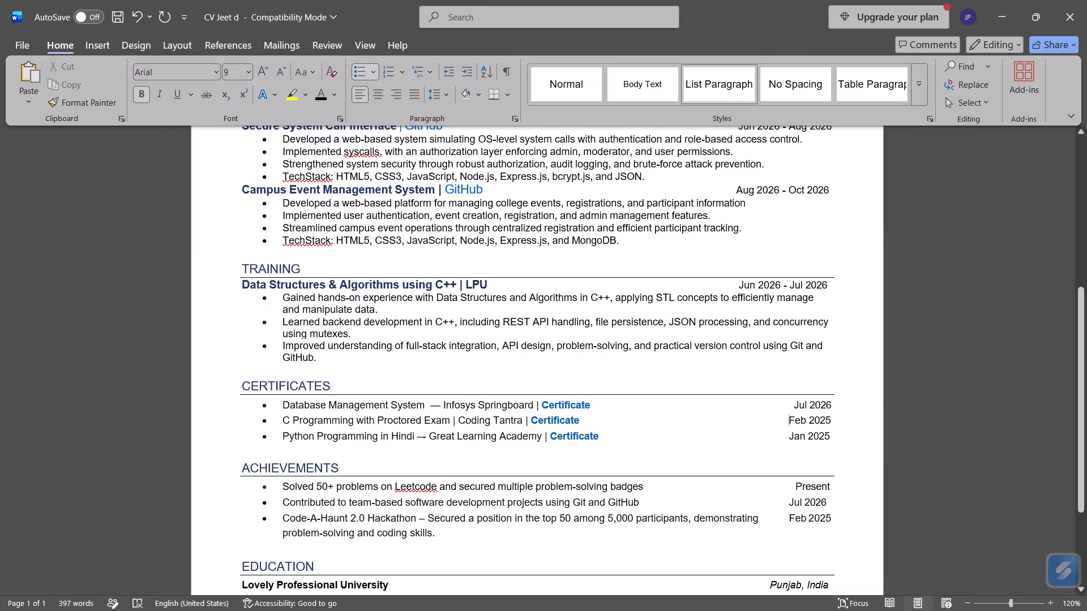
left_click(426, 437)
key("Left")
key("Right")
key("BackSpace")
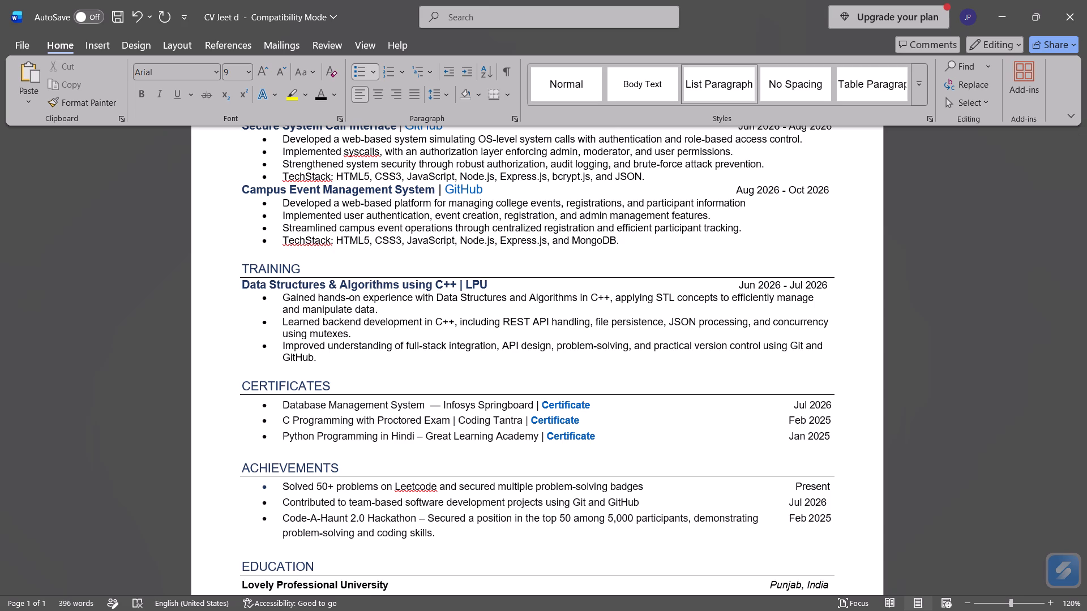
Replace the long dashes with hyphens before "Infosys Springboard" and "Great Learning Academy" in the Certificates section.
left_click(440, 405)
key("BackSpace")
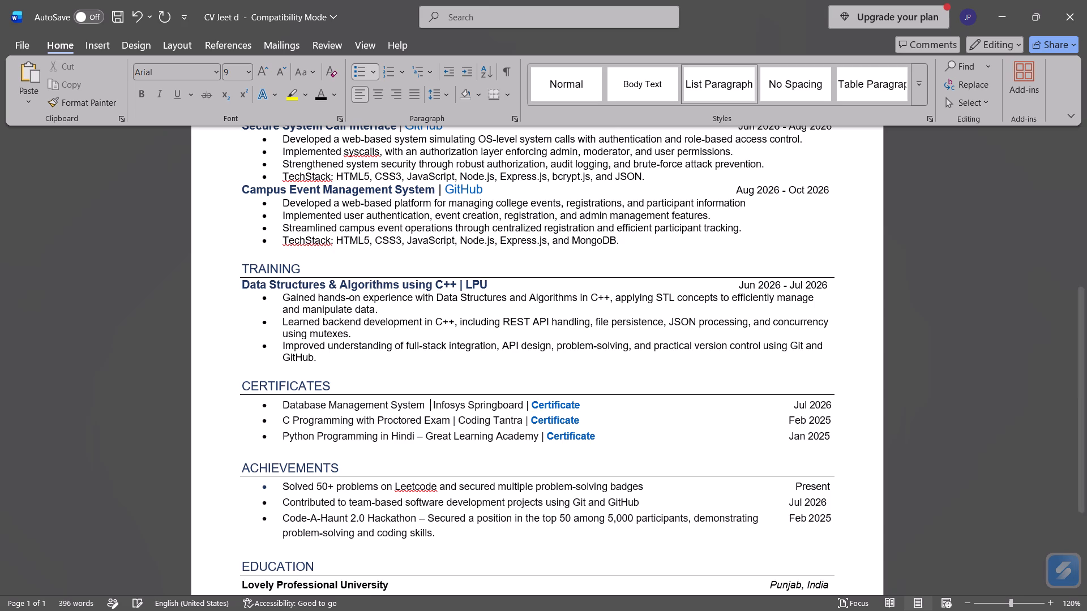
key("minus")
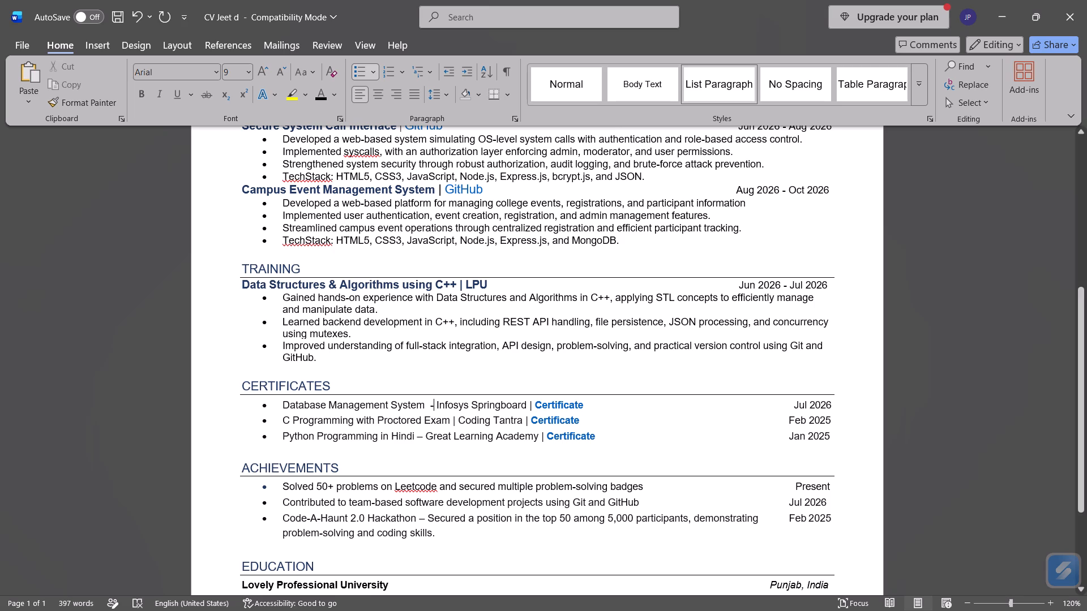
left_click(422, 435)
key("BackSpace")
key("minus")
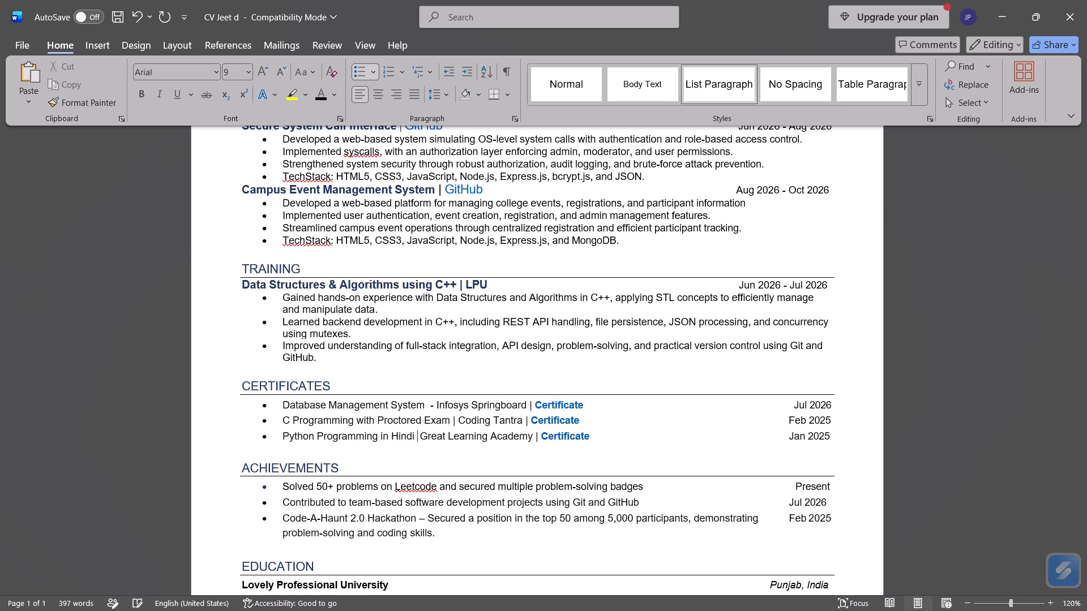
Add one space before "Jul 2026" in the team-based software development achievement to align the date with the others.
scroll(614, 437, "down", 1)
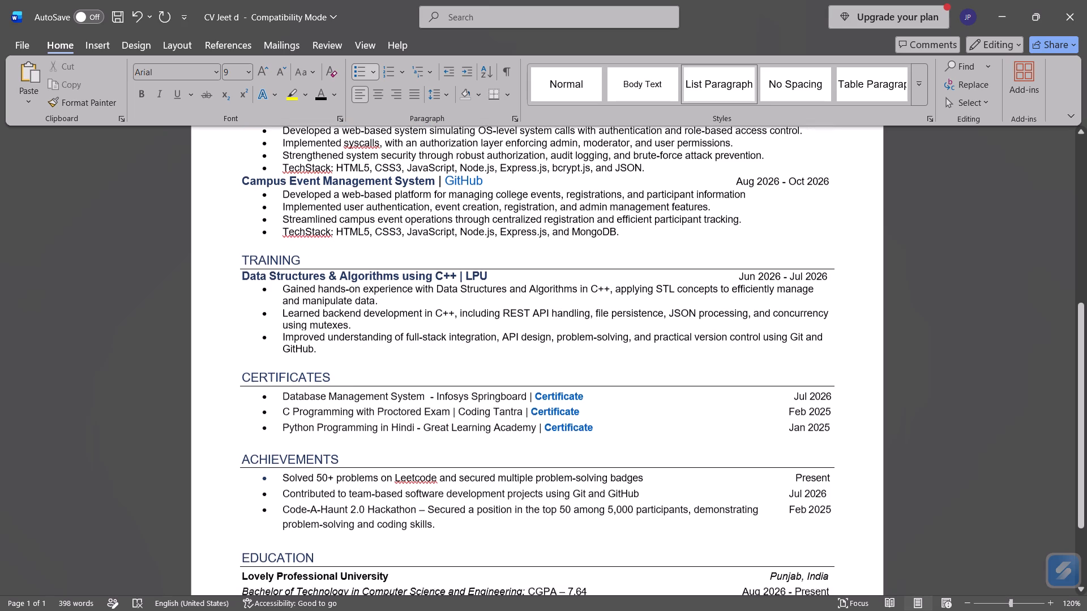
scroll(614, 437, "down", 1)
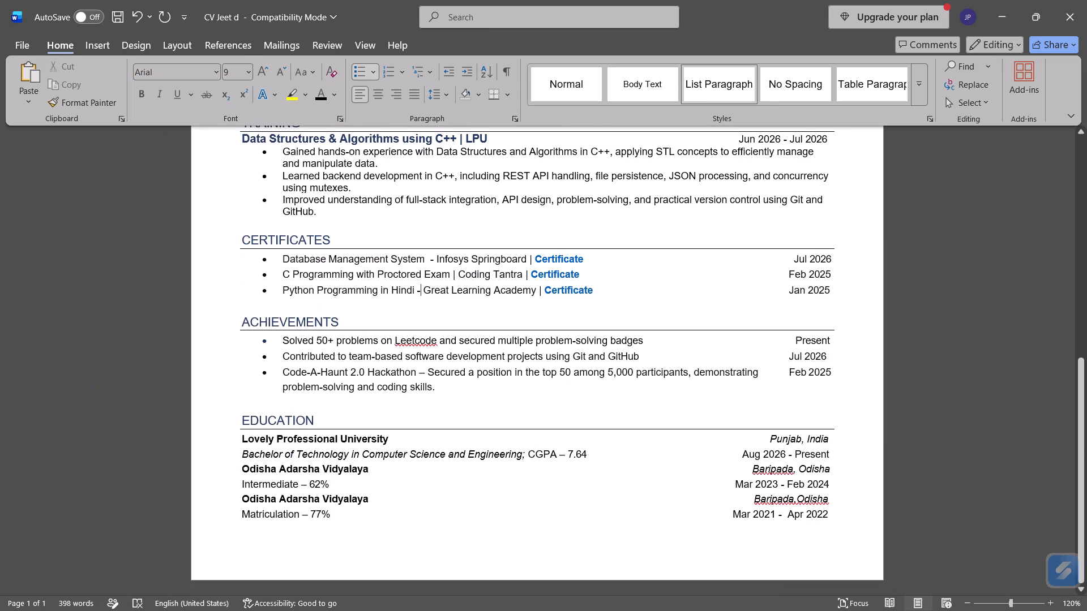
scroll(309, 480, "up", 1)
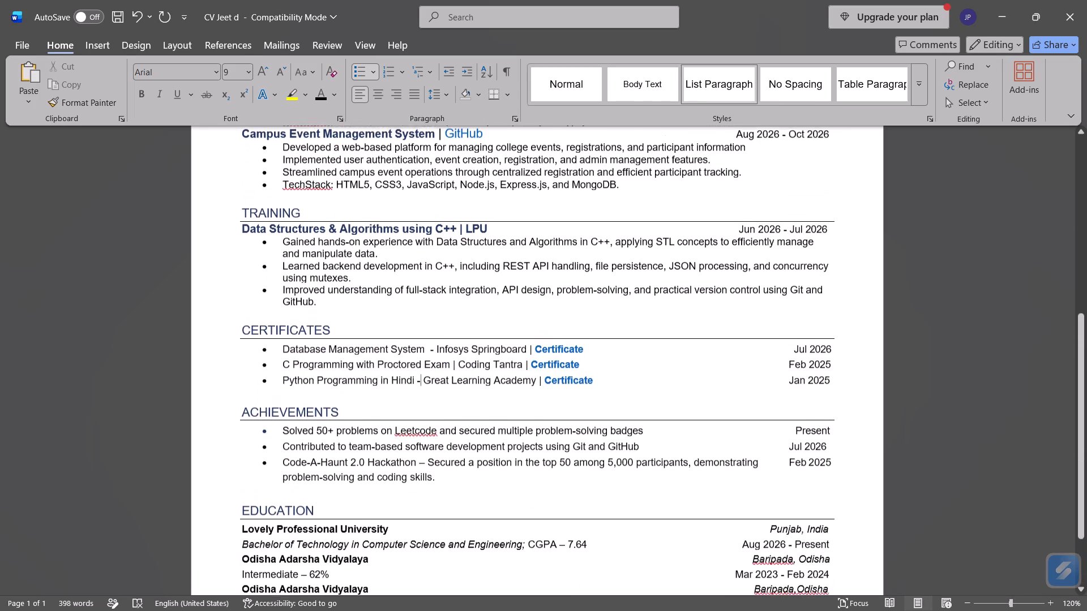
scroll(309, 480, "up", 1)
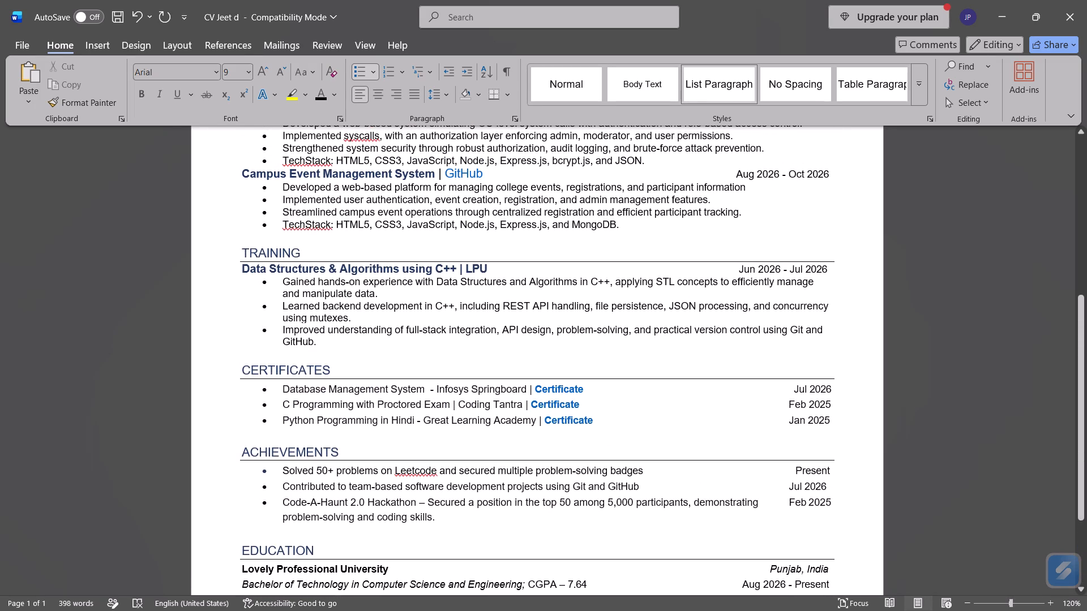
left_click(788, 487)
key("space")
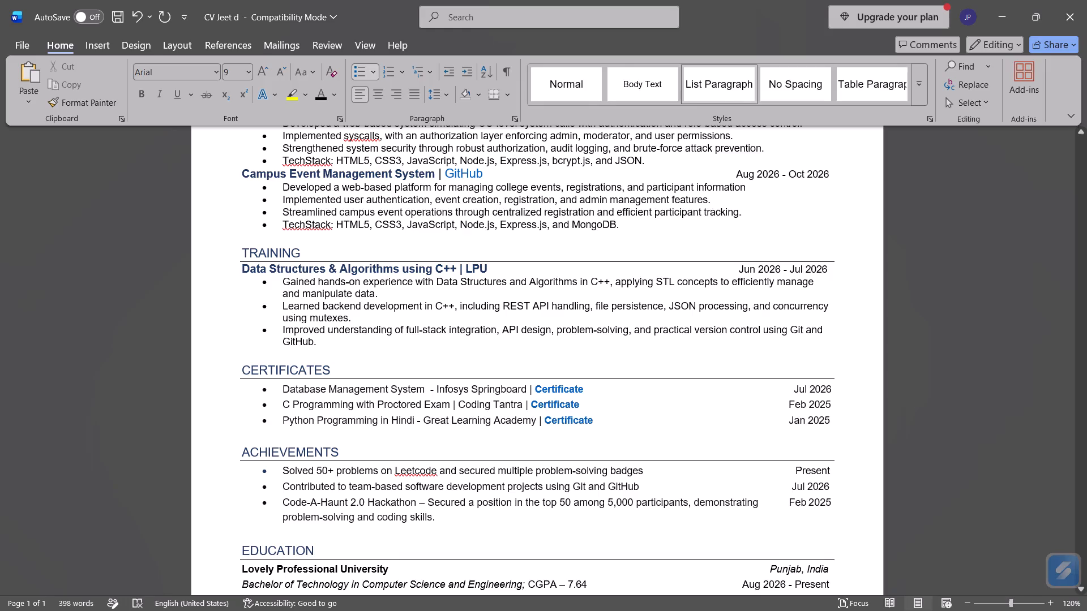
scroll(600, 320, "up", 1)
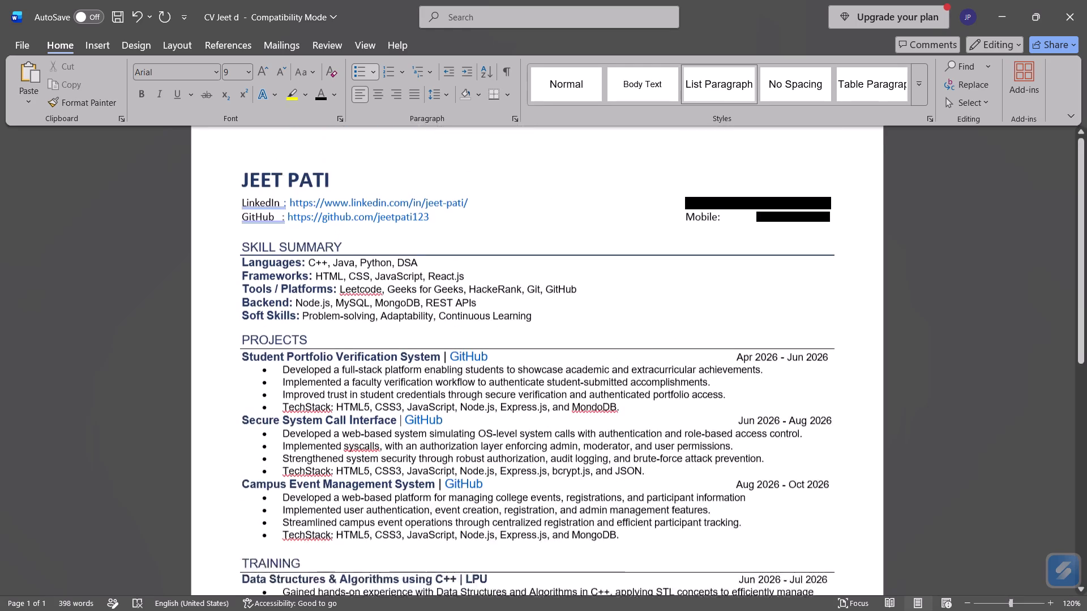
scroll(600, 320, "up", 2)
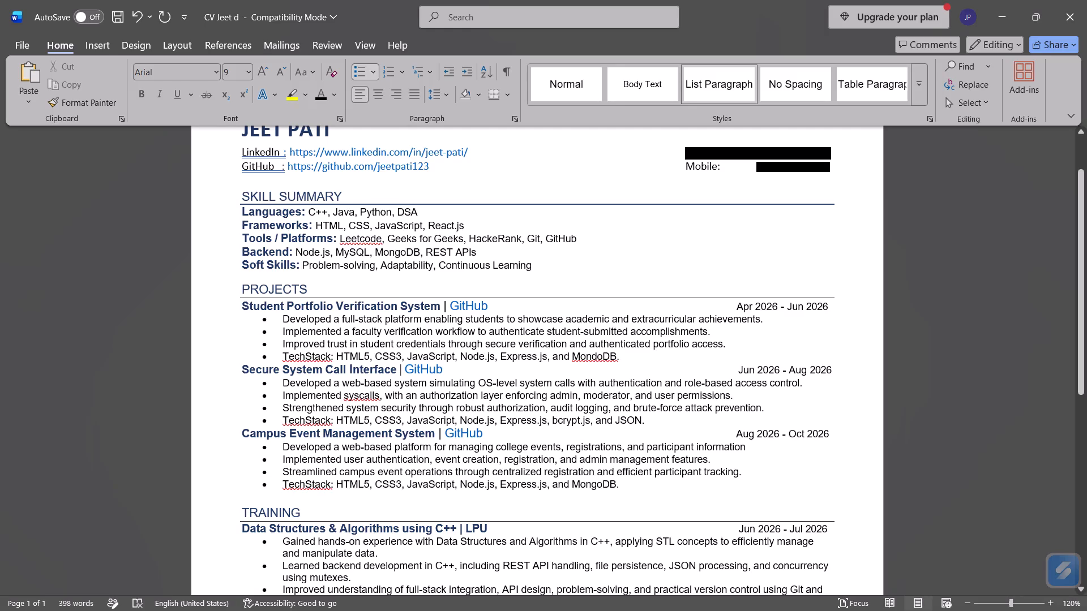
key("Print")
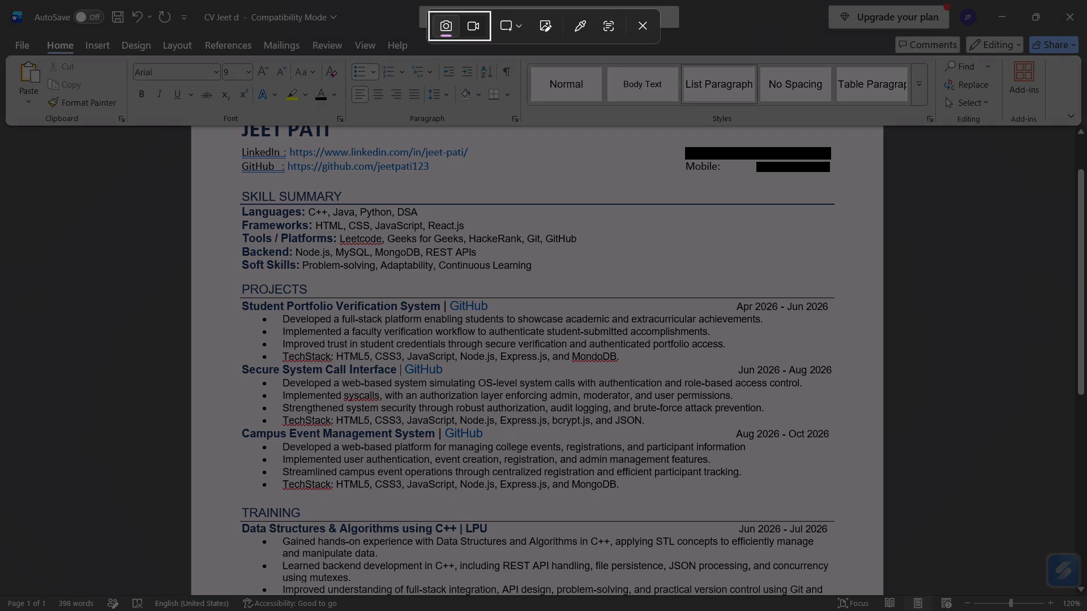
left_click_drag(230, 269, 850, 519)
left_click(673, 595)
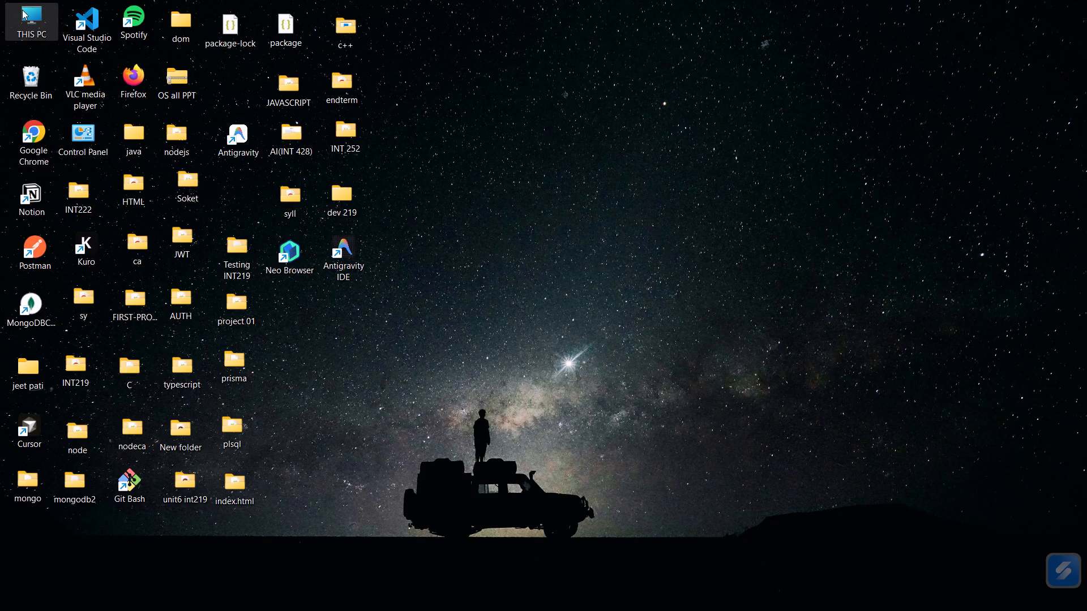
left_click(57, 204)
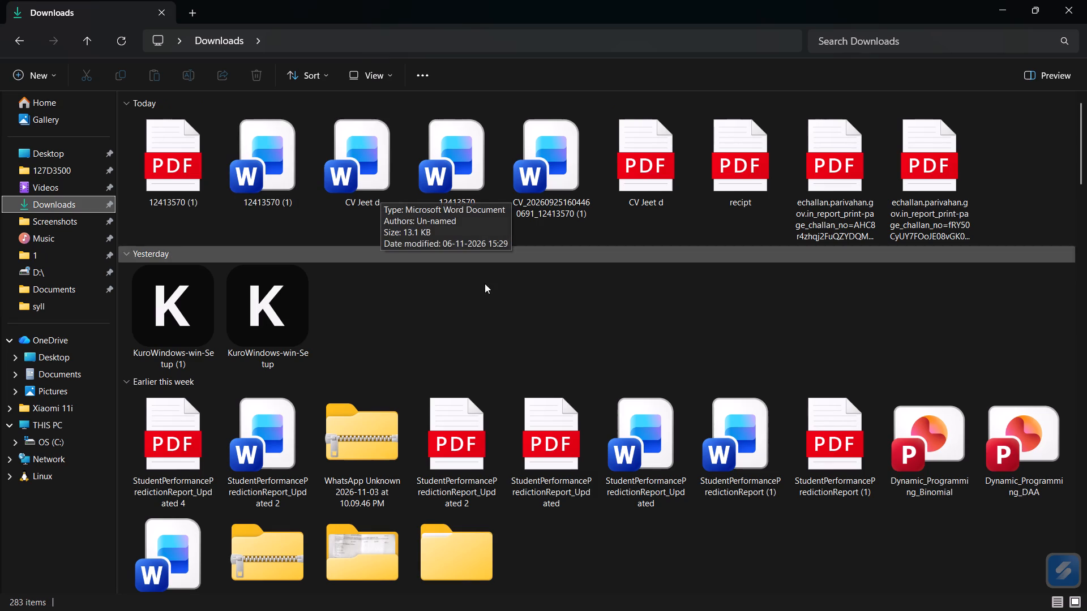
scroll(519, 334, "down", 4)
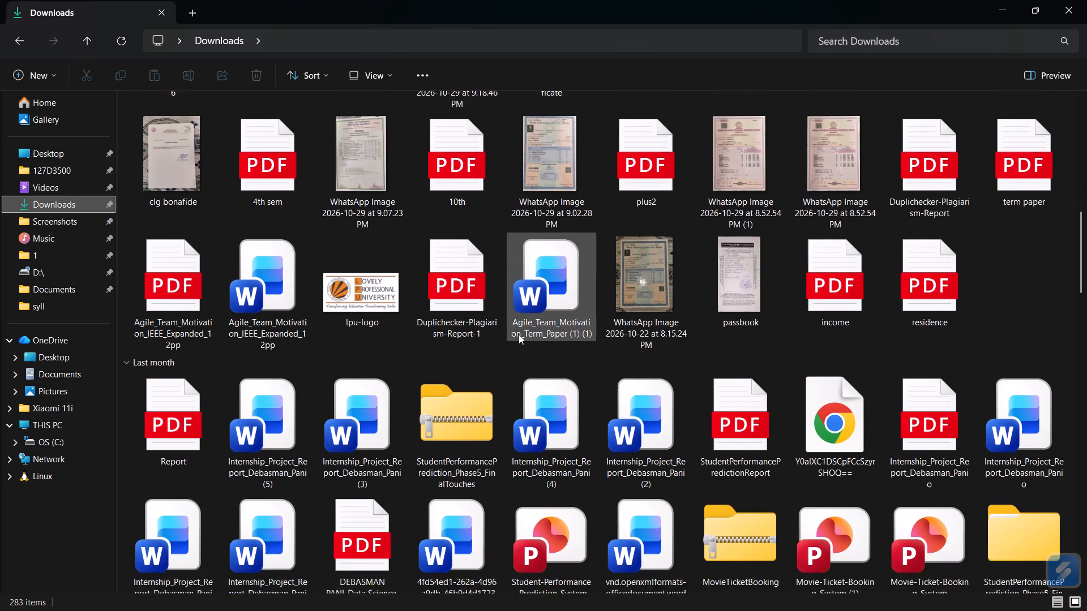
scroll(519, 334, "down", 5)
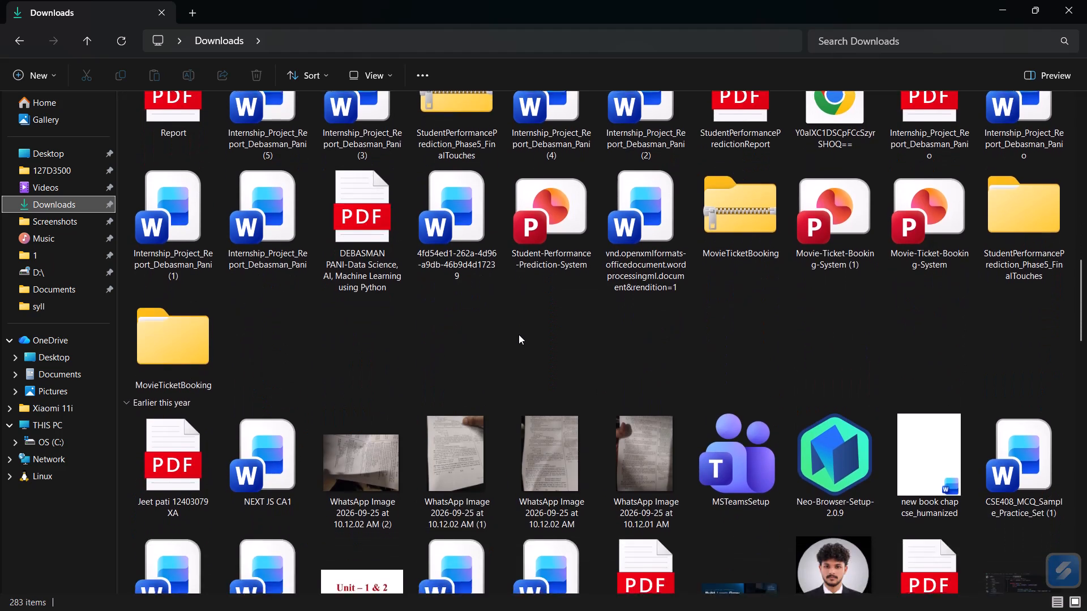
scroll(519, 334, "down", 2)
scroll(416, 334, "down", 1)
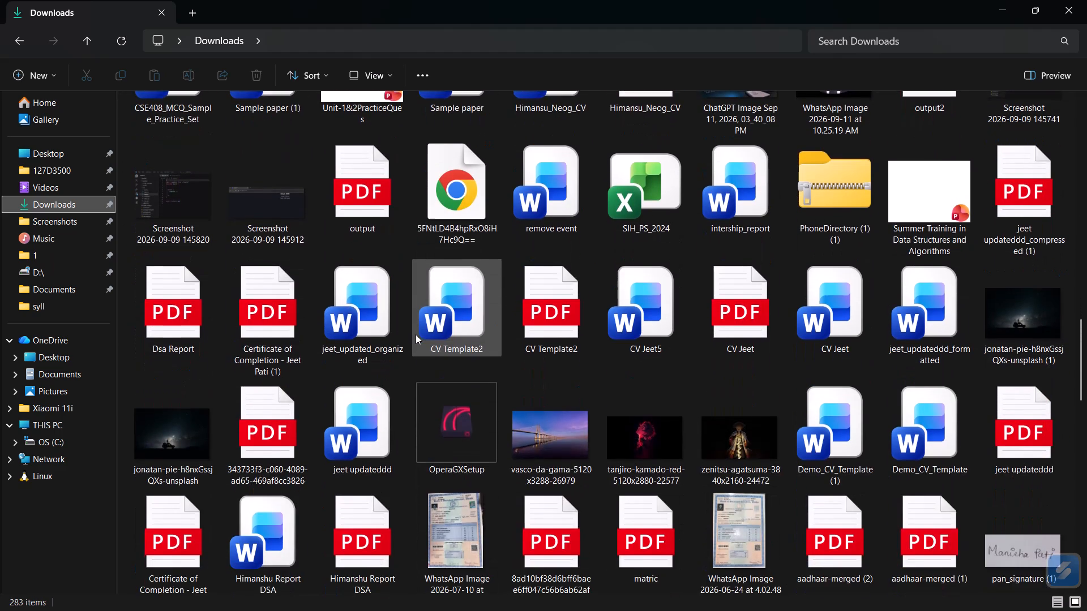
scroll(416, 334, "down", 1)
double_click(826, 277)
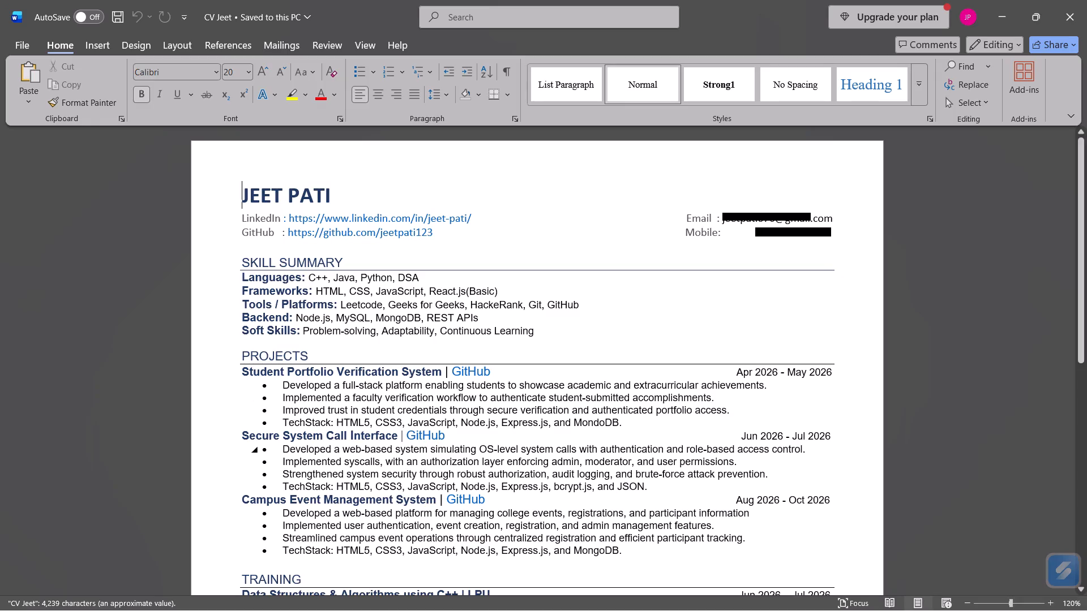
Set the font colour of the Mobile line in the CV header to black.
left_click_drag(837, 233, 697, 231)
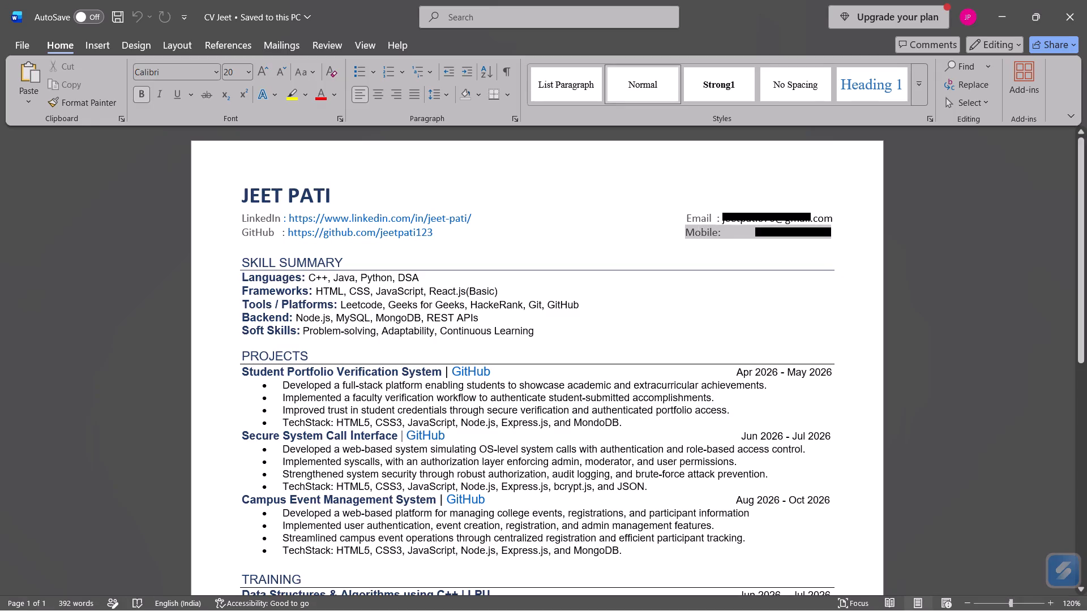
left_click_drag(697, 231, 688, 232)
left_click(789, 211)
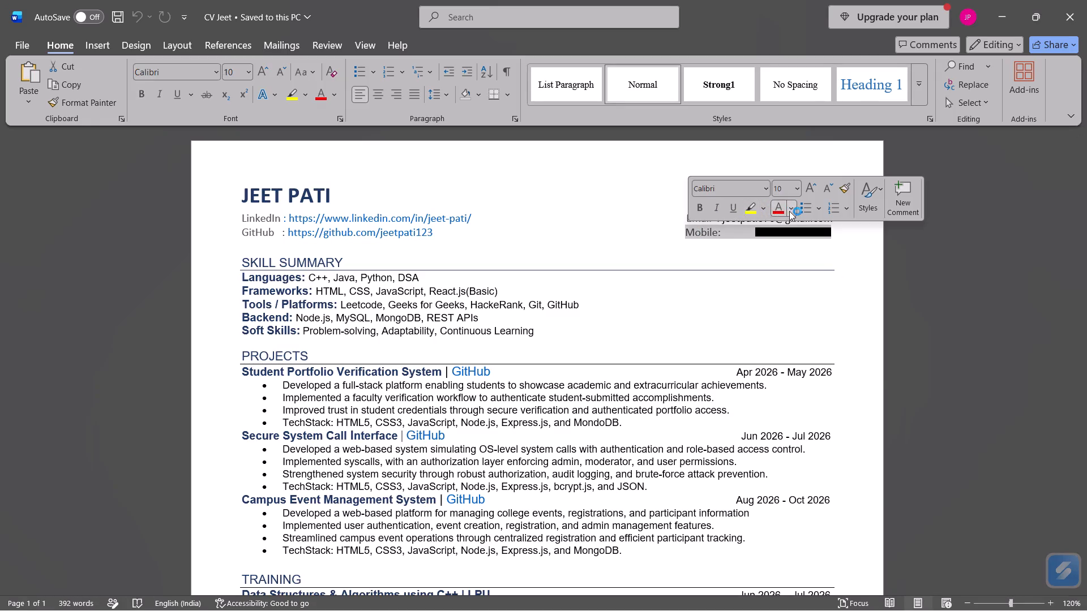
left_click(798, 295)
left_click(652, 245)
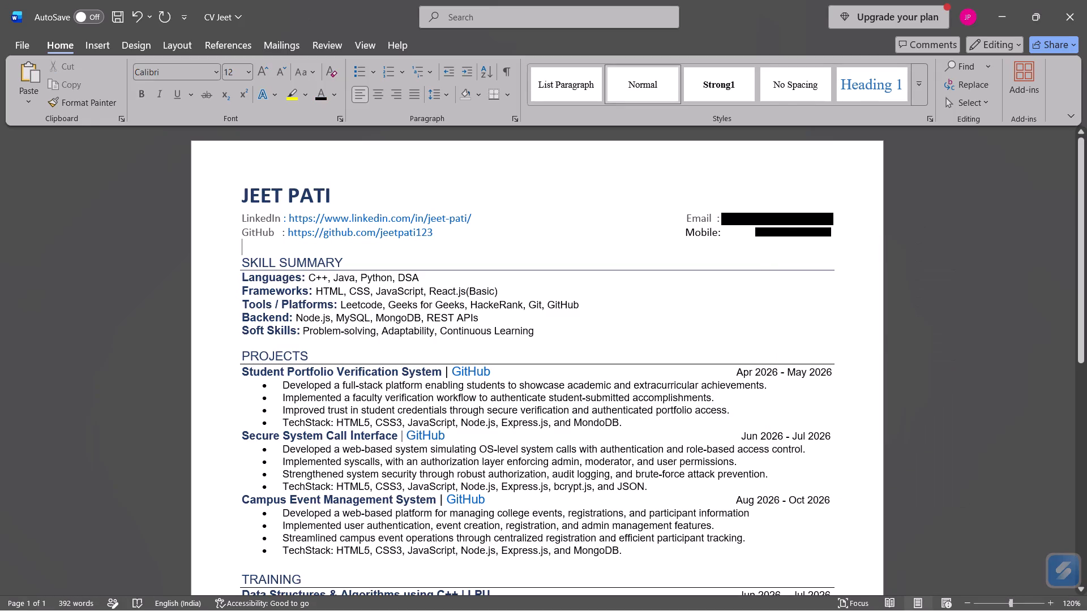
Set the font colour of the LinkedIn and GitHub labels in the CV header to black.
left_click_drag(280, 219, 228, 221)
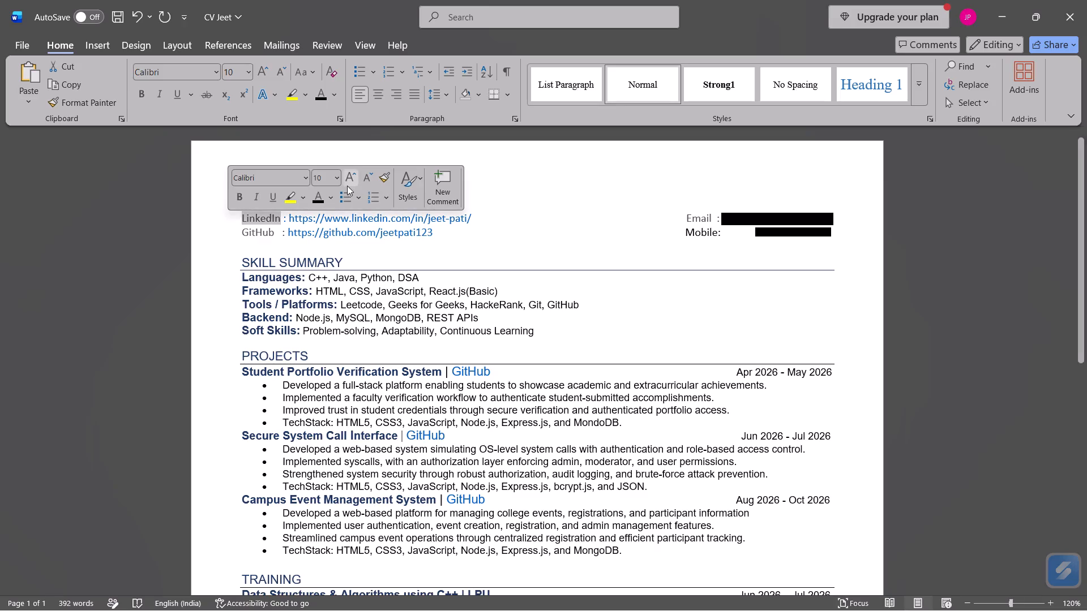
left_click(328, 199)
left_click(334, 282)
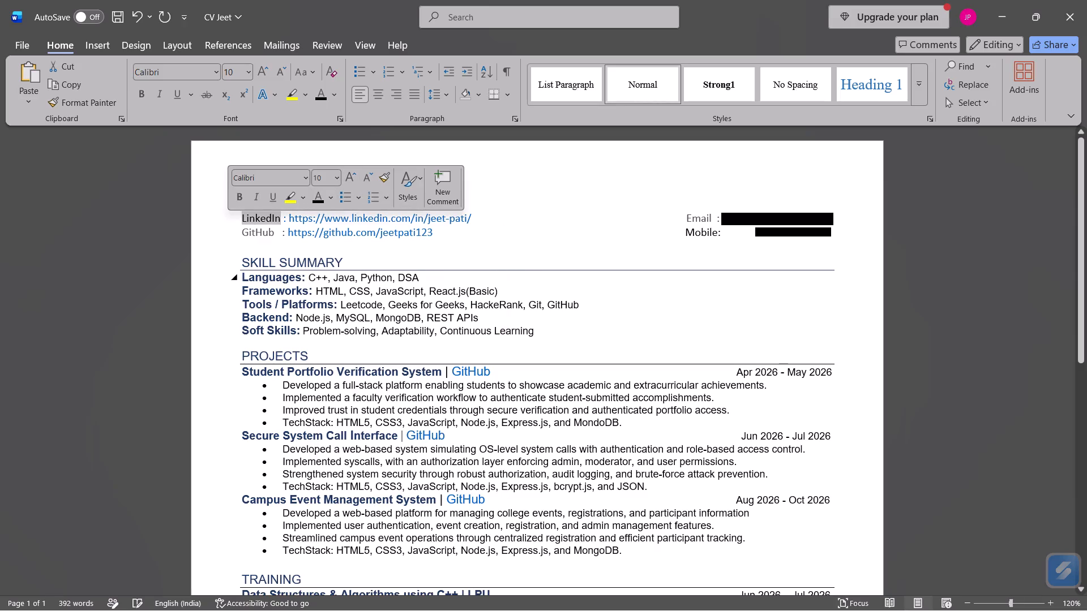
left_click_drag(281, 233, 240, 234)
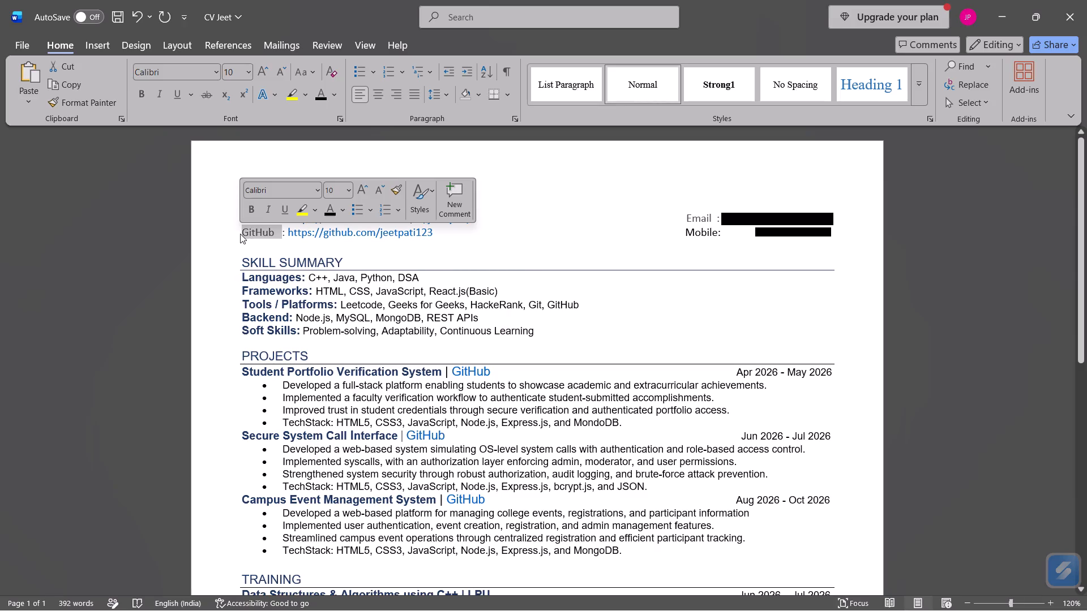
left_click(343, 216)
left_click(349, 297)
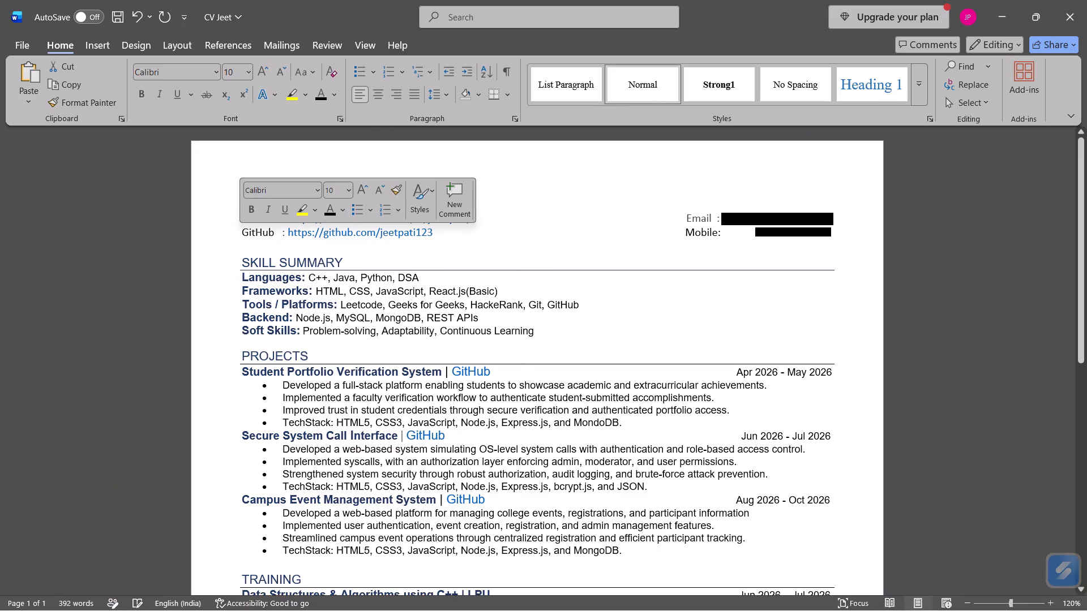
left_click(447, 246)
Replace the long dash with a hyphen in the Training entry's date range, Jun 2026 - Jul 2026.
scroll(493, 287, "down", 1)
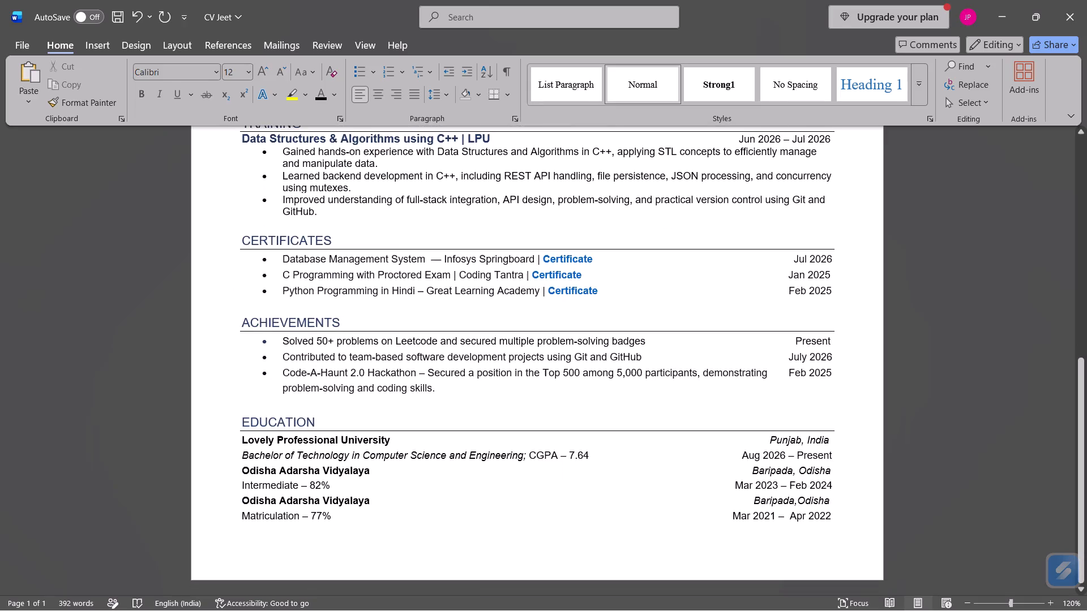
scroll(493, 287, "down", 2)
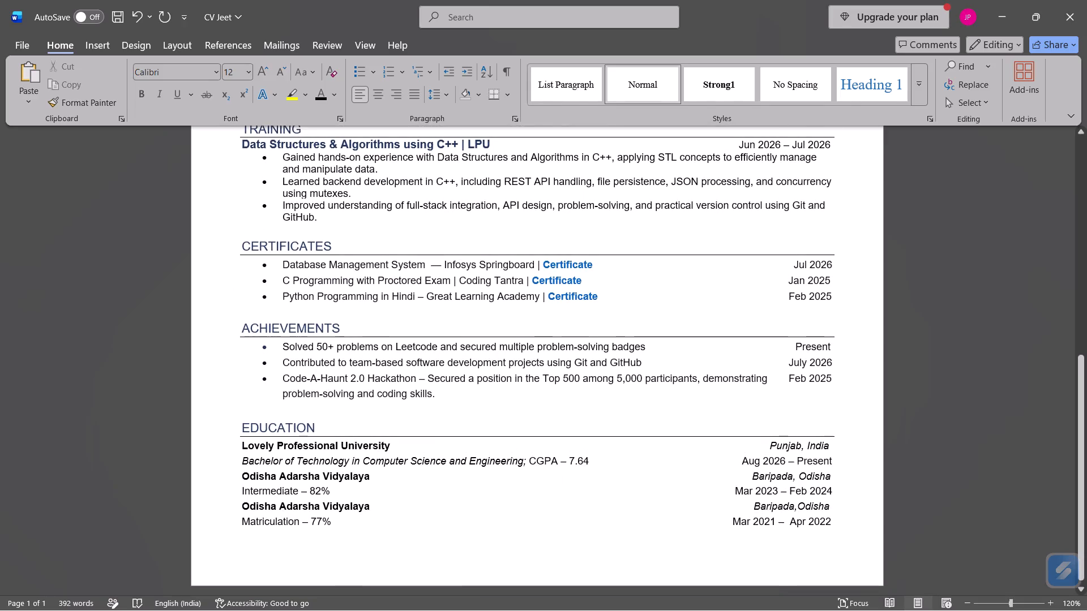
left_click(795, 463)
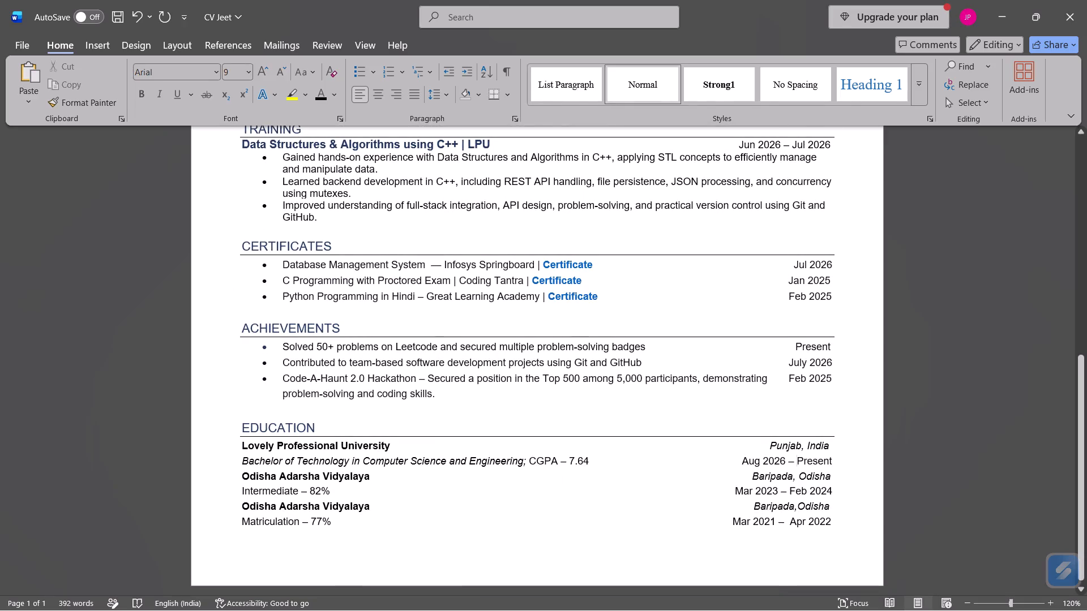
scroll(795, 463, "up", 1)
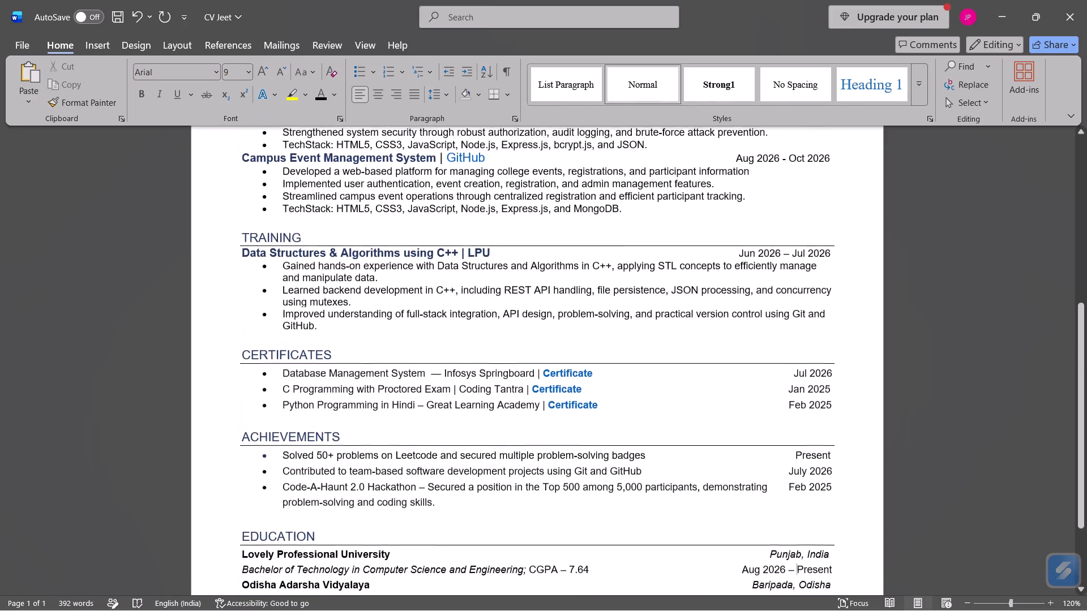
scroll(795, 463, "up", 1)
scroll(792, 354, "up", 1)
scroll(791, 388, "down", 1)
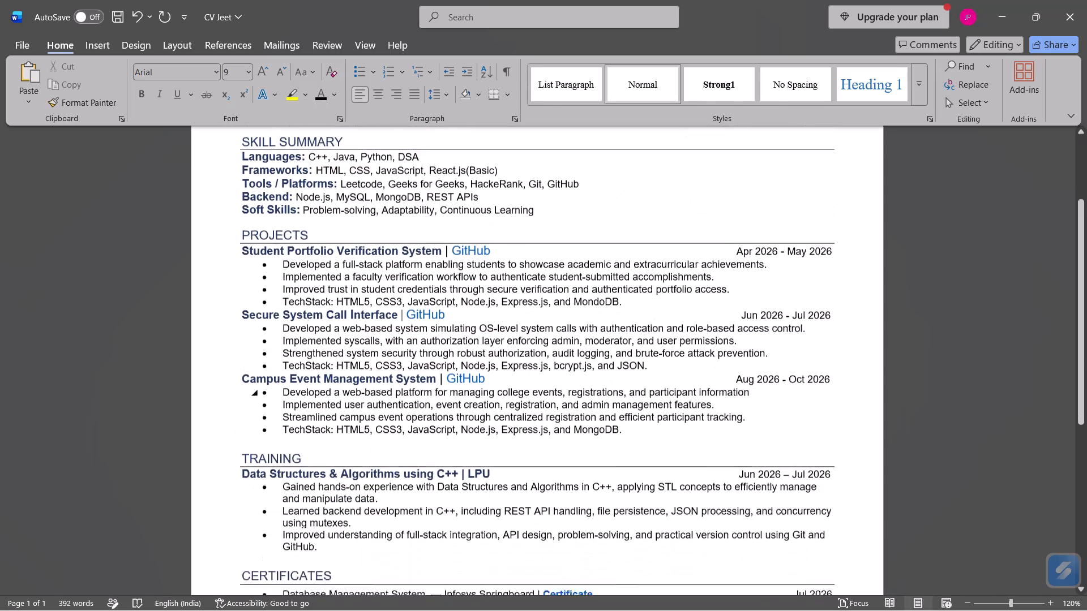
scroll(791, 388, "down", 1)
left_click(789, 437)
key("BackSpace")
key("minus")
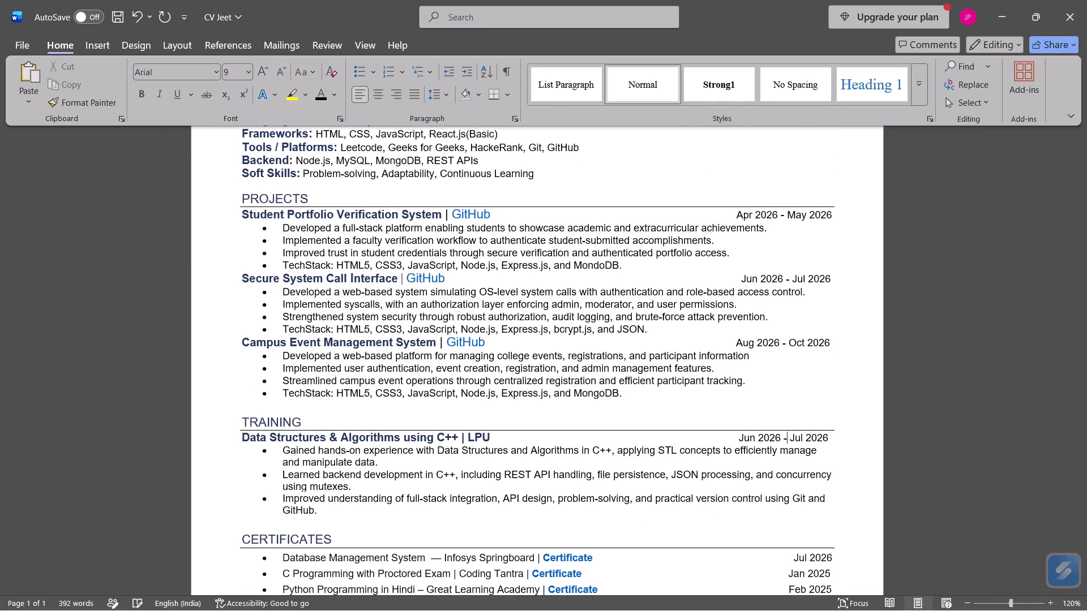
Set the font colour of the Email label in the CV header to black.
scroll(789, 437, "down", 1)
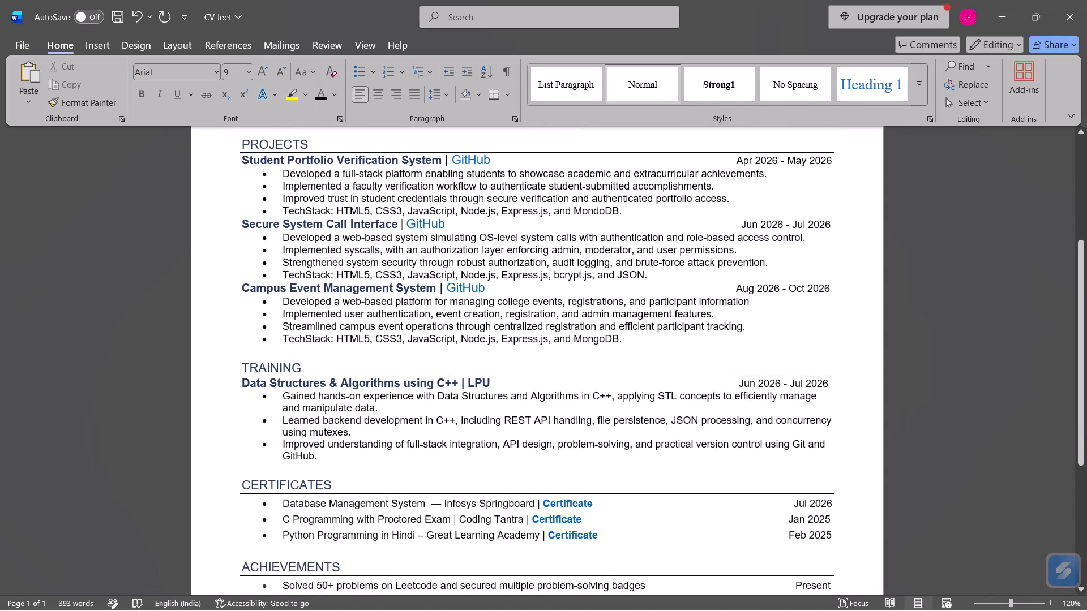
scroll(789, 437, "down", 1)
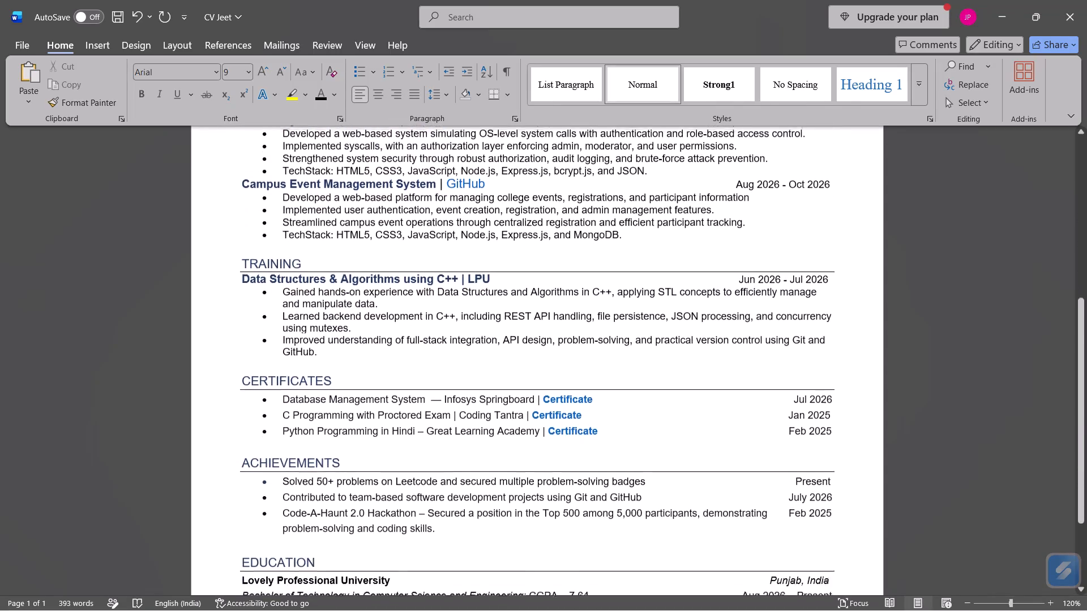
scroll(789, 437, "right", 1)
scroll(649, 457, "up", 1)
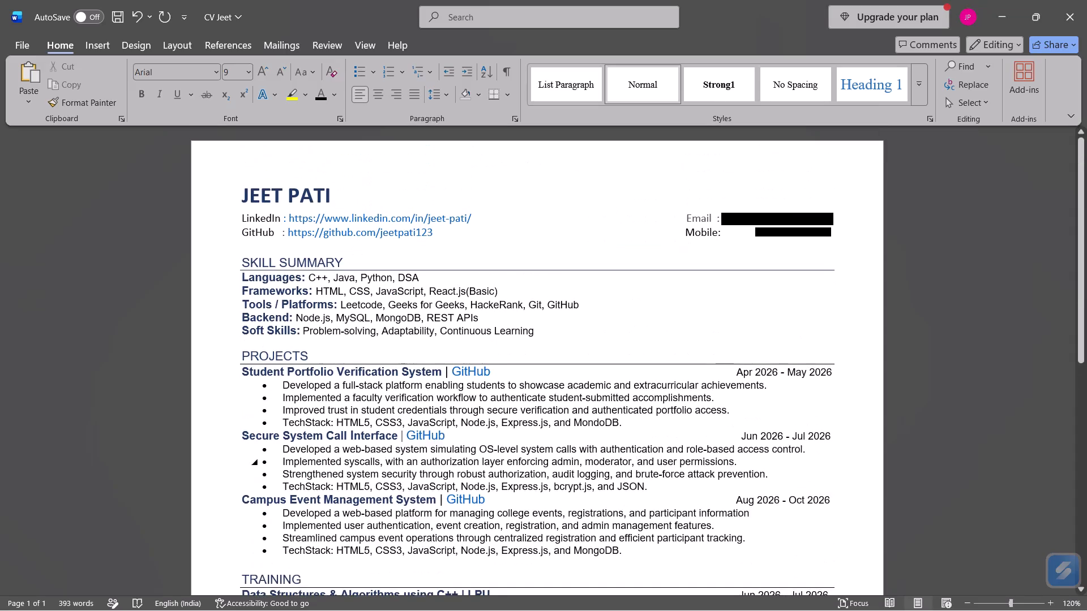
scroll(649, 457, "up", 1)
left_click_drag(721, 218, 680, 213)
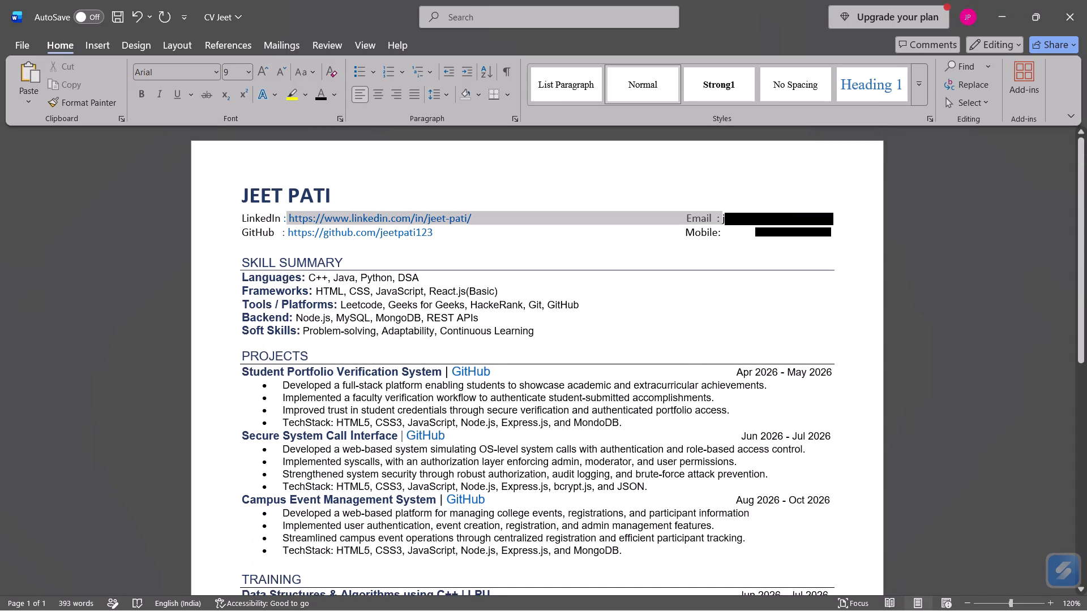
left_click_drag(680, 213, 687, 220)
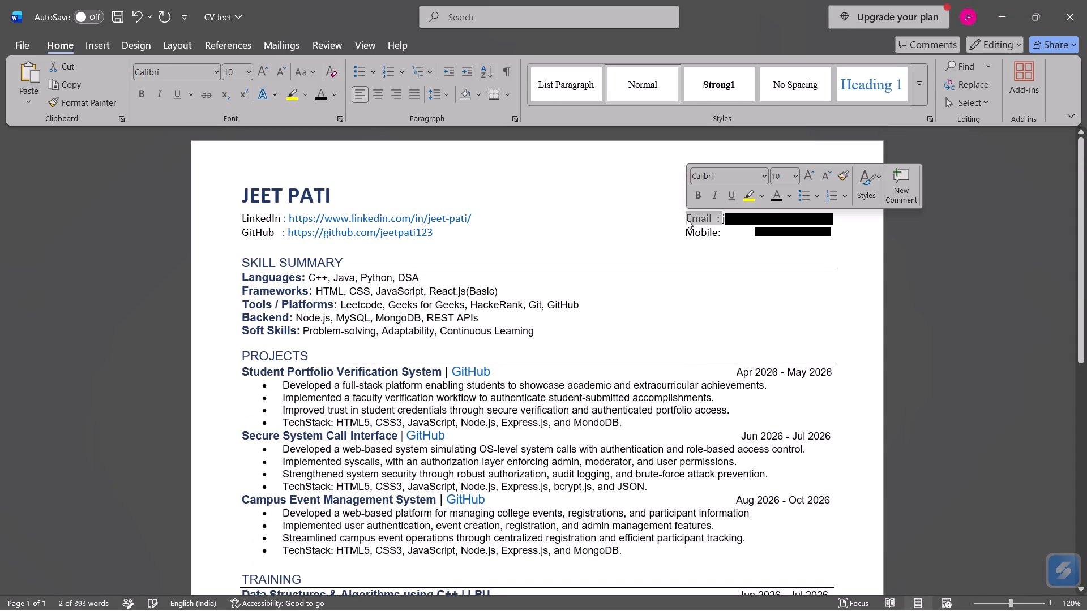
left_click(789, 196)
left_click(798, 285)
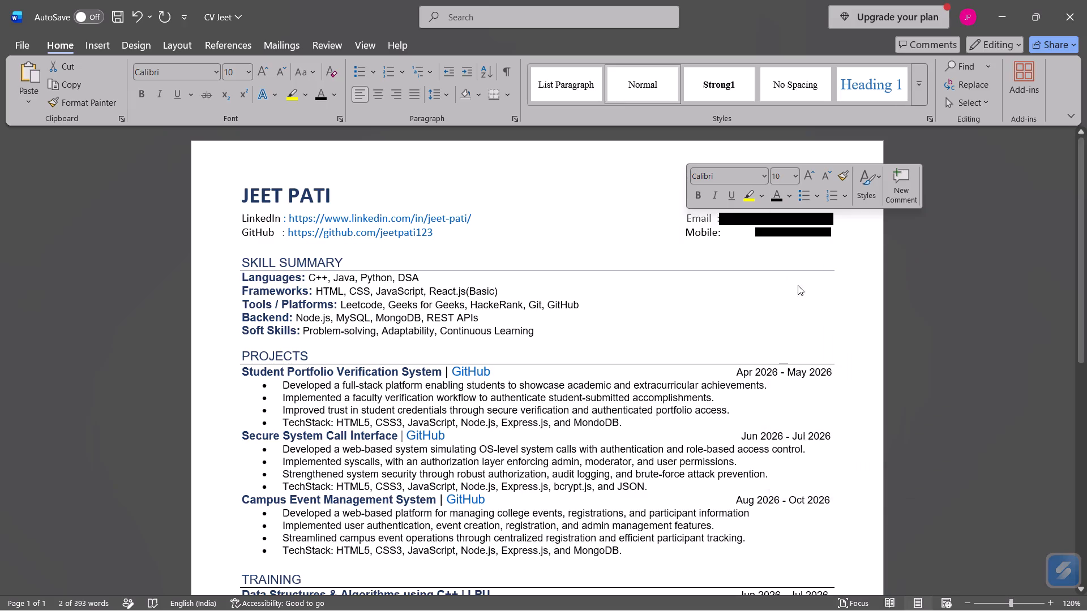
left_click(719, 224)
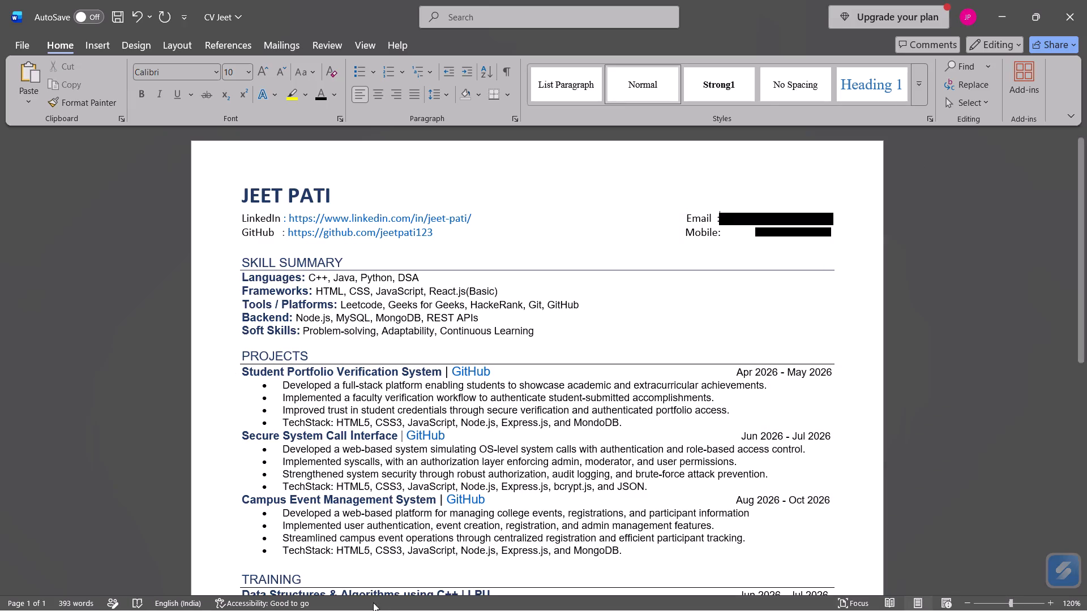
Delete the whole Campus Event Management System entry, including its bullets and the blank line below, from the Projects section.
left_click_drag(629, 559, 305, 495)
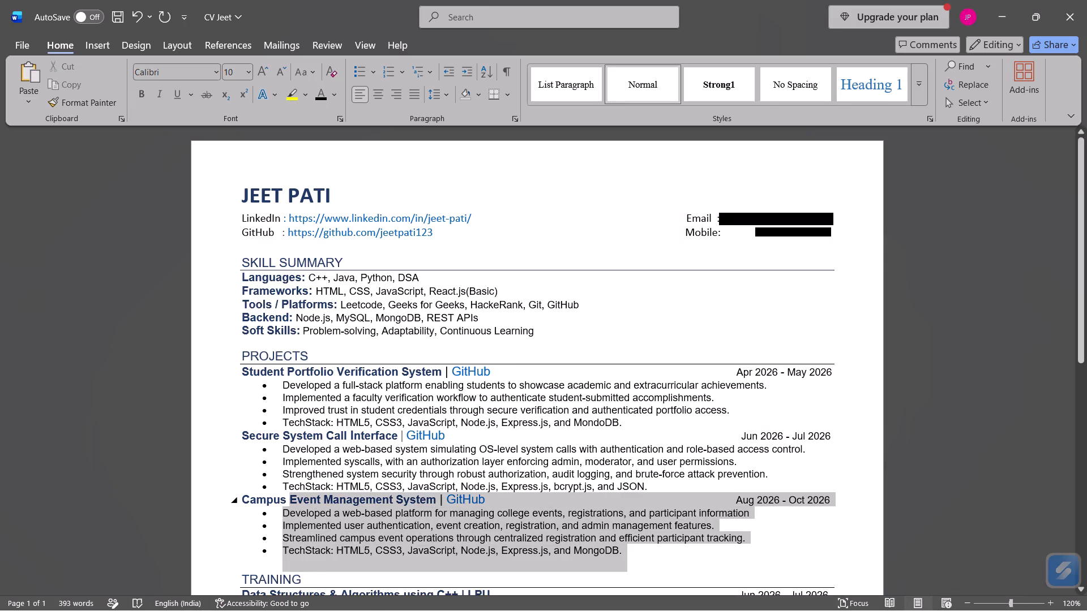
left_click_drag(305, 495, 249, 493)
key("BackSpace")
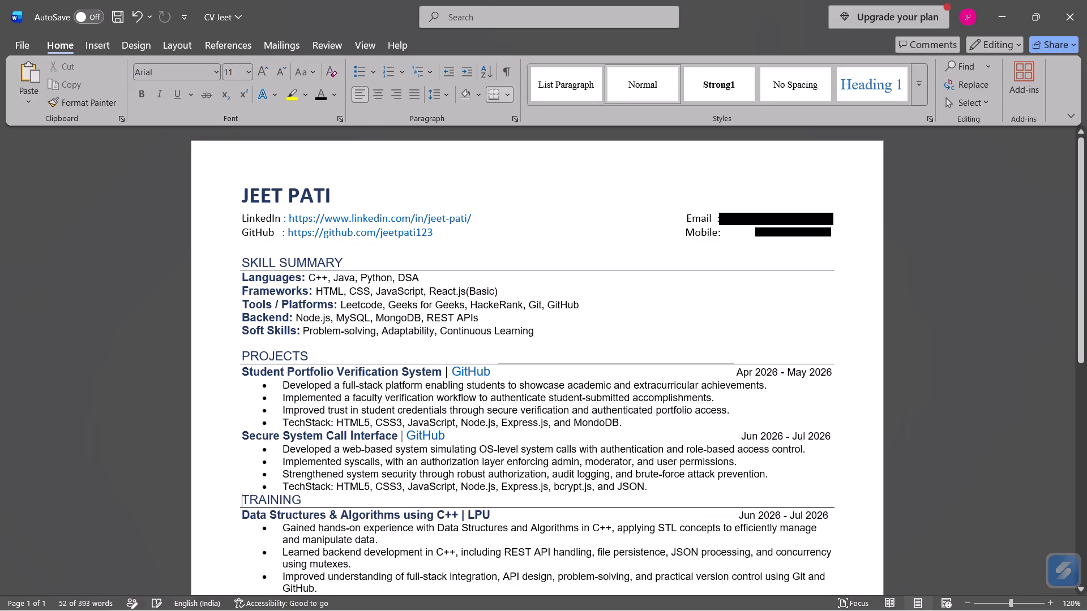
left_click(734, 412)
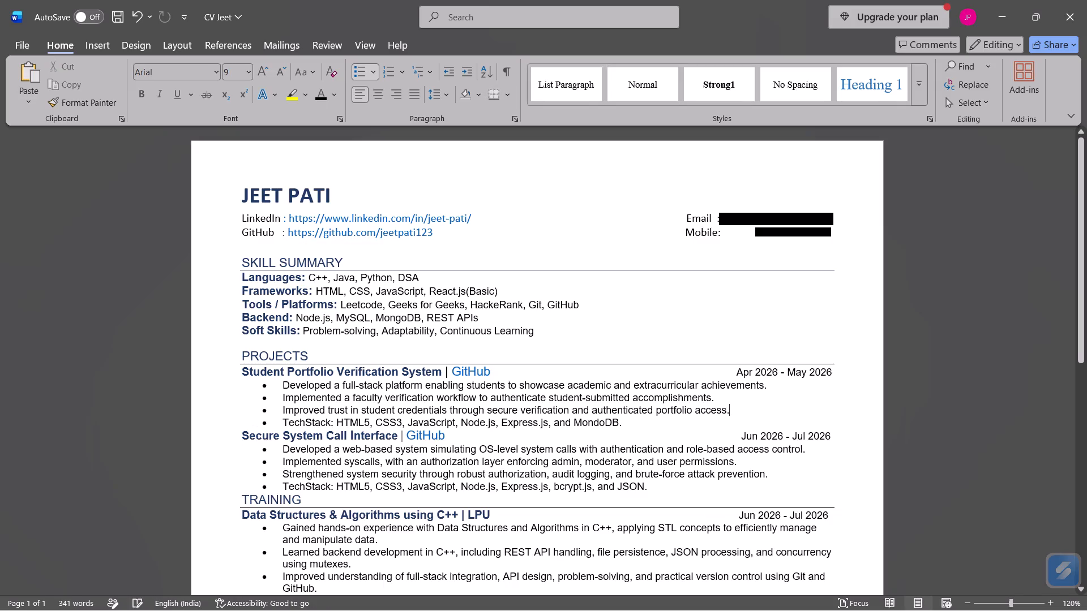
key("Return")
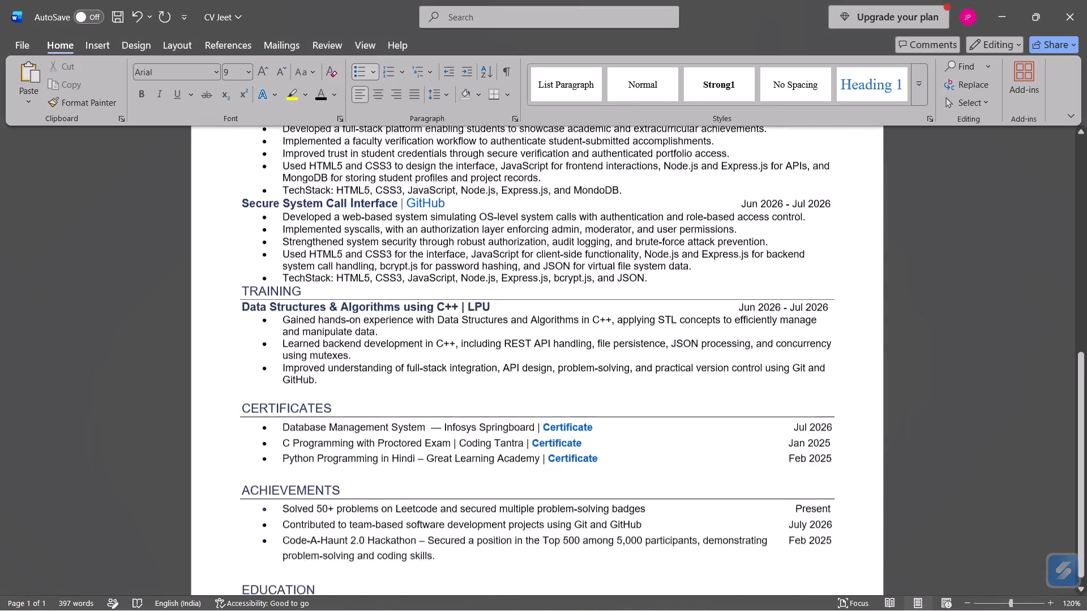
scroll(401, 504, "down", 4)
scroll(401, 504, "up", 1)
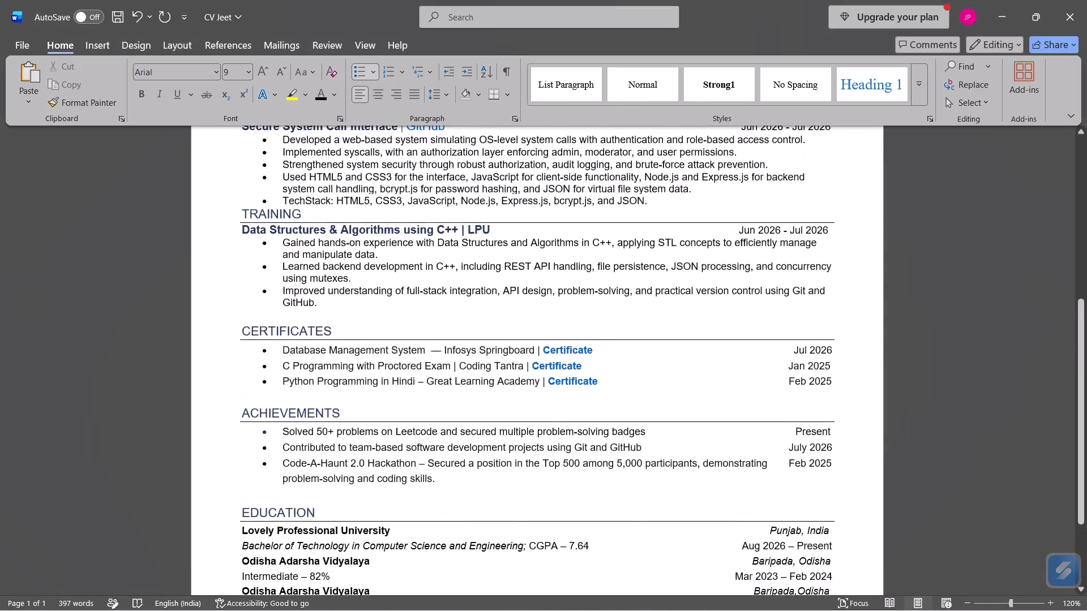
scroll(401, 504, "down", 2)
scroll(401, 504, "up", 1)
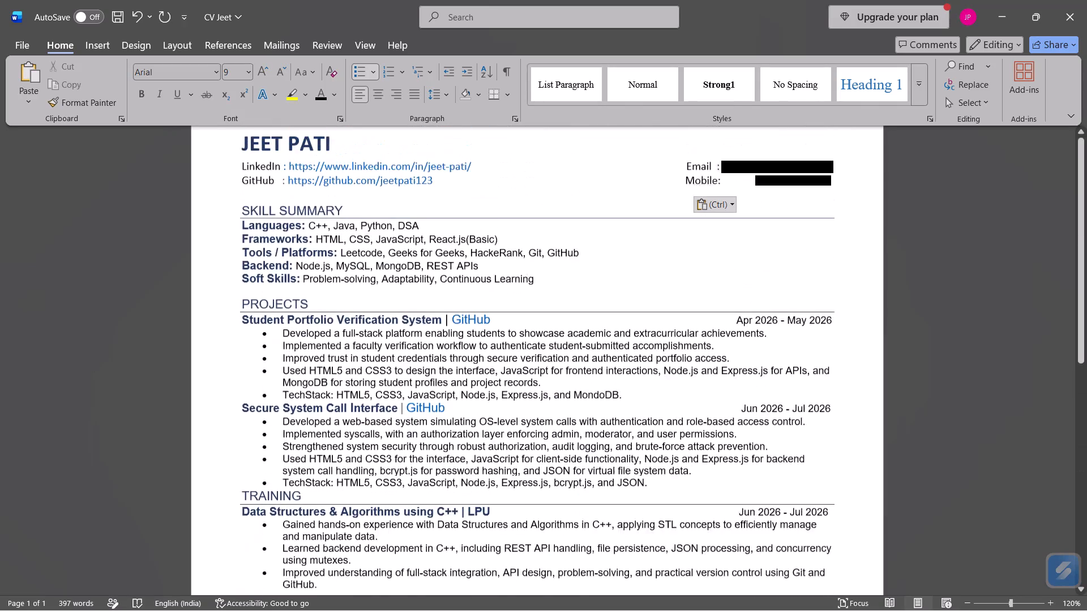
scroll(401, 504, "up", 2)
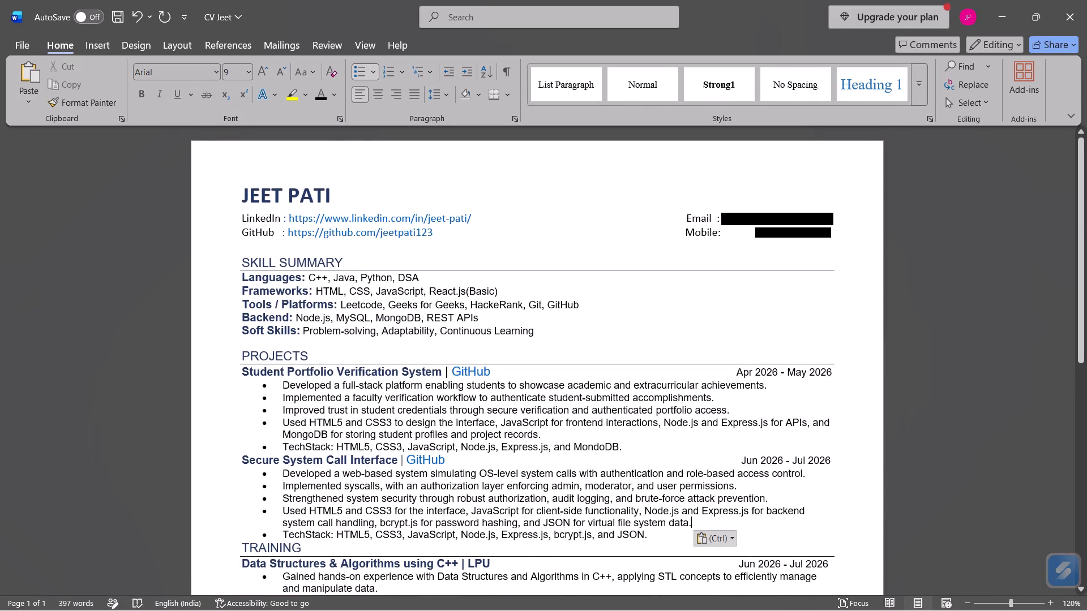
scroll(401, 504, "down", 2)
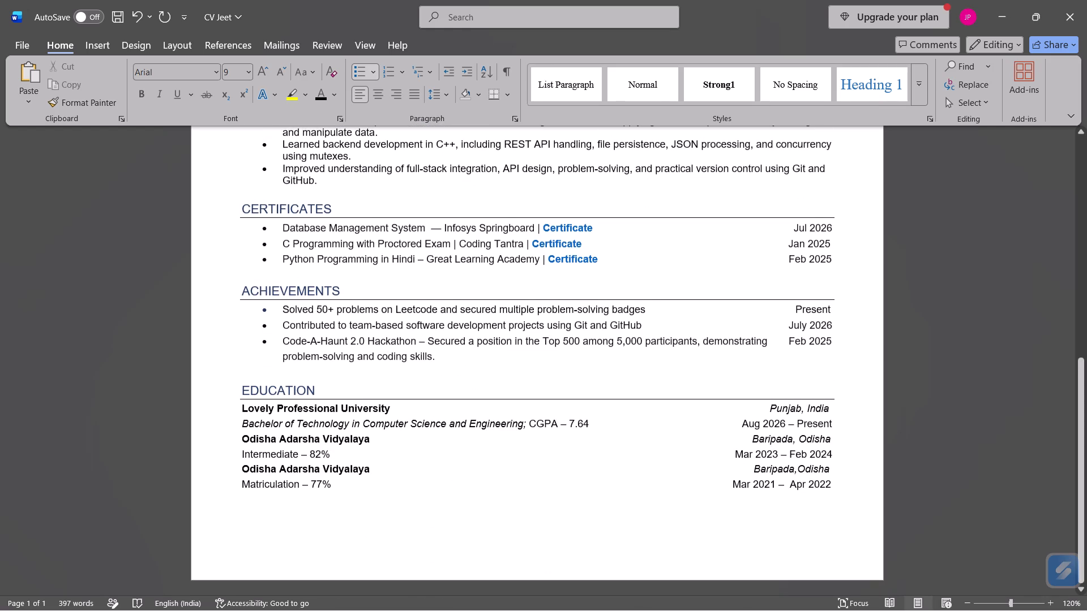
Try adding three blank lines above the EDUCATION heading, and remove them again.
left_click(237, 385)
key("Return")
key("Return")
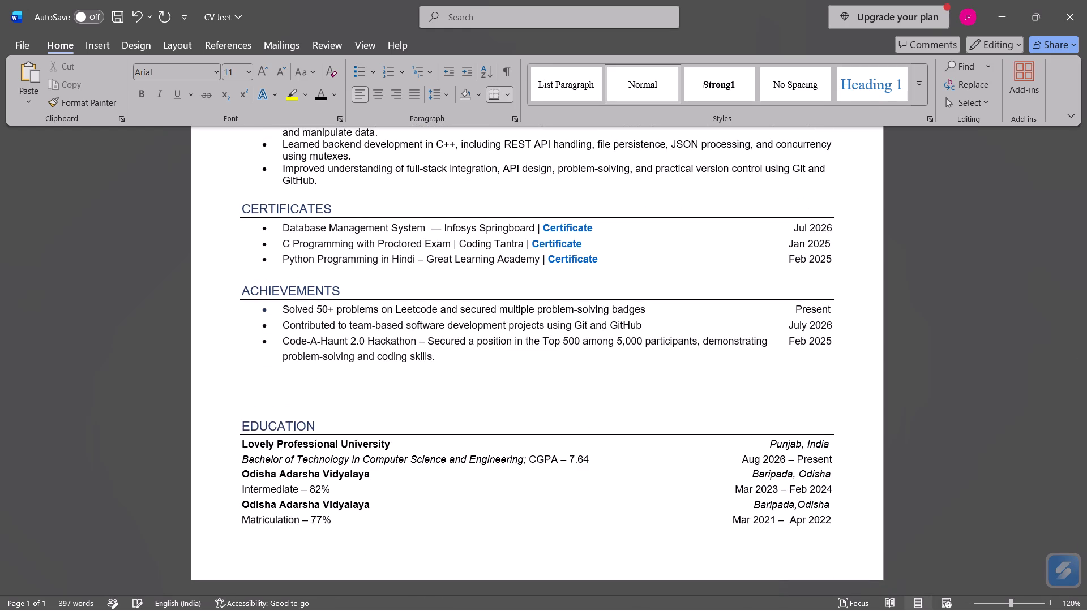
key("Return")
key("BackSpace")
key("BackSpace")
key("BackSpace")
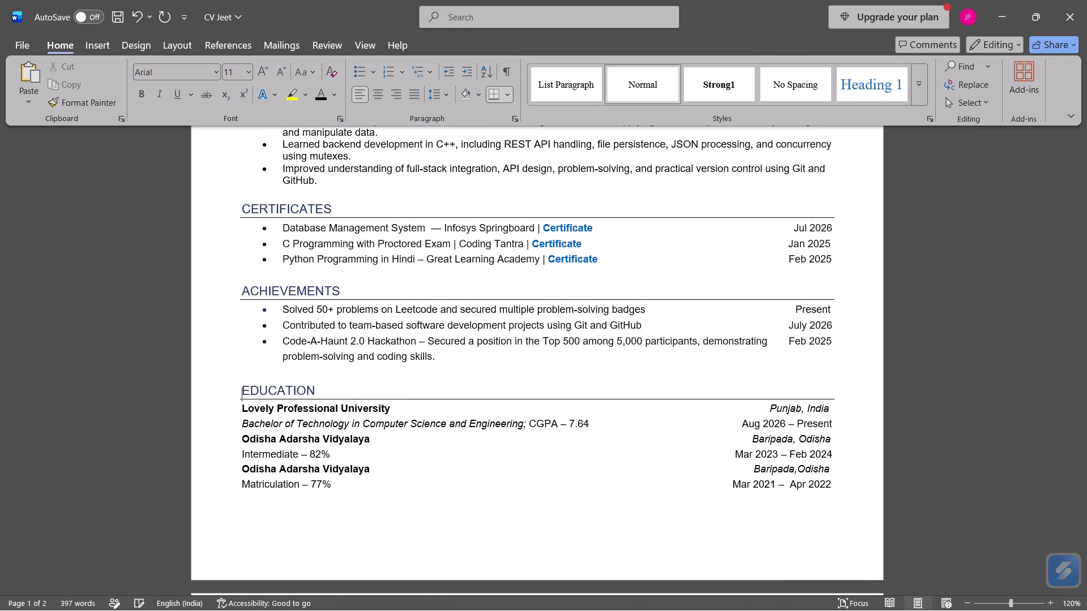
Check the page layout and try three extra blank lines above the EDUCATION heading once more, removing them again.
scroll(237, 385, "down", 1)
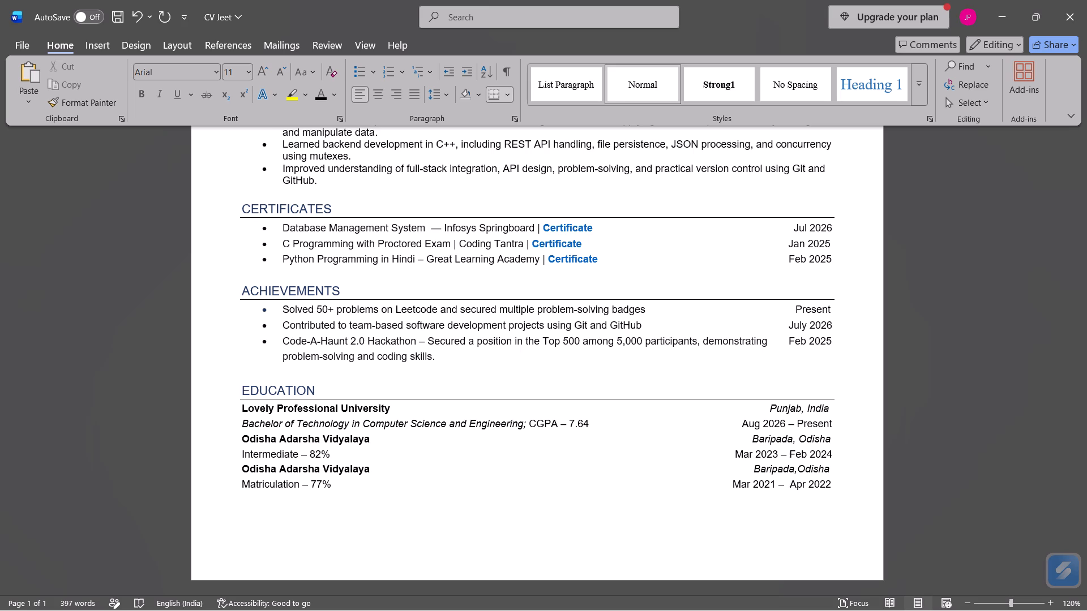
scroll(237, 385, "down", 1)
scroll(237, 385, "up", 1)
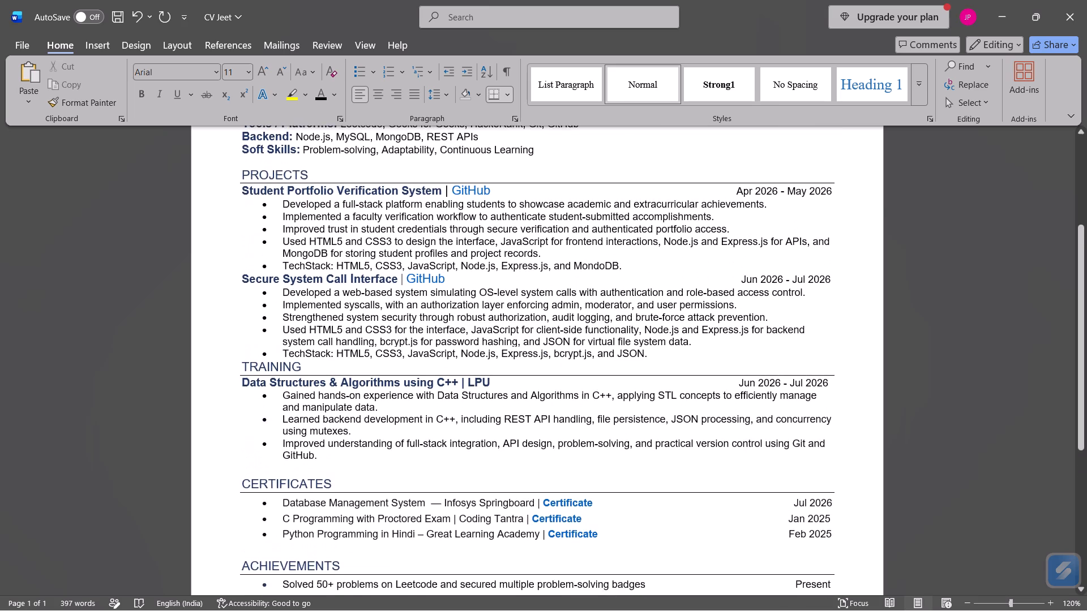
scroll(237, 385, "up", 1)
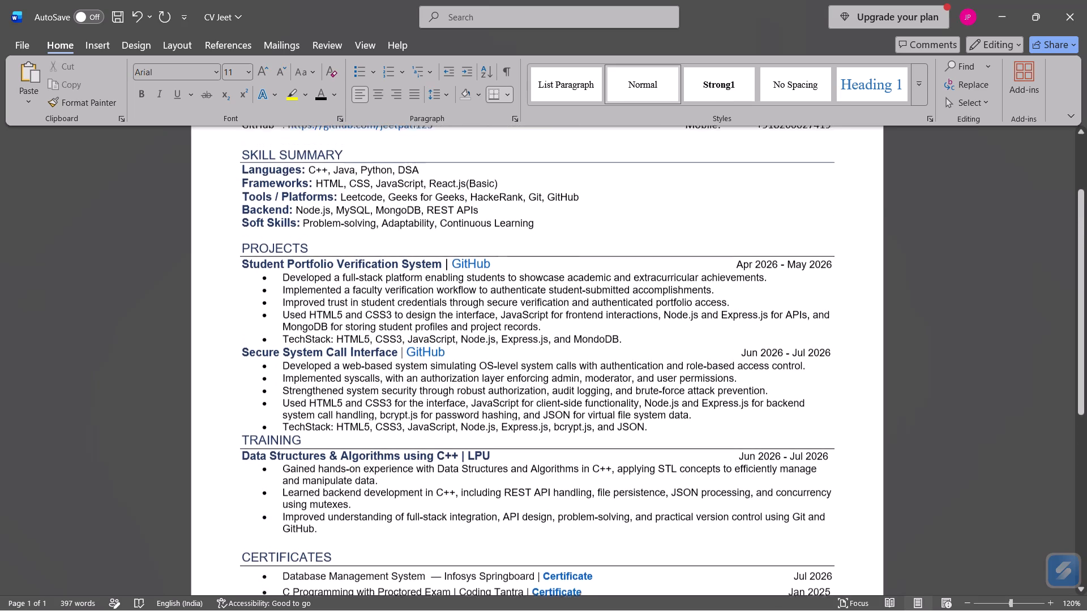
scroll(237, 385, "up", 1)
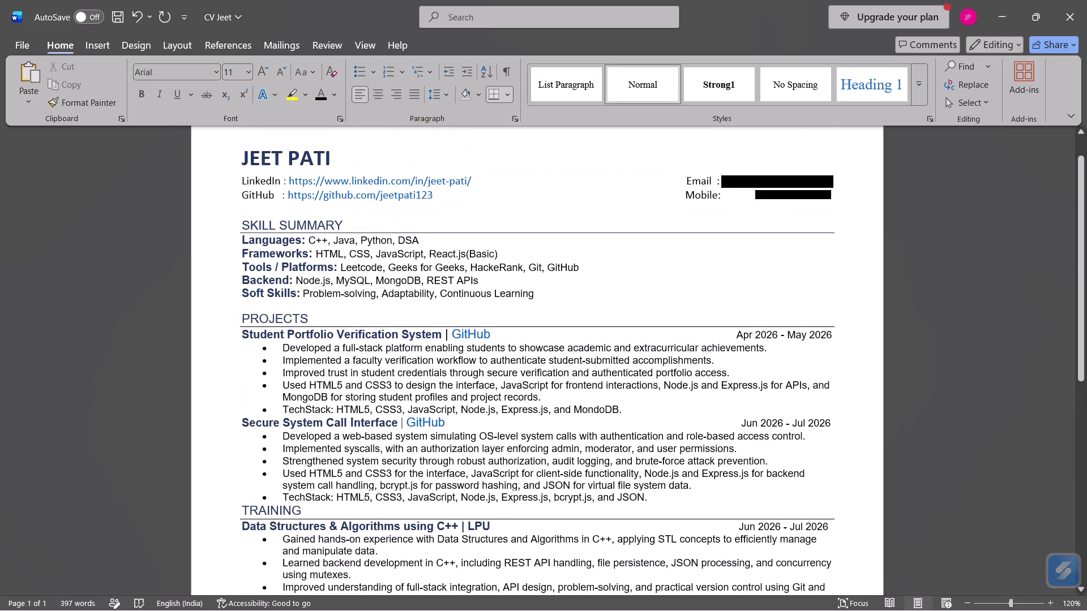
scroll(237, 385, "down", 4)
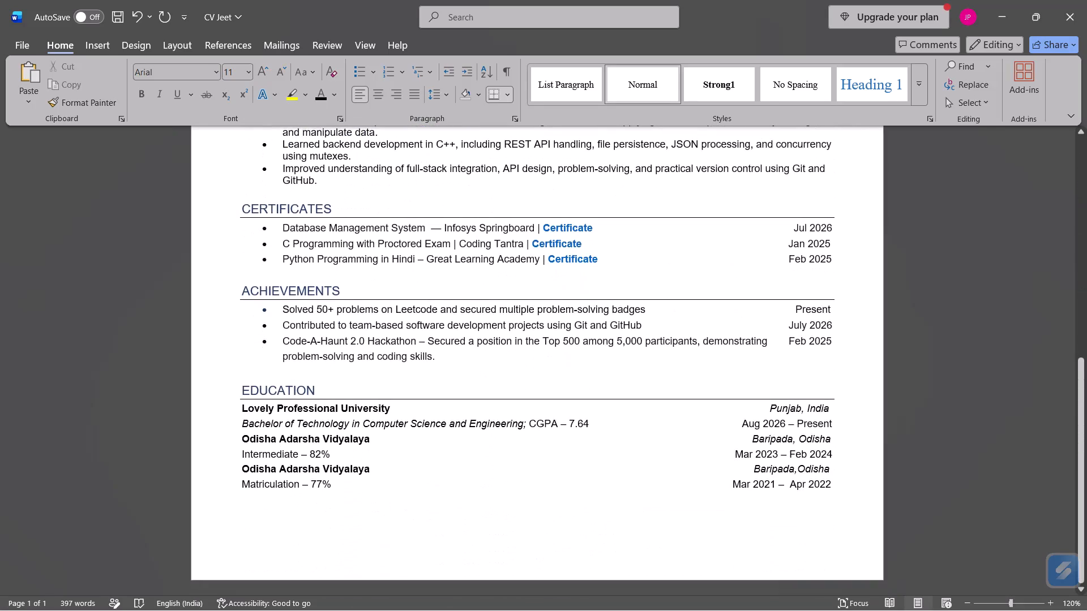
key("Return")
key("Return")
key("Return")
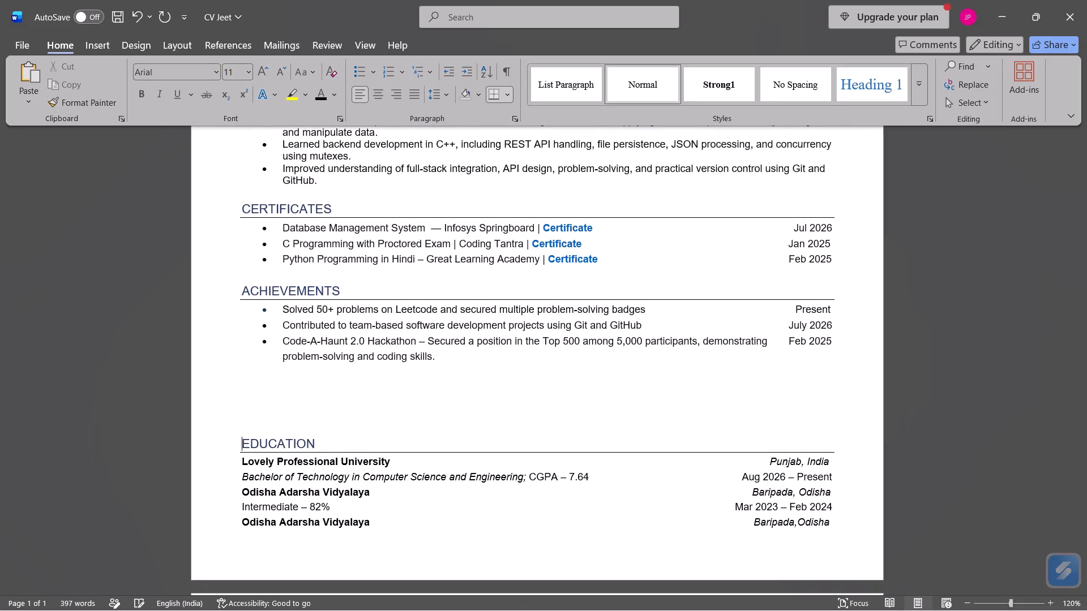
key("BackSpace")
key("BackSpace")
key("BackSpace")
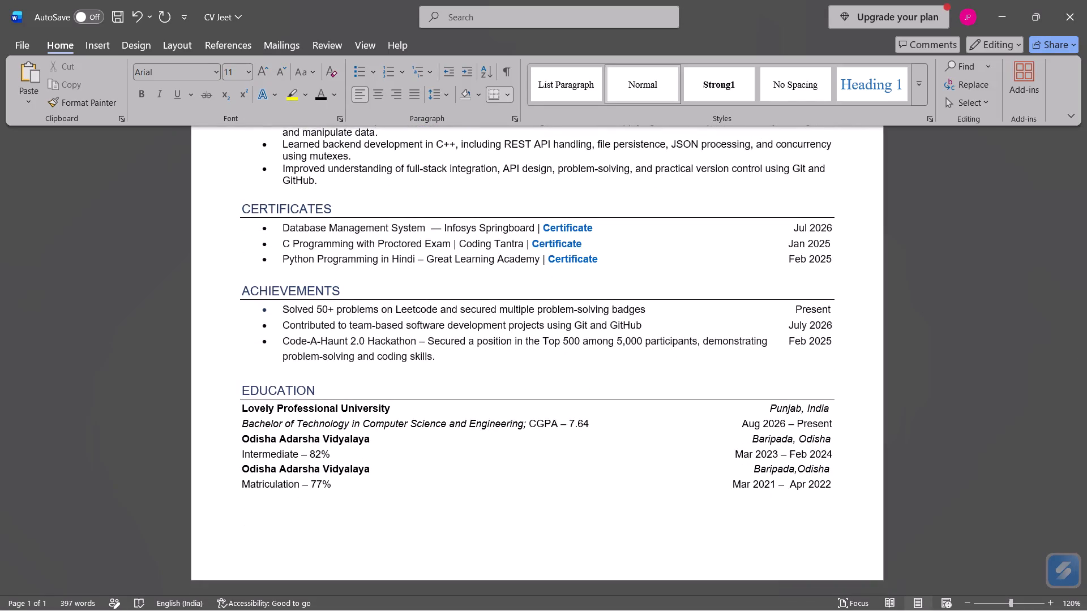
Review the whole CV for section spacing and the free space at the end of the page.
scroll(242, 382, "down", 1)
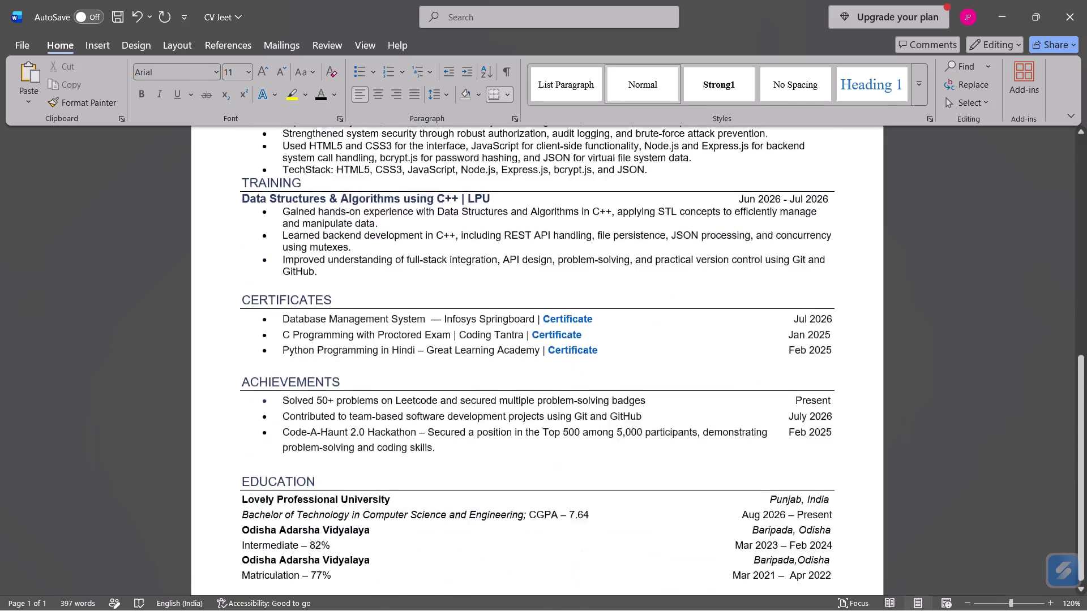
scroll(242, 382, "down", 8)
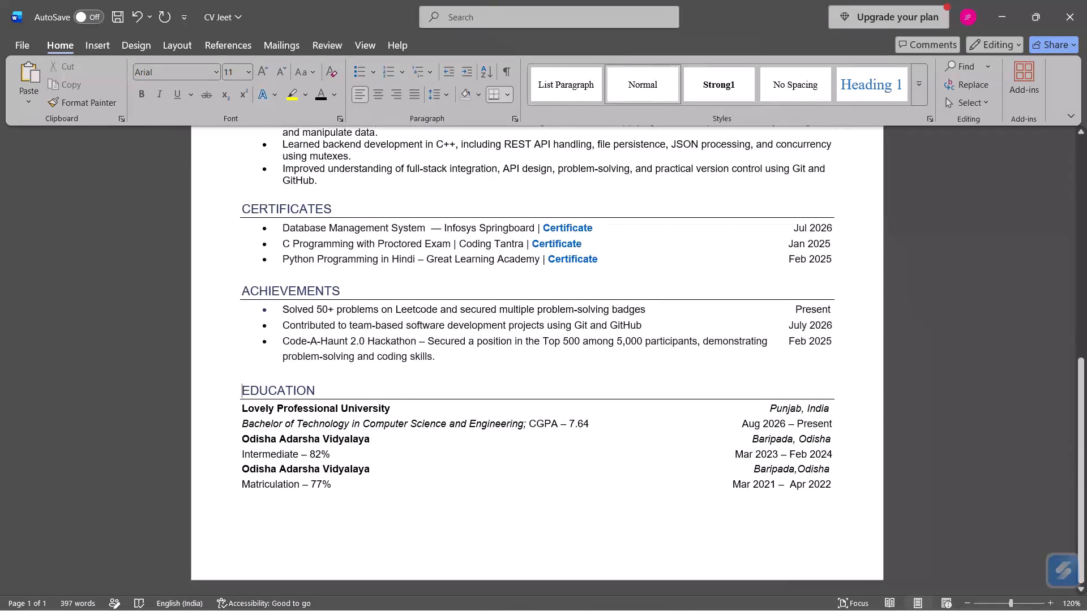
scroll(242, 382, "up", 1)
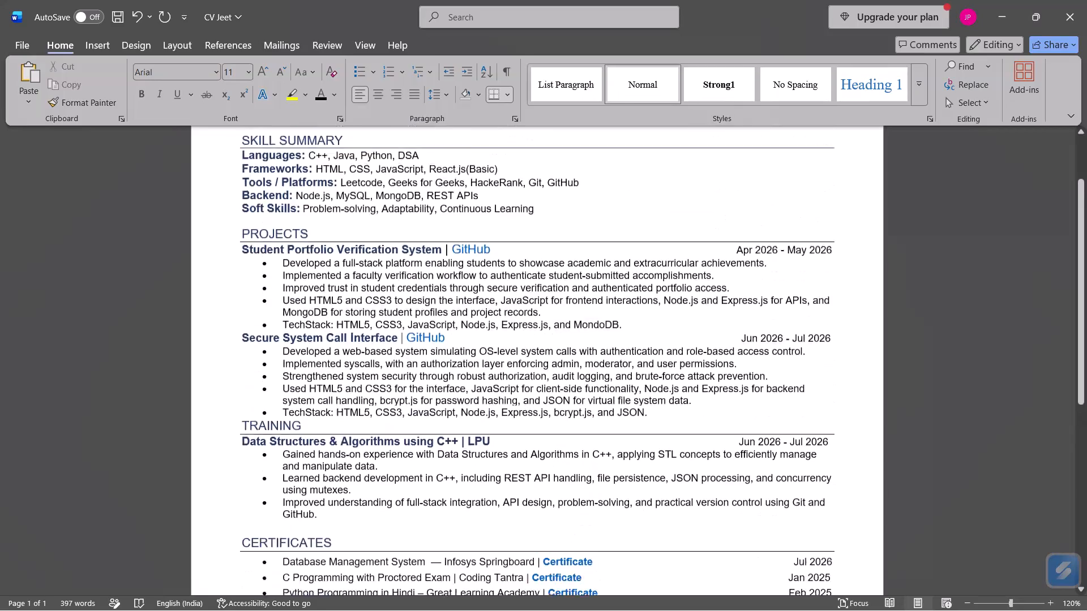
scroll(242, 382, "up", 2)
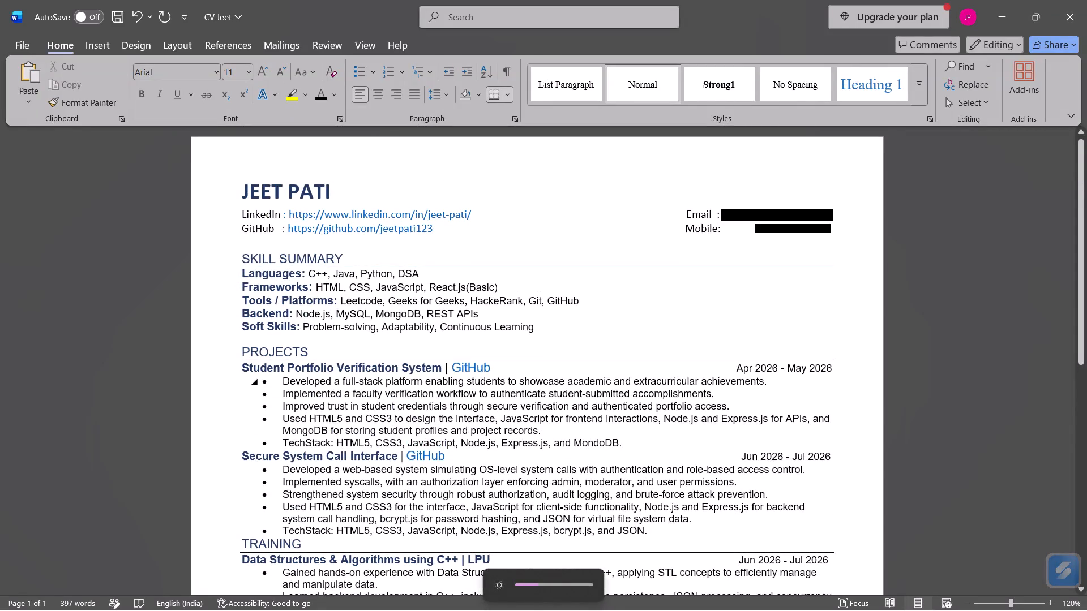
scroll(504, 392, "down", 2)
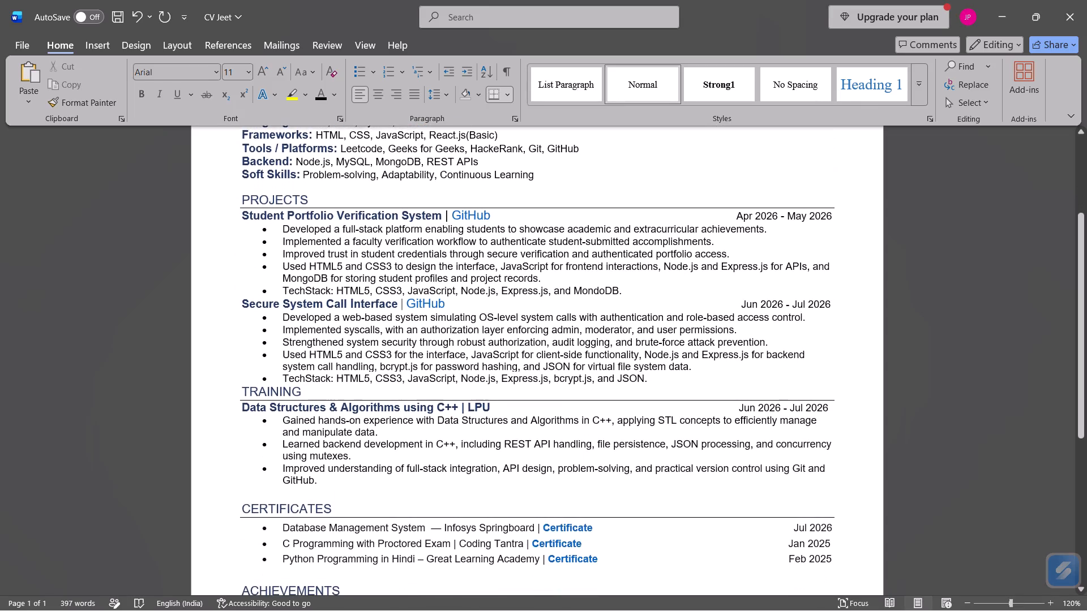
scroll(504, 392, "down", 2)
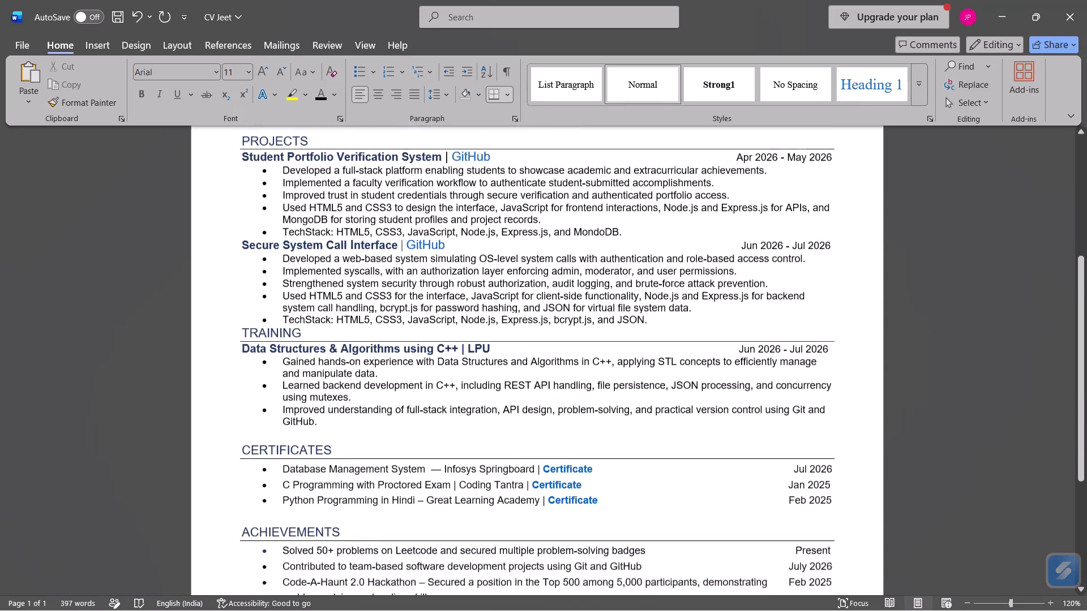
scroll(504, 392, "down", 1)
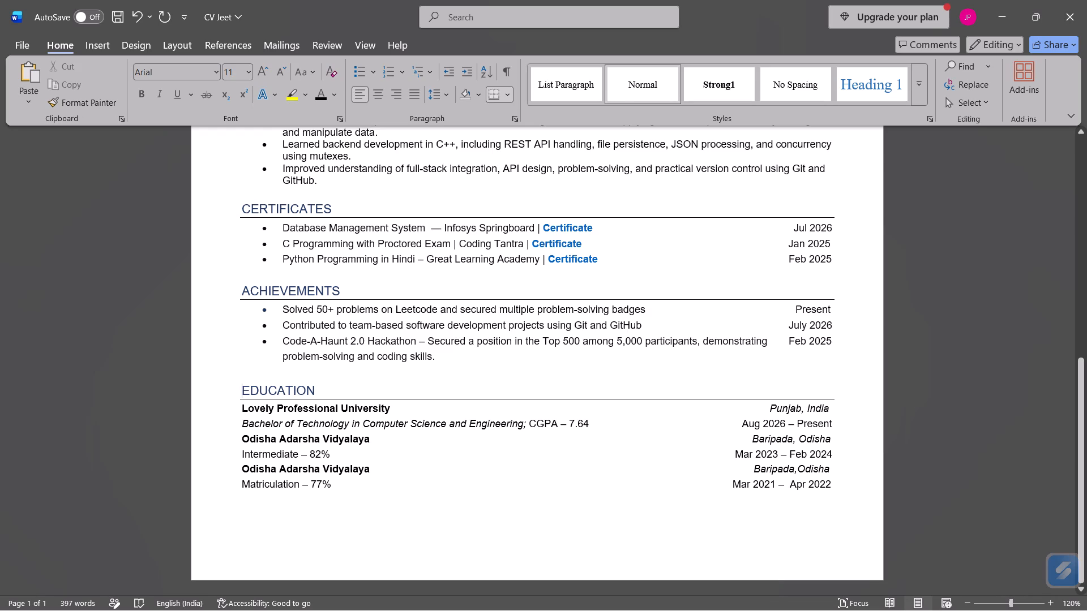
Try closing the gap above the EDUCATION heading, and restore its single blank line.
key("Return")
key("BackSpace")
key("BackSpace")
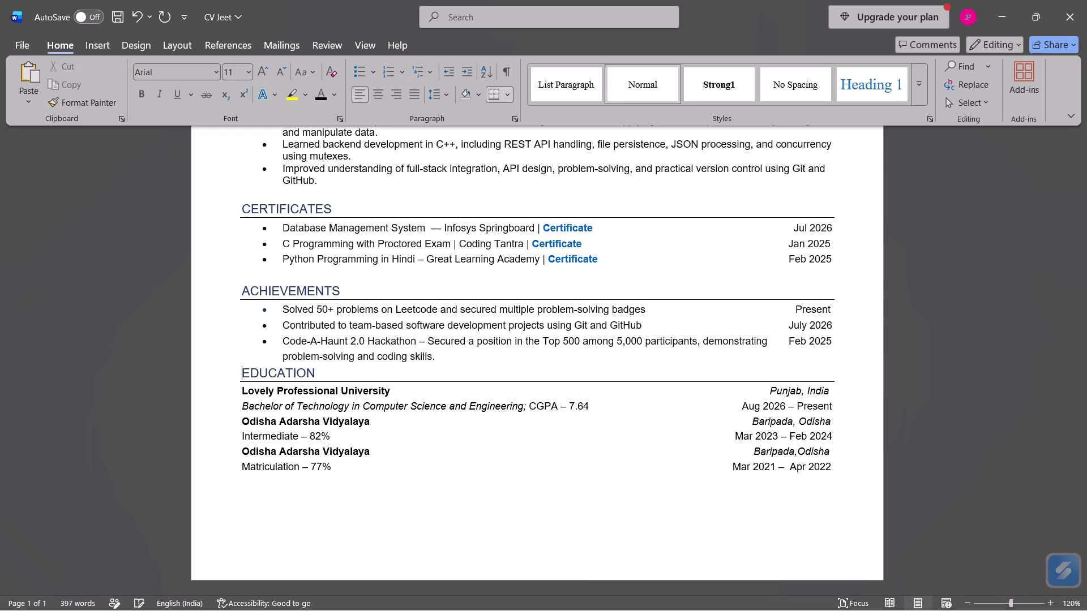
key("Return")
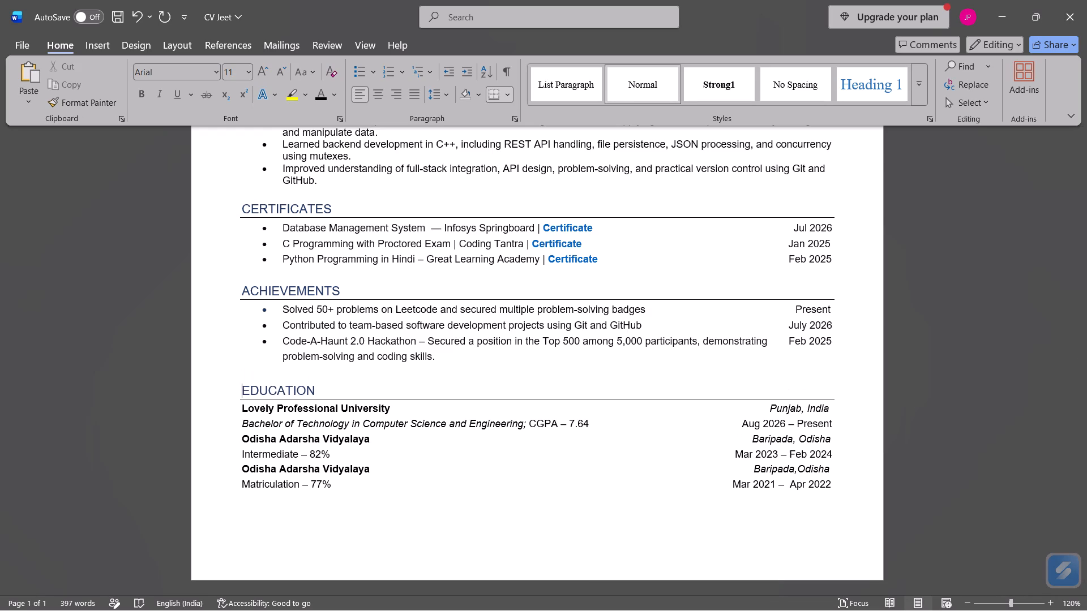
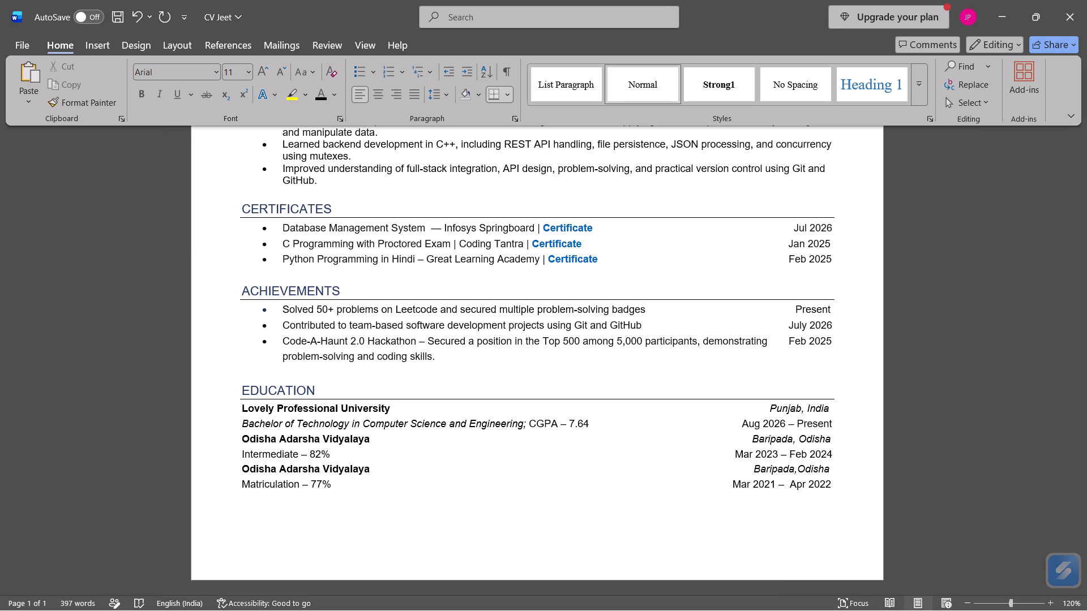
Replace the second achievement's text with "Achieved a pupil rating on Codeforces through consistent competitive programming practice", keeping its date.
left_click(647, 324)
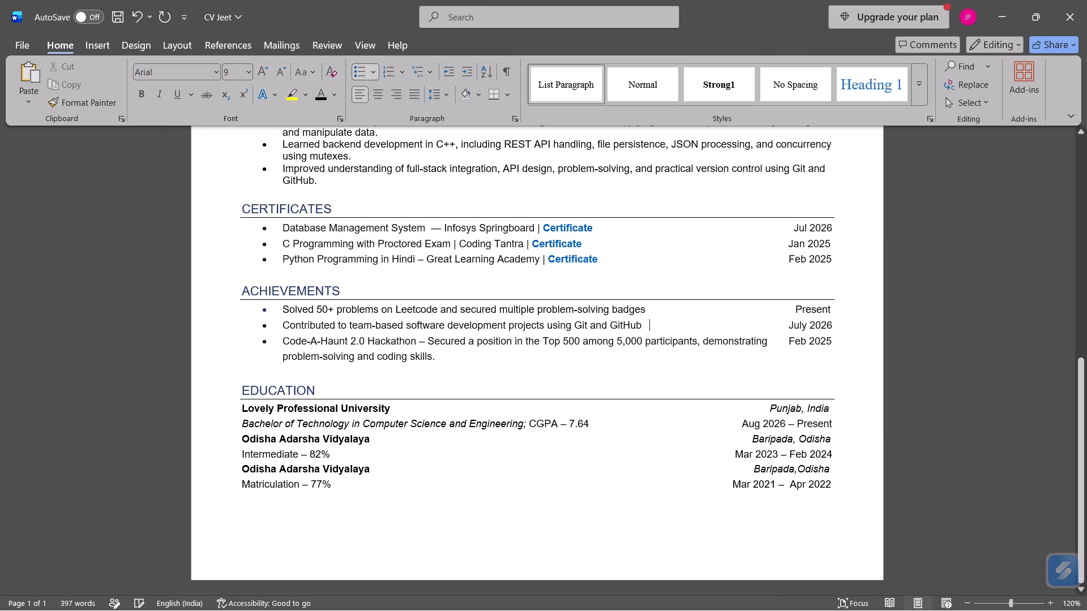
key("Left")
key("BackSpace")
key("BackSpace")
key("BackSpace")
key("BackSpace")
key("BackSpace")
key("BackSpace")
key("BackSpace")
key("BackSpace")
key("BackSpace")
key("BackSpace")
key("BackSpace")
key("BackSpace")
key("BackSpace")
key("BackSpace")
key("BackSpace")
key("BackSpace")
key("BackSpace")
key("BackSpace")
key("BackSpace")
key("BackSpace")
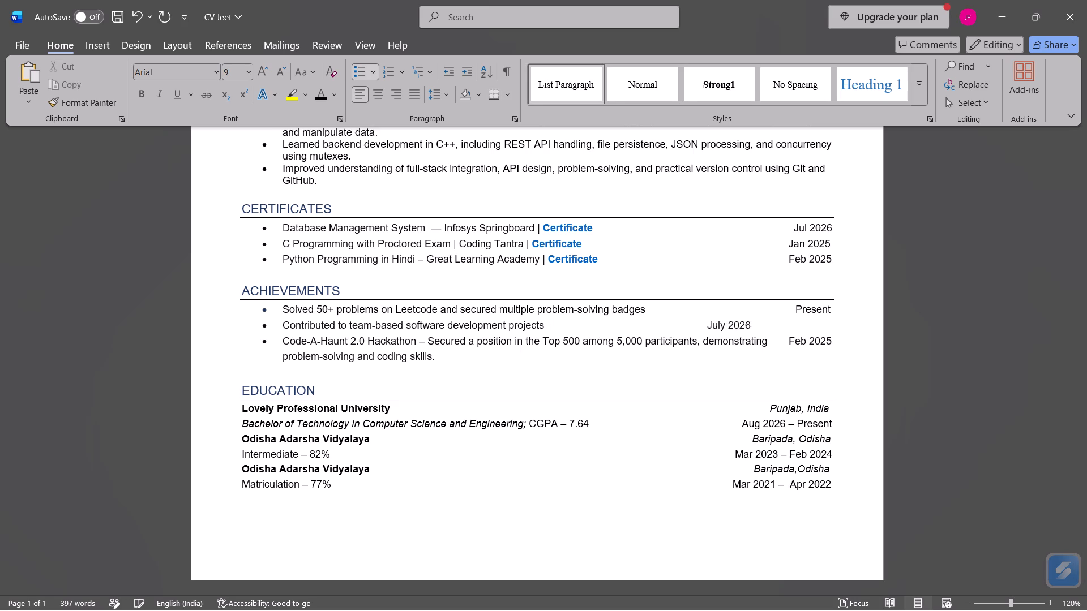
key("BackSpace")
key("BackSpace")
key("BackSpace")
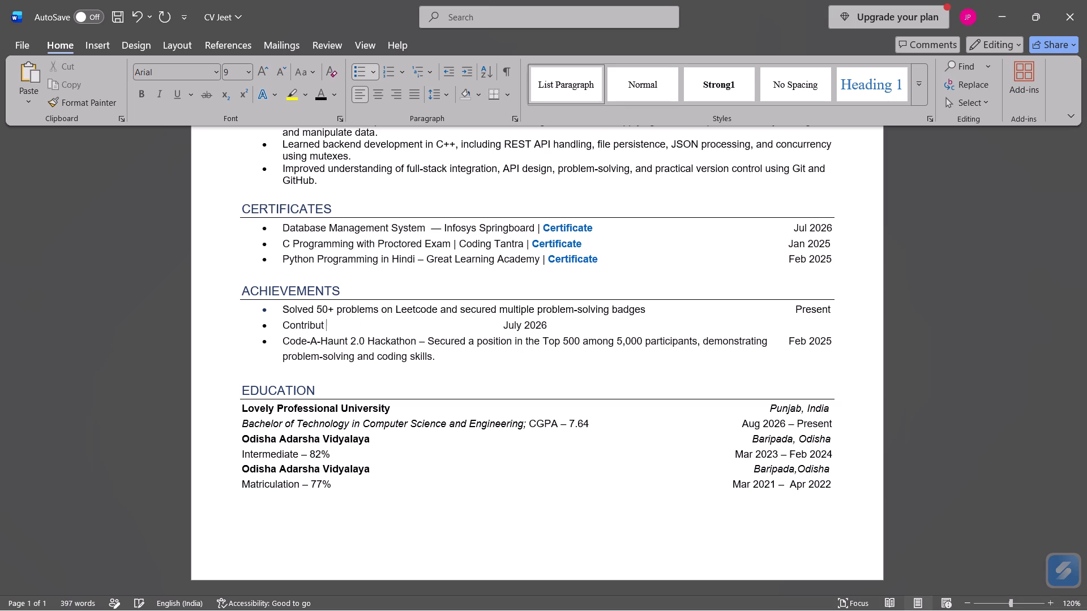
key("BackSpace")
key("BackSpace")
key("BackSpace")
key("BackSpace")
key("BackSpace")
key("BackSpace")
key("BackSpace")
key("BackSpace")
key("BackSpace")
type("Achieved a pupil rating")
key("space")
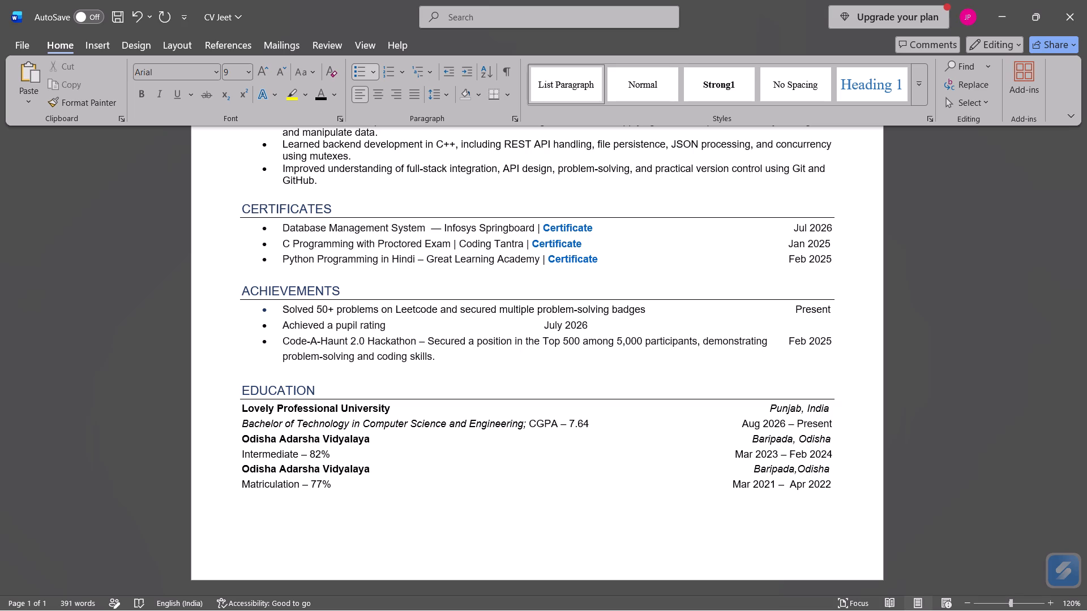
type("on Codefor")
type("ced")
key("BackSpace")
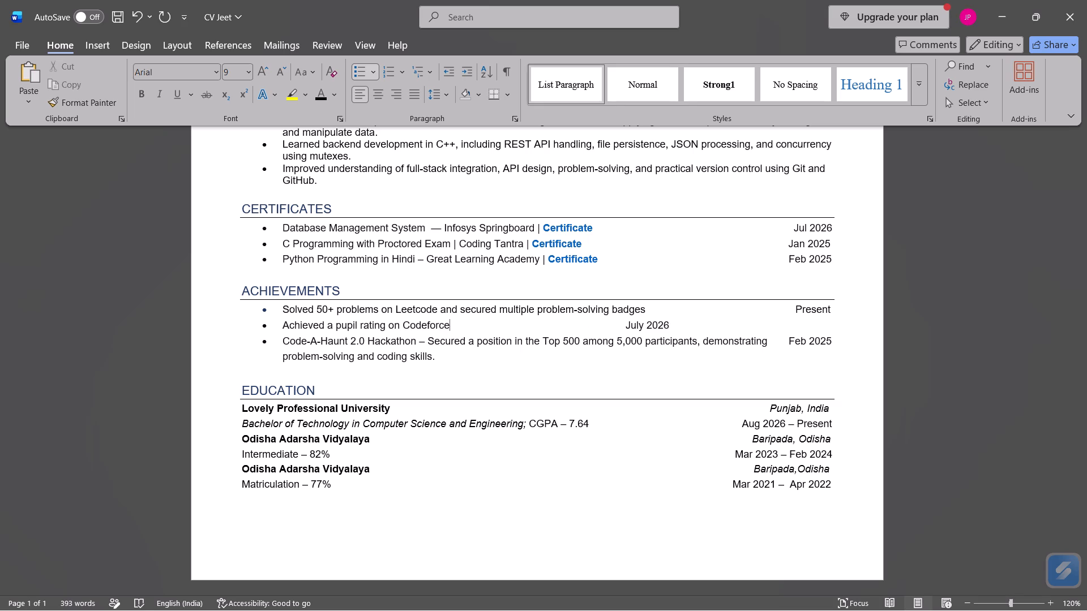
type("s thre")
key("BackSpace")
type("ough")
key("space")
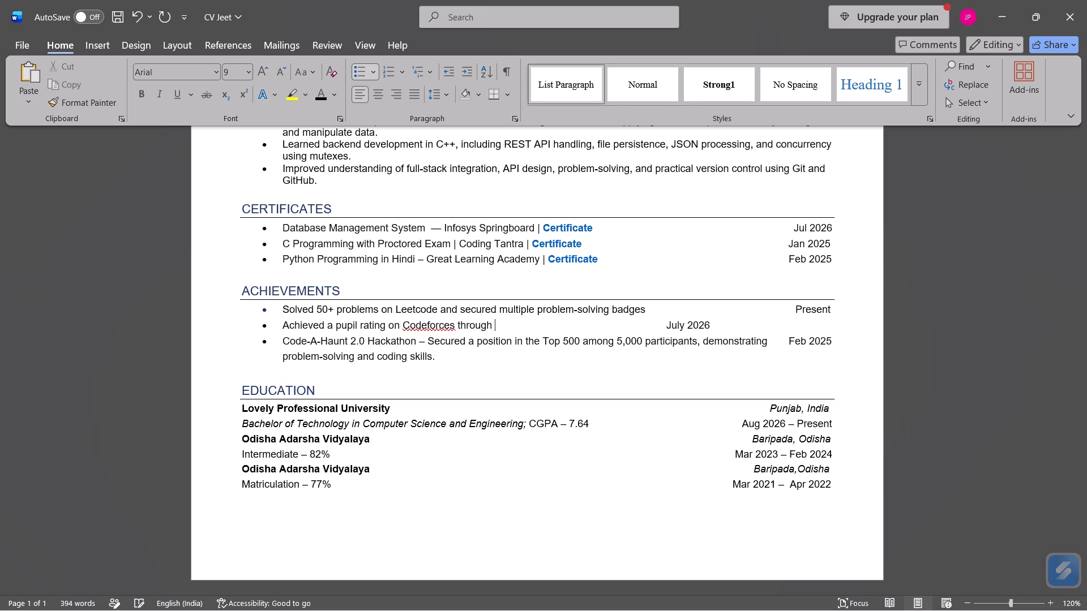
type("consistent")
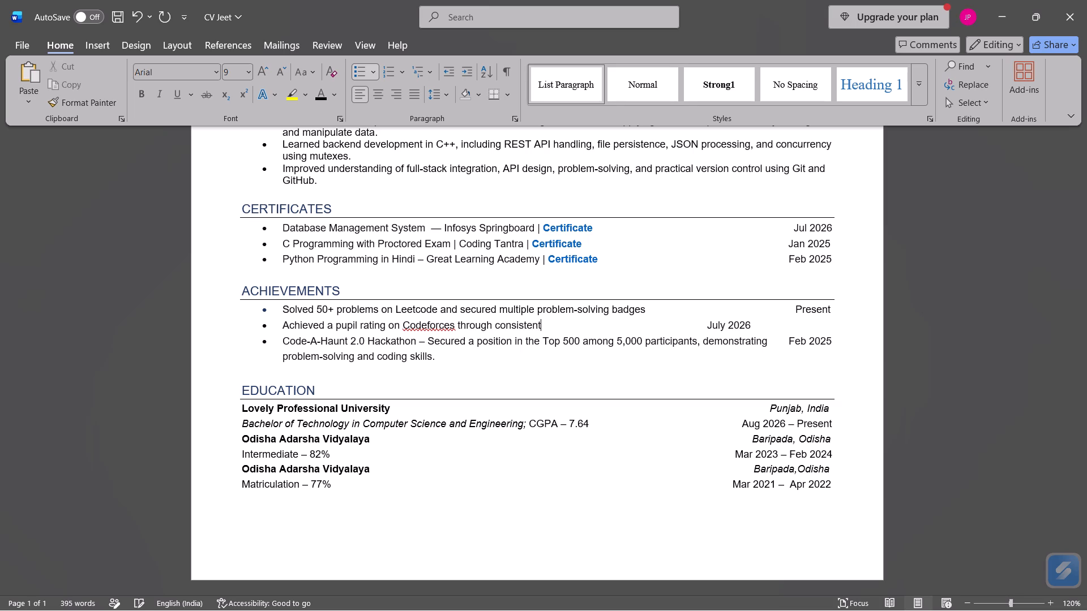
key("space")
type("compet")
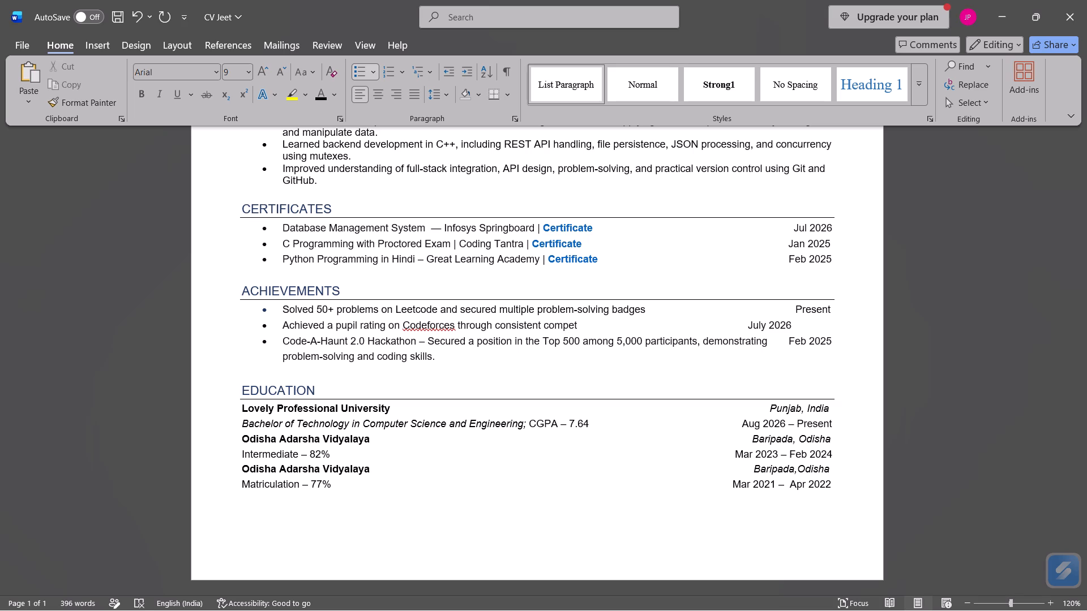
type("itive")
key("space")
type("programming")
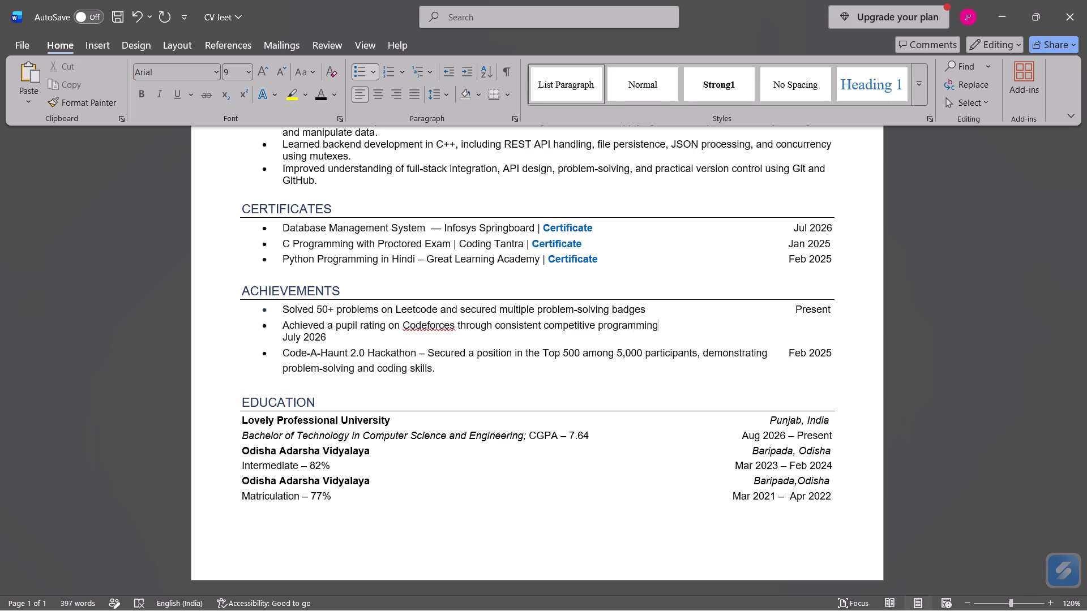
key("space")
type("practice")
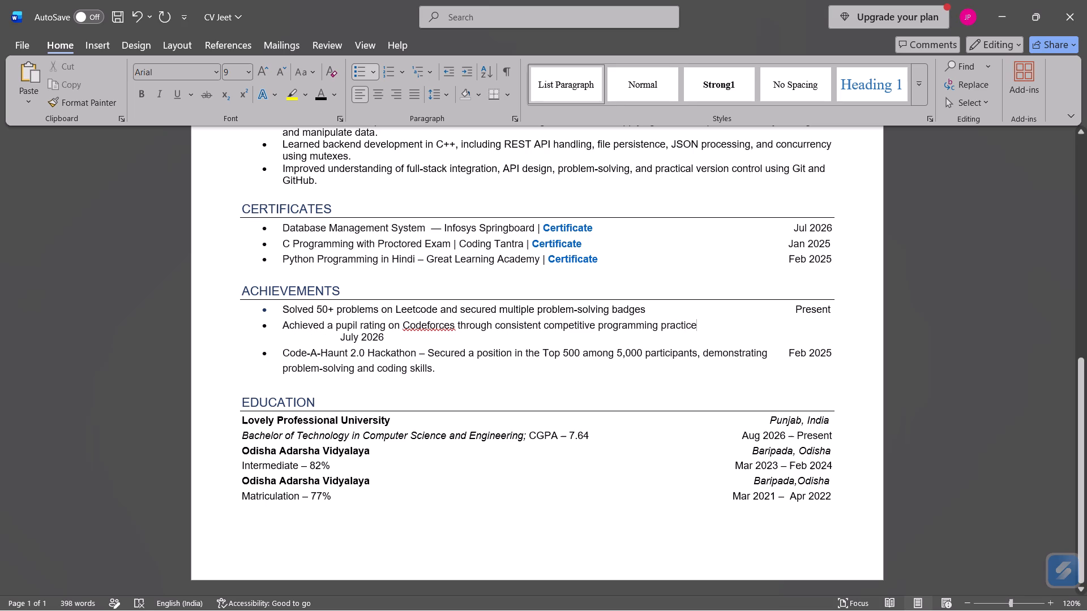
Bring the July 2026 date back onto the Codeforces achievement's line and align it with the date column.
left_click(339, 336)
left_click_drag(384, 338, 352, 337)
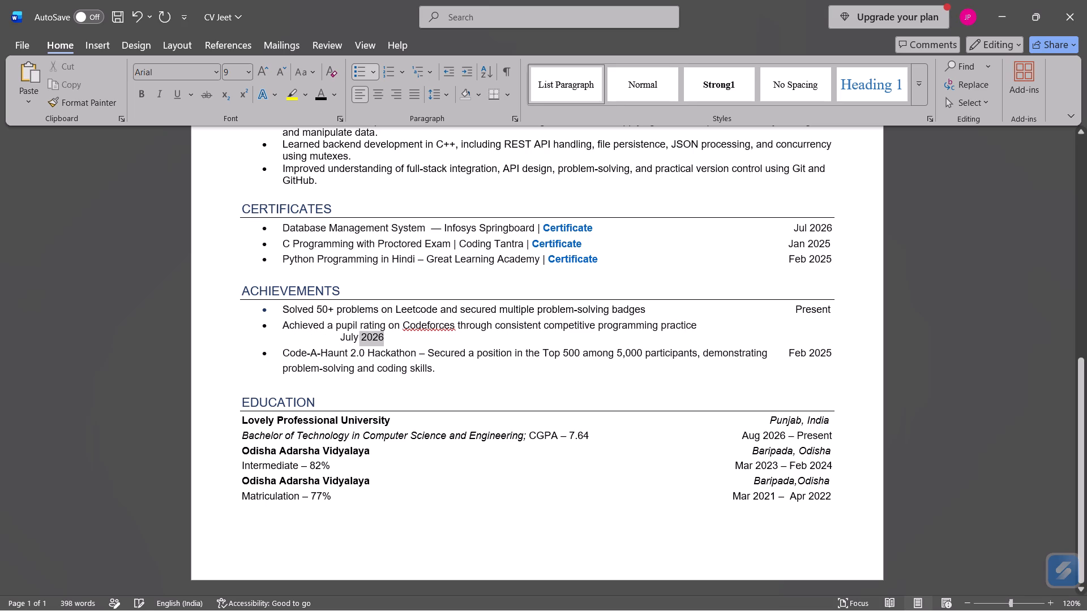
left_click_drag(352, 337, 343, 336)
left_click(340, 336)
key("BackSpace")
key("BackSpace")
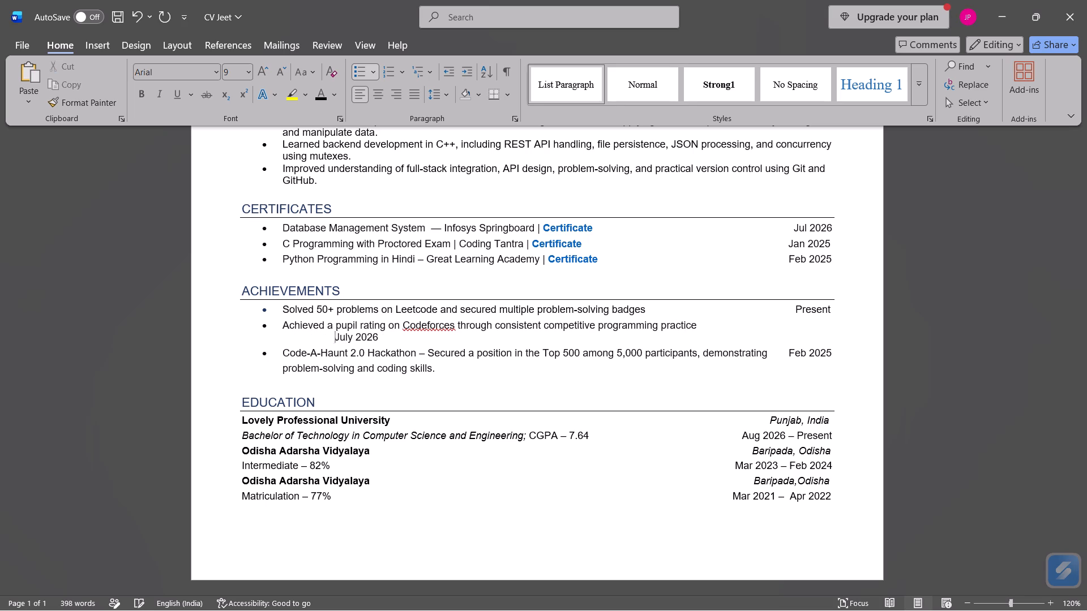
key("BackSpace")
key("BackSpace")
key("BackSpace")
key("BackSpace")
key("BackSpace")
key("BackSpace")
key("BackSpace")
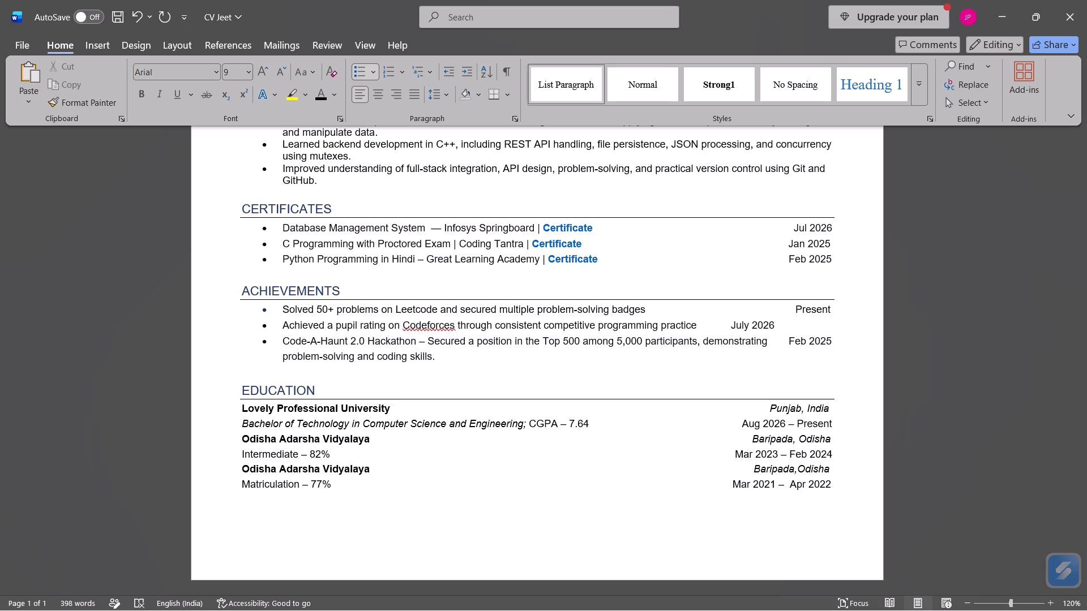
key("Tab")
key("space")
key("space")
key("space")
key("space")
key("space")
key("space")
key("space")
key("BackSpace")
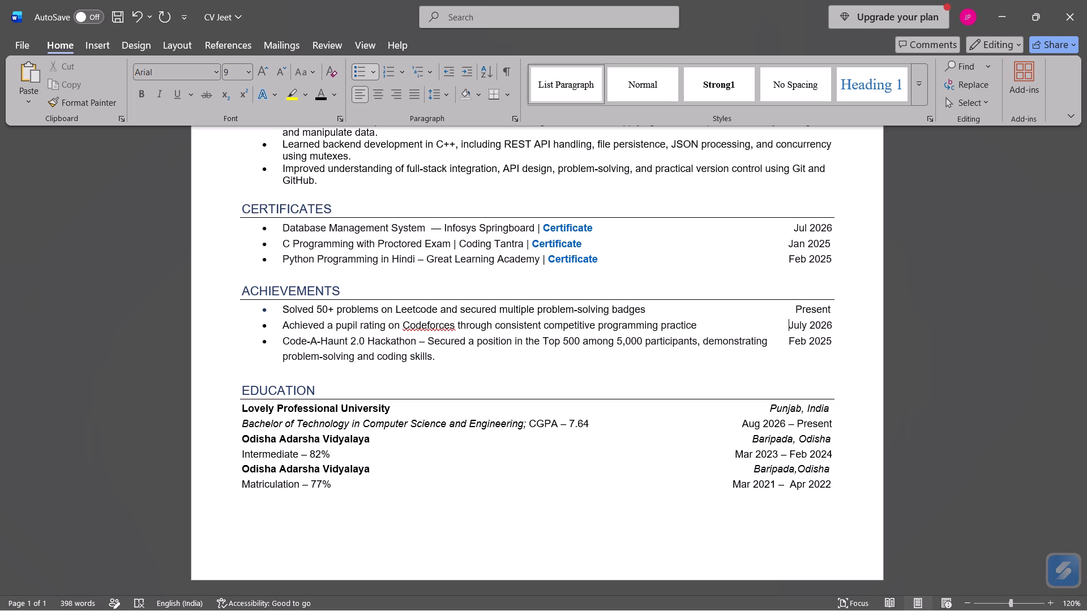
Ignore all spelling flags for the word Codeforces in the second achievement.
left_click_drag(455, 324, 432, 322)
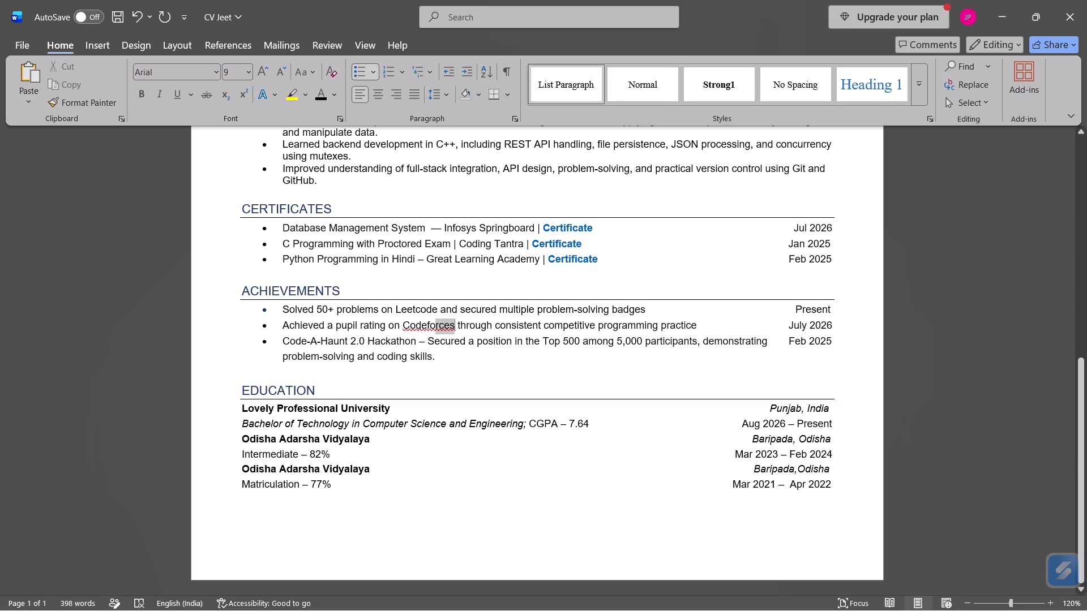
left_click_drag(432, 322, 405, 322)
right_click(405, 322)
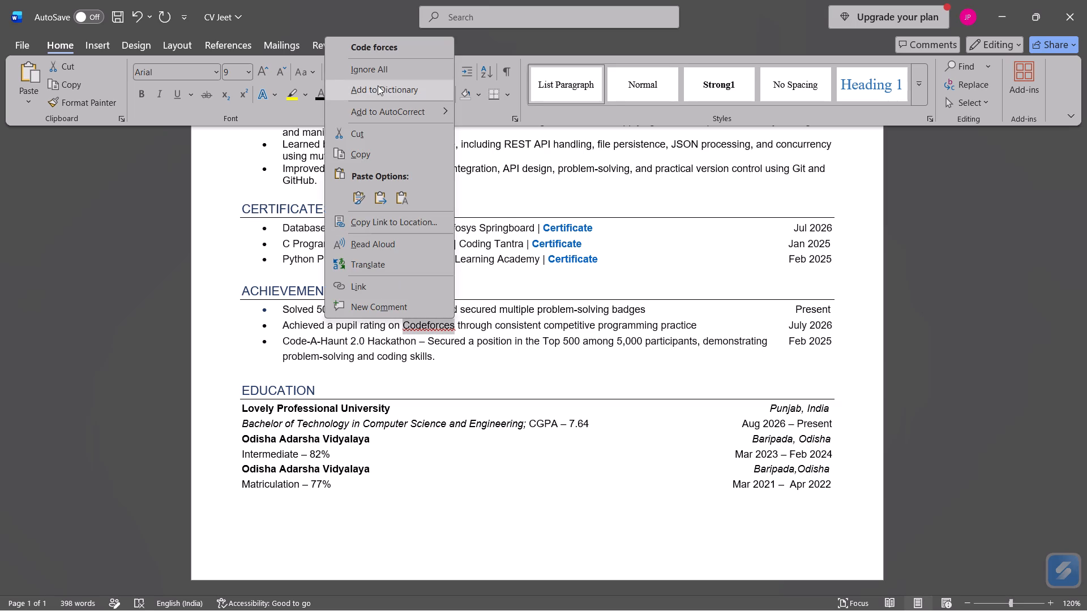
left_click(373, 73)
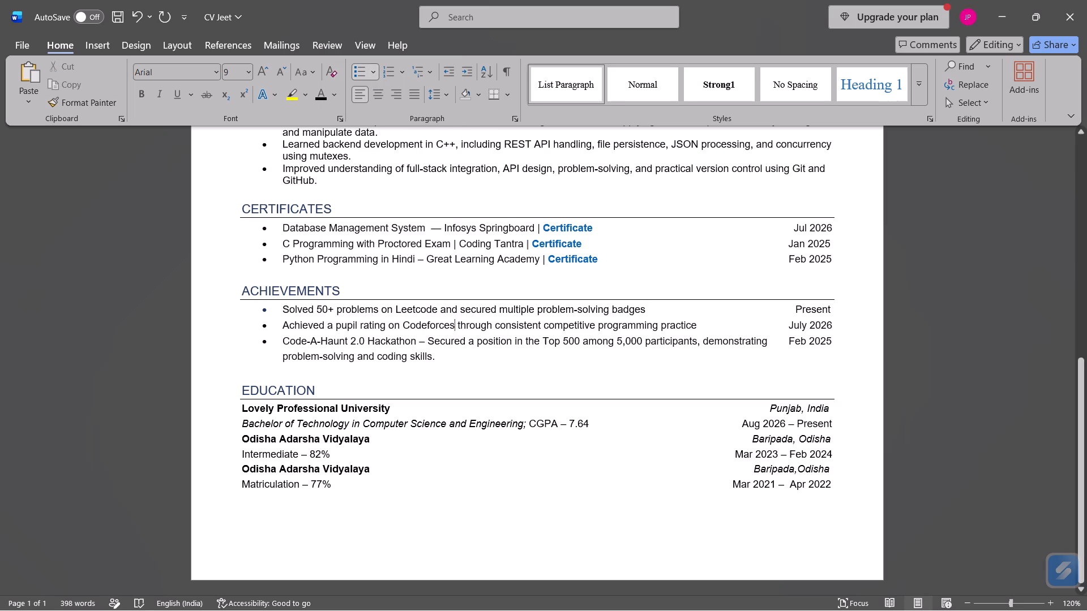
Add a full stop after "practice" in the Codeforces achievement.
left_click(697, 325)
key("period")
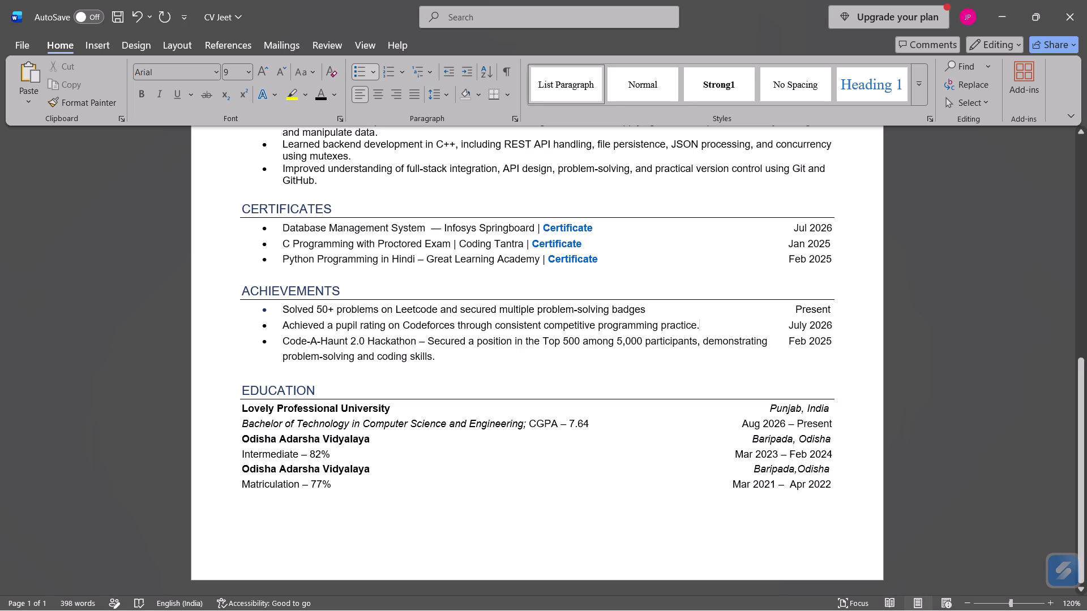
Replace the first achievement's text with "Actively solving problems on Leetcode;", keeping the Present date.
left_click(658, 305)
key("Left")
key("BackSpace")
key("BackSpace")
key("BackSpace")
key("BackSpace")
key("BackSpace")
key("BackSpace")
key("BackSpace")
key("BackSpace")
key("BackSpace")
key("BackSpace")
key("BackSpace")
key("BackSpace")
key("BackSpace")
key("BackSpace")
key("BackSpace")
key("BackSpace")
key("BackSpace")
key("BackSpace")
key("BackSpace")
key("BackSpace")
key("BackSpace")
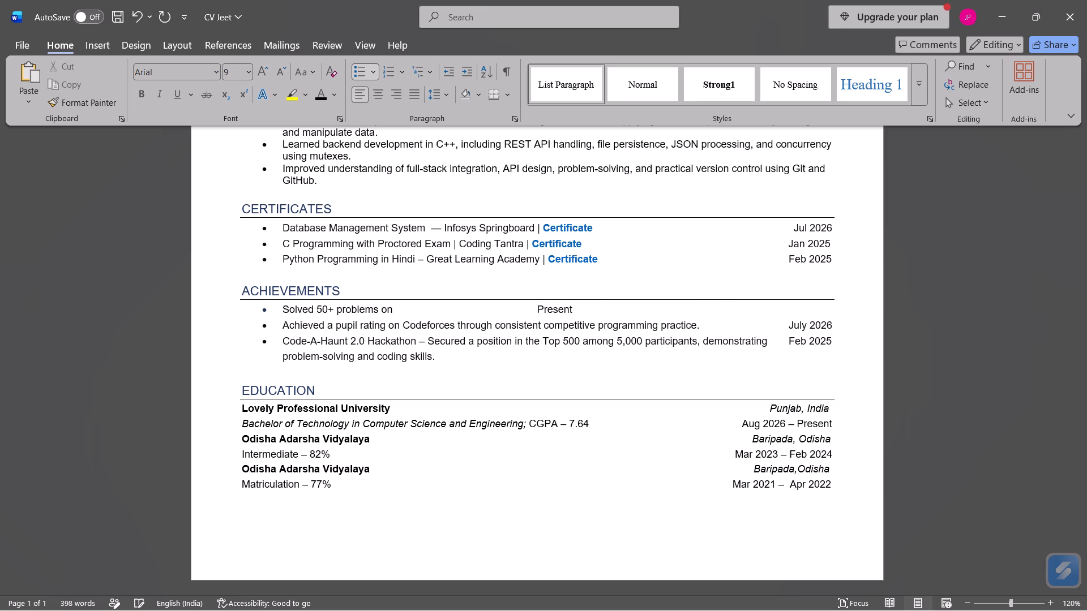
key("BackSpace")
key("BackSpace")
key("BackSpace")
key("BackSpace")
key("BackSpace")
key("BackSpace")
key("BackSpace")
key("BackSpace")
key("BackSpace")
key("BackSpace")
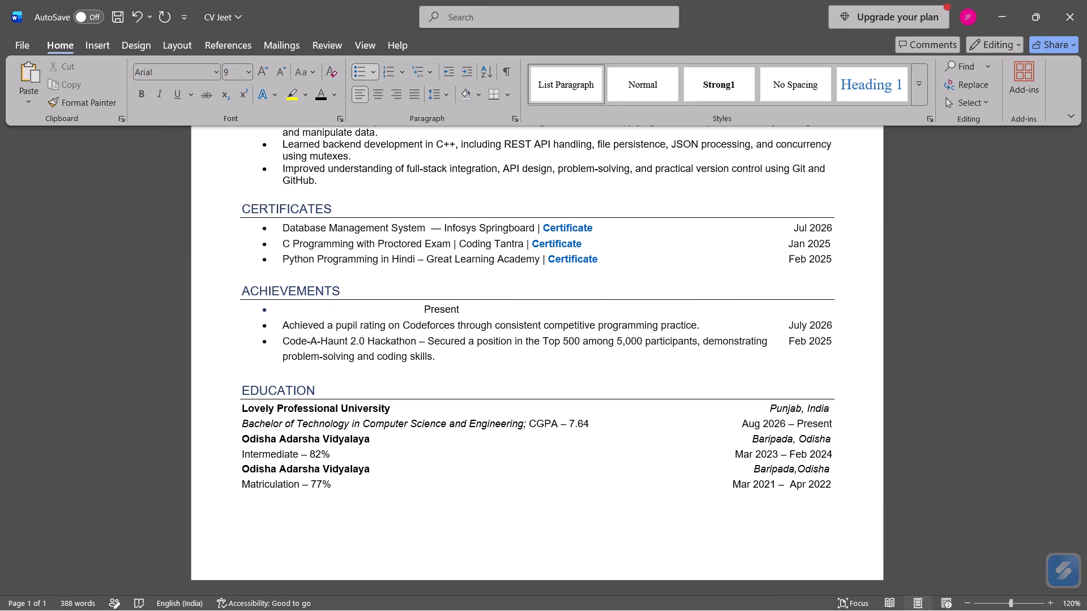
type("Activel")
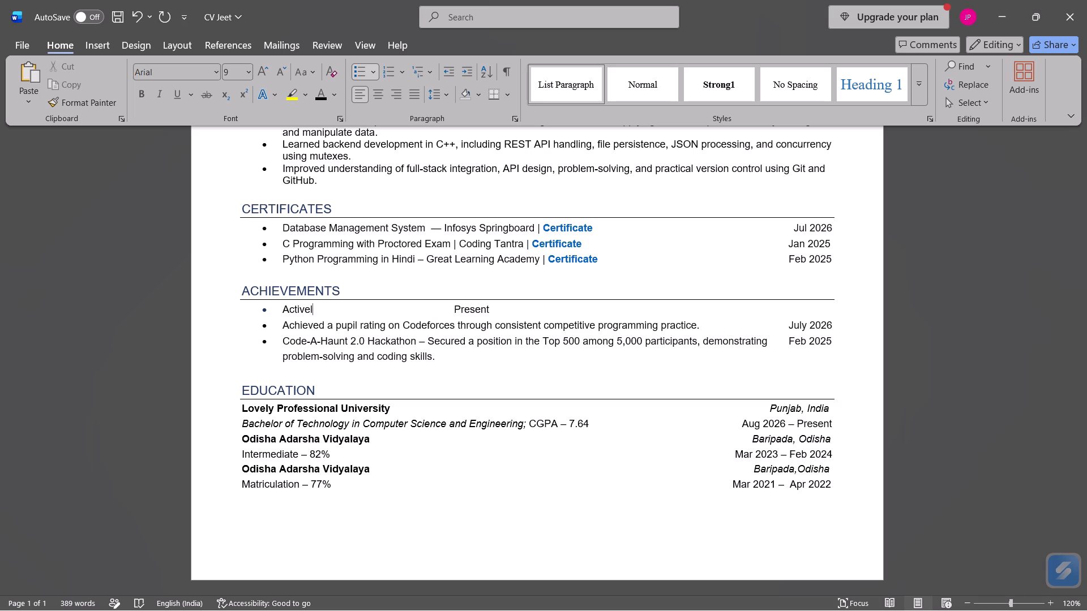
type("y")
key("space")
type("solving")
key("space")
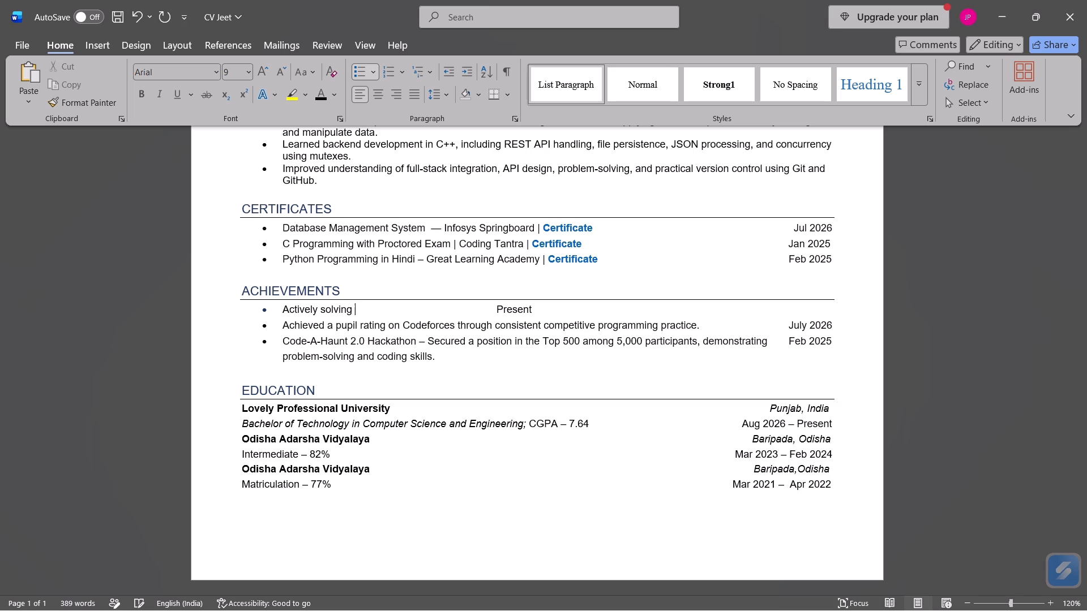
type("problems")
key("space")
type("on Le")
type("tt")
key("BackSpace")
key("BackSpace")
type("etcode")
key("space")
key("BackSpace")
type(",")
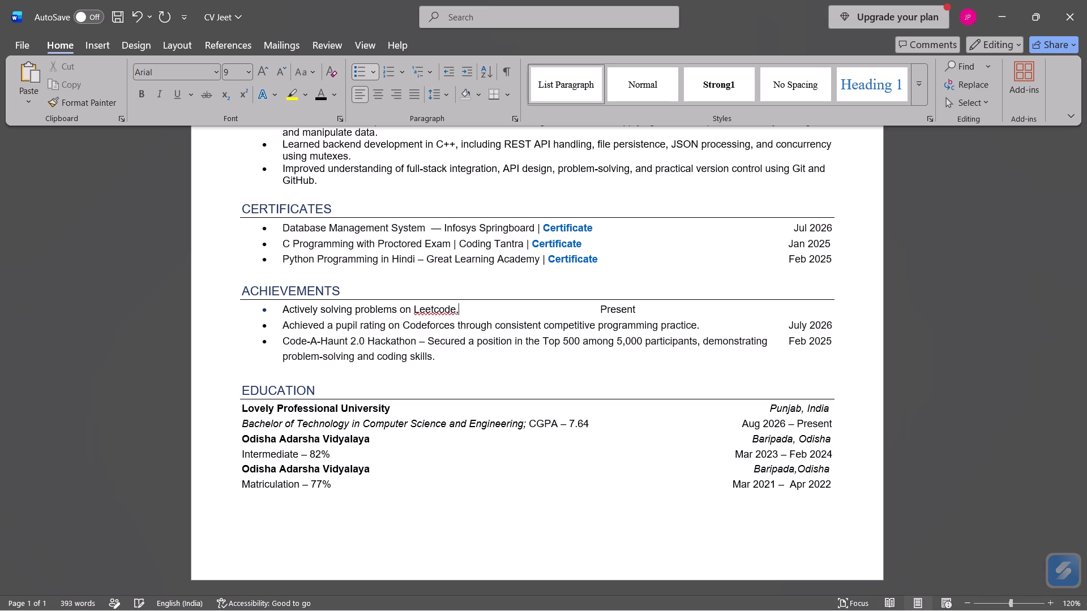
key("space")
key("BackSpace")
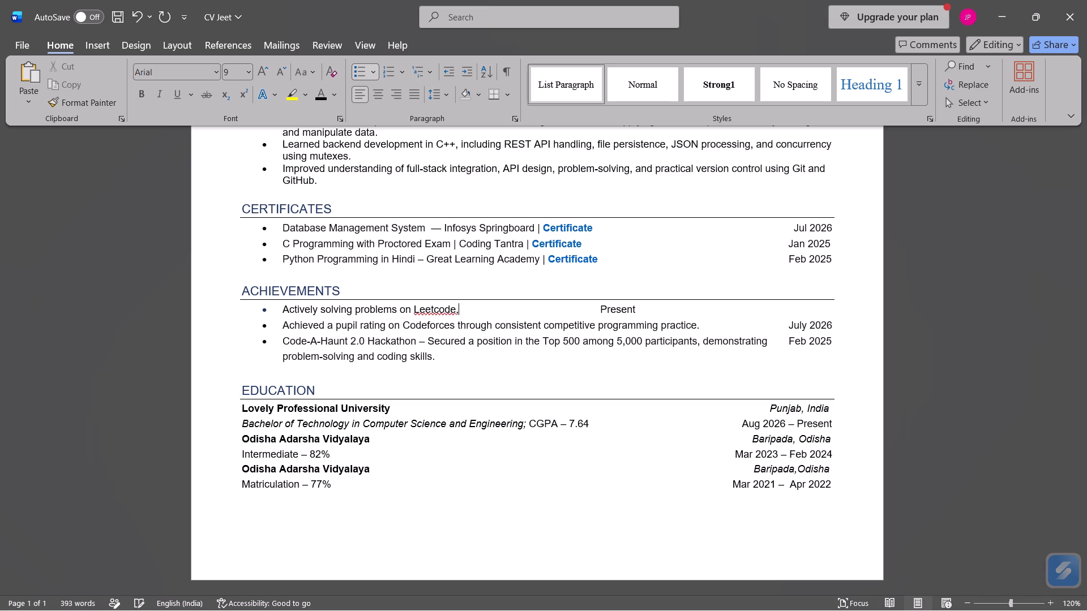
key("BackSpace")
key("shift+colon")
key("BackSpace")
key("semicolon")
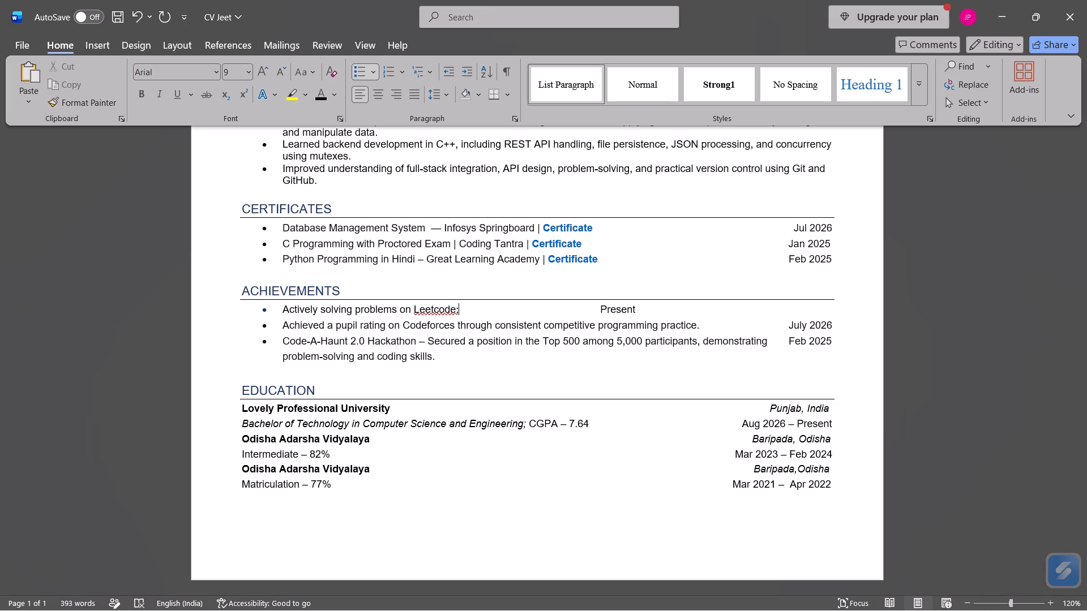
Capitalise the C in the first achievement's platform name so it reads LeetCode.
key("Left")
key("Left")
key("Left")
key("Left")
key("Left")
key("Right")
key("BackSpace")
key("shift+c")
key("Right")
key("Right")
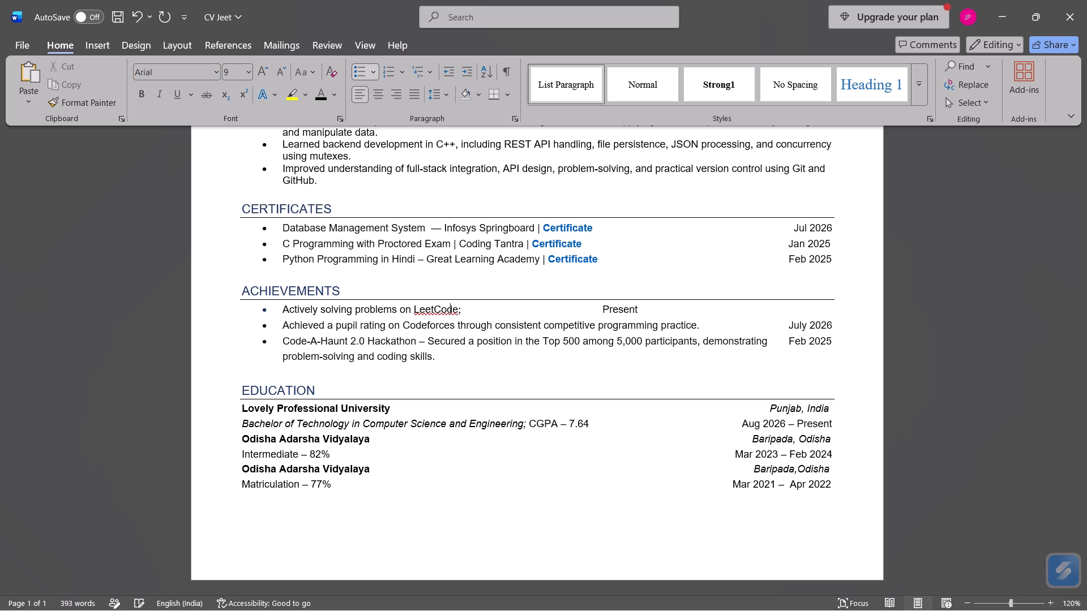
Add "solved 50+ questions" after "LeetCode;" in the first achievement.
key("Right")
key("Right")
key("space")
type("solved")
key("space")
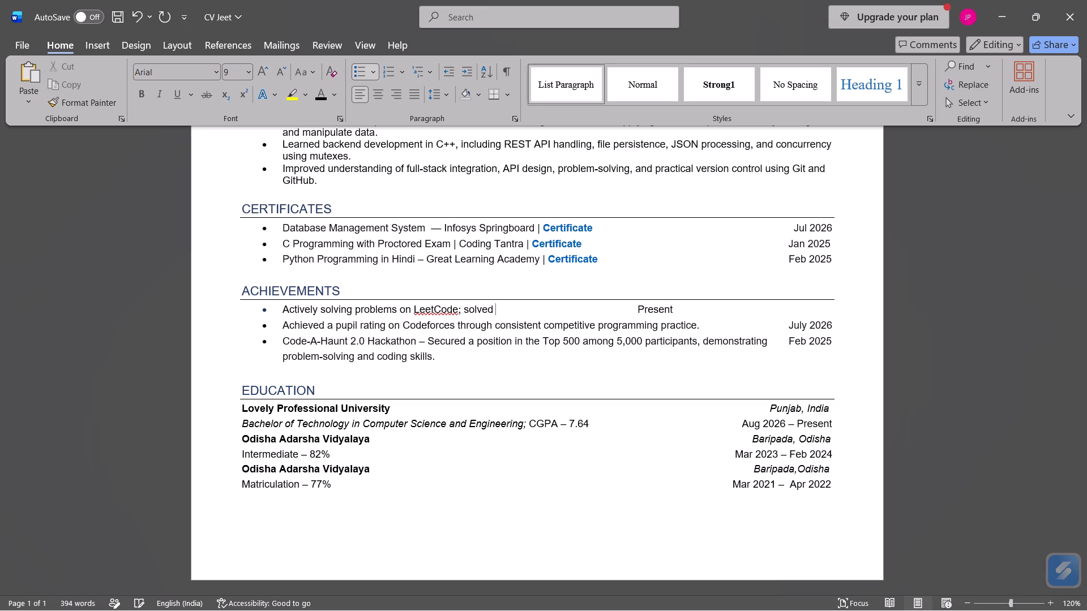
type("150")
key("BackSpace")
key("BackSpace")
key("BackSpace")
type("50+")
key("space")
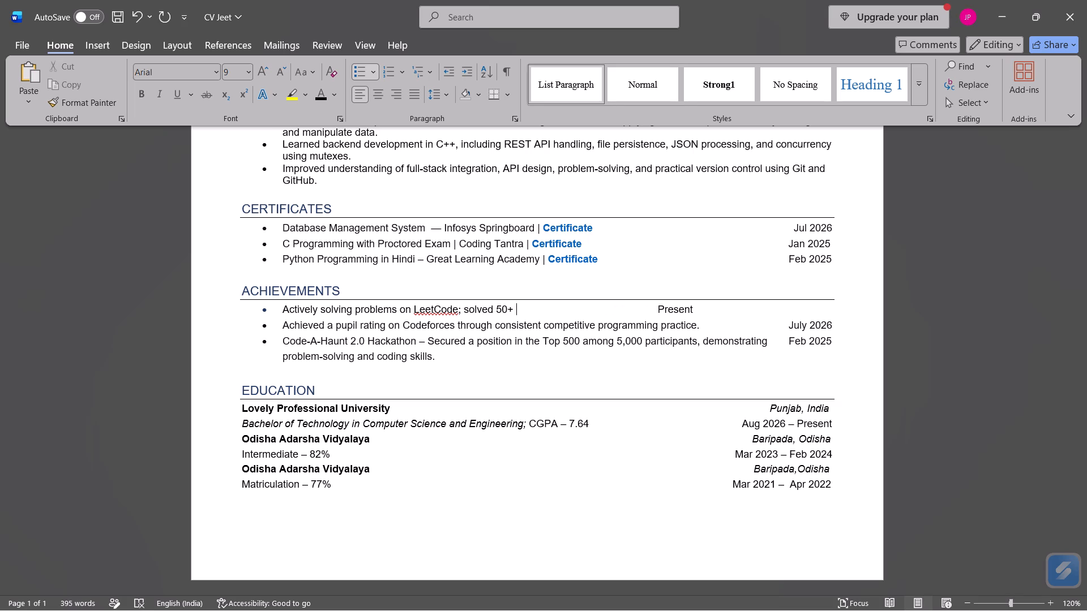
type("questions")
key("space")
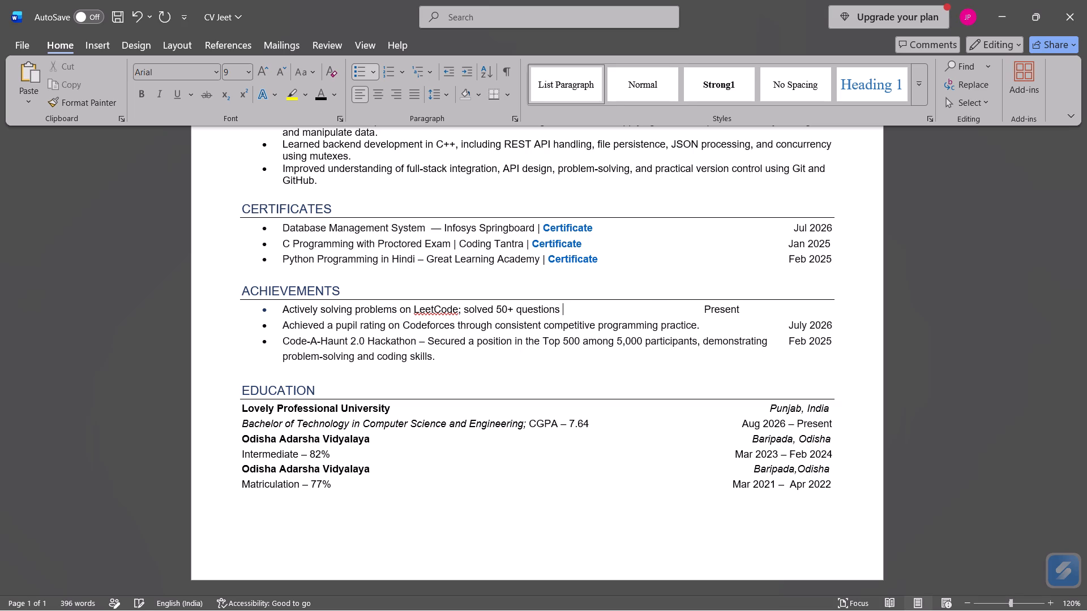
Continue the first achievement's text with "and secured multiple problem-solving badges".
type("and secured")
key("space")
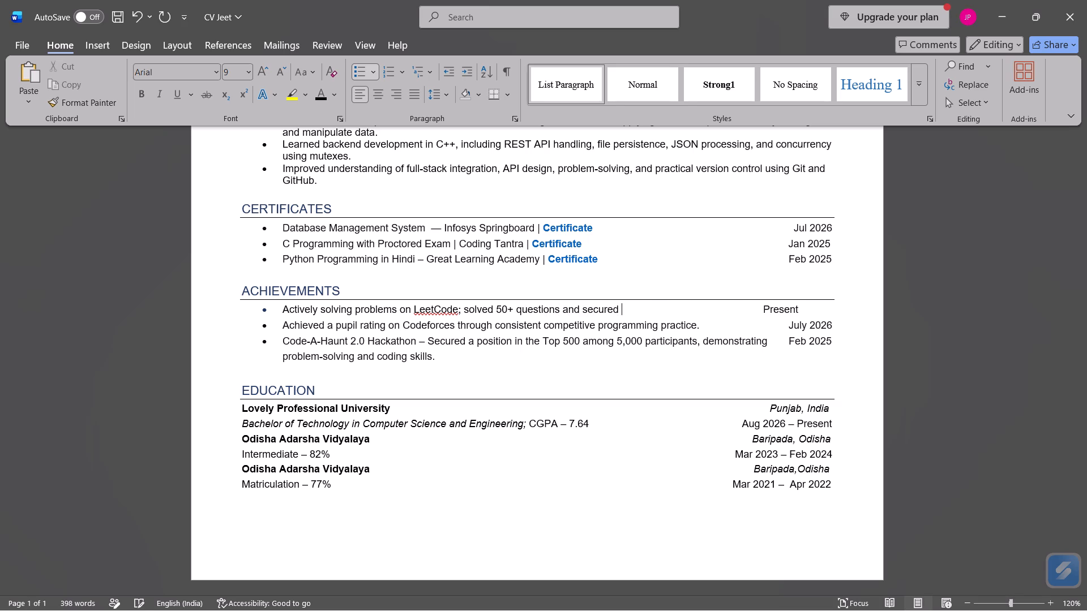
type("multiple")
key("space")
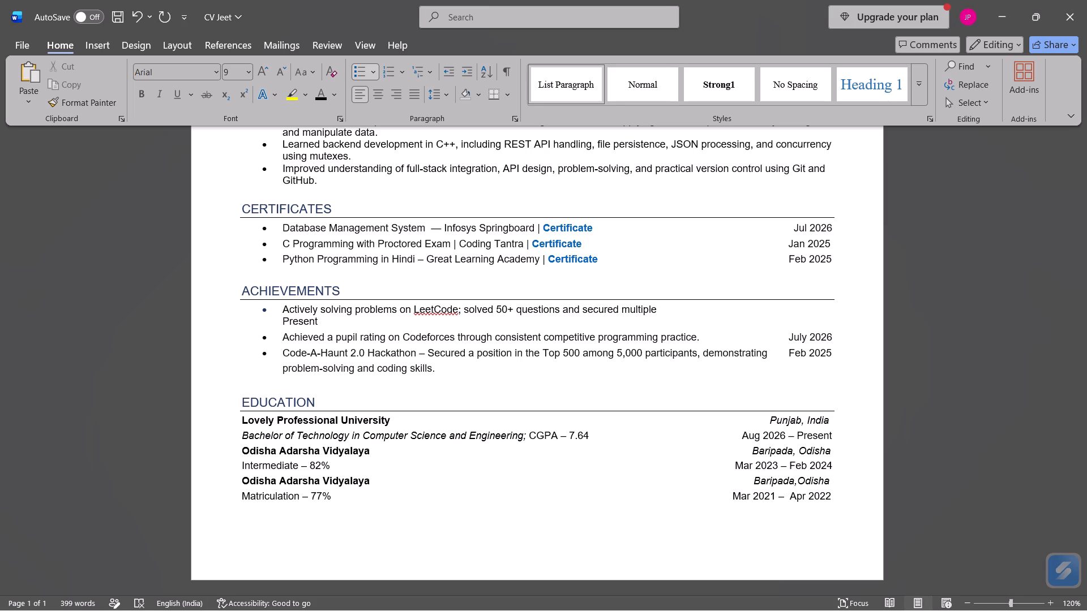
type("problem-sol")
type("ving")
key("space")
type("badges")
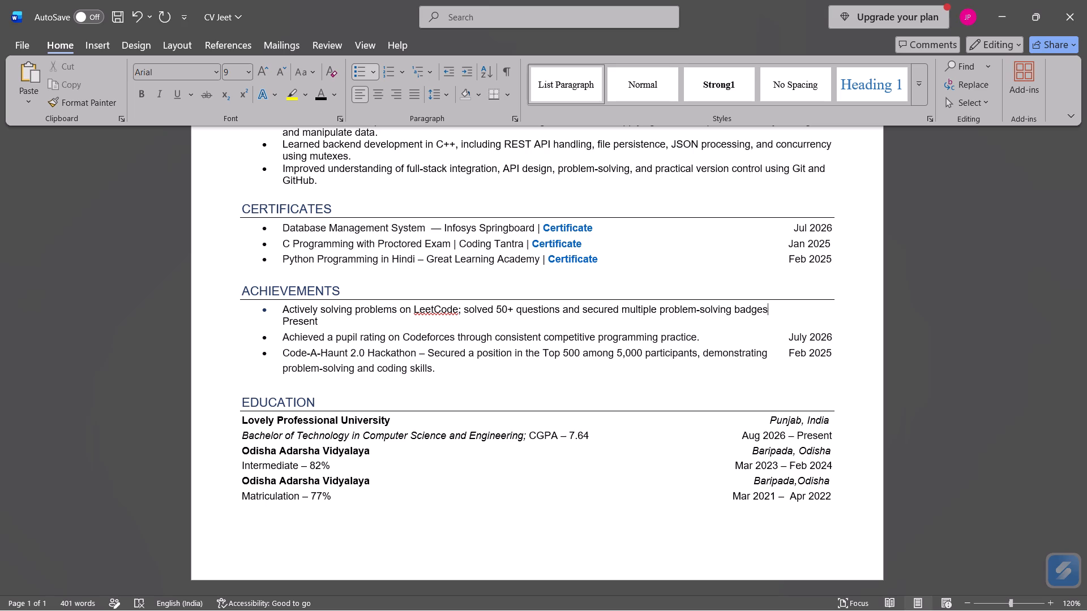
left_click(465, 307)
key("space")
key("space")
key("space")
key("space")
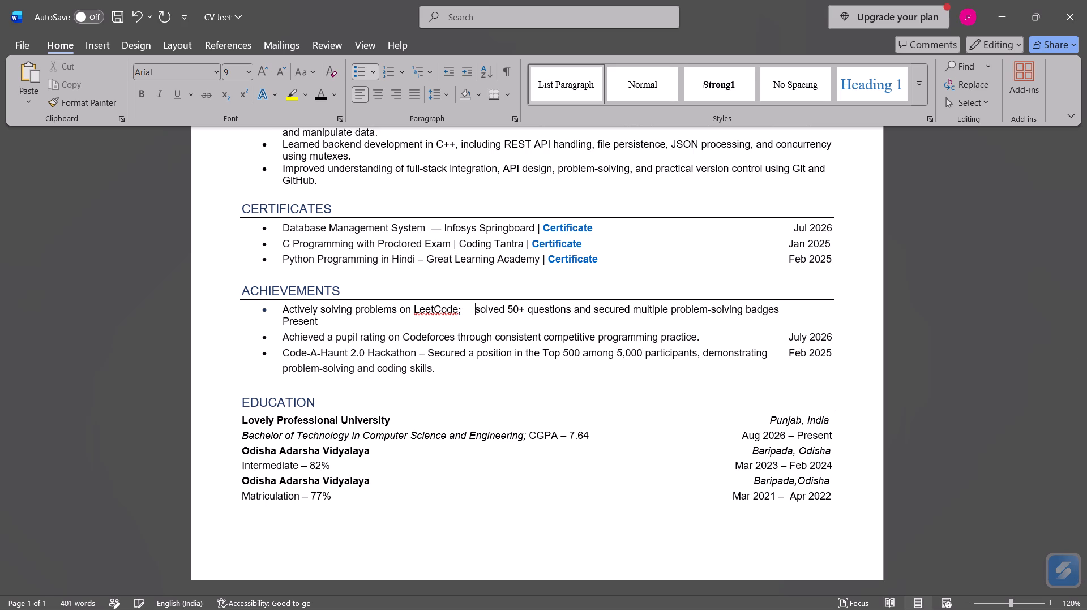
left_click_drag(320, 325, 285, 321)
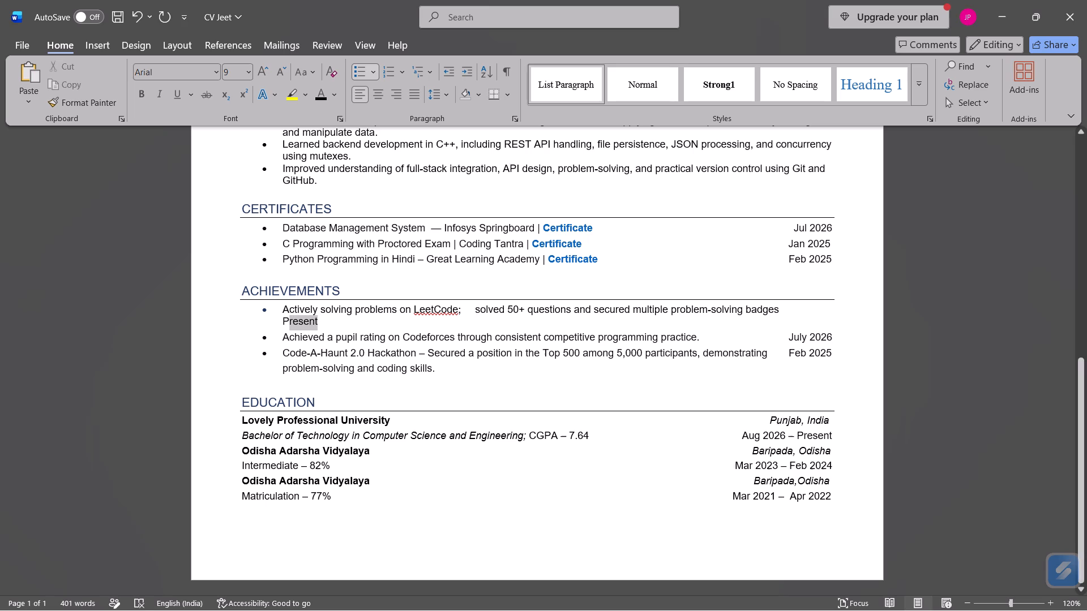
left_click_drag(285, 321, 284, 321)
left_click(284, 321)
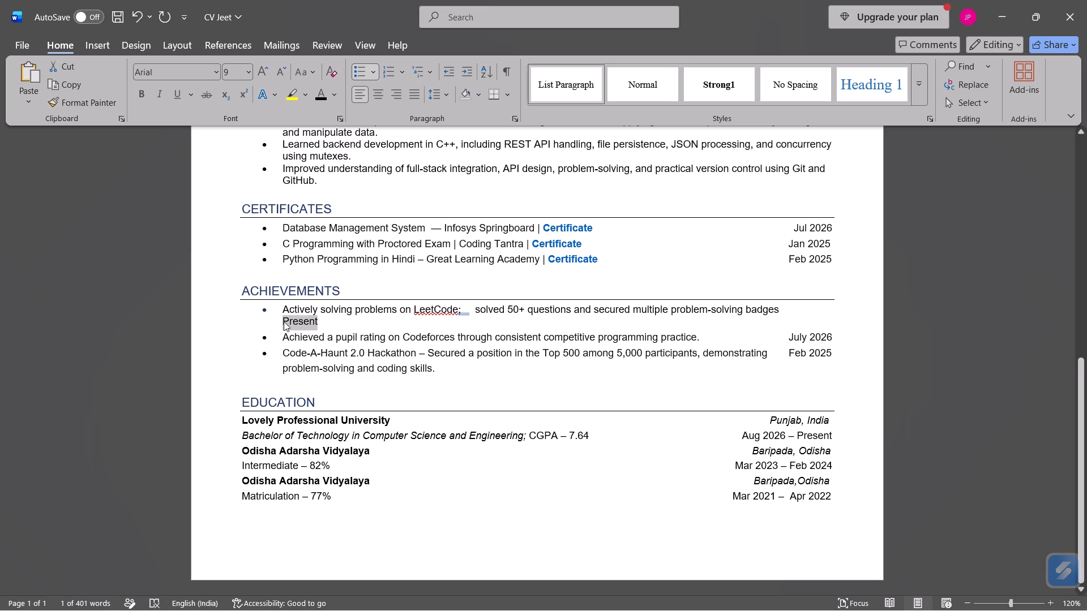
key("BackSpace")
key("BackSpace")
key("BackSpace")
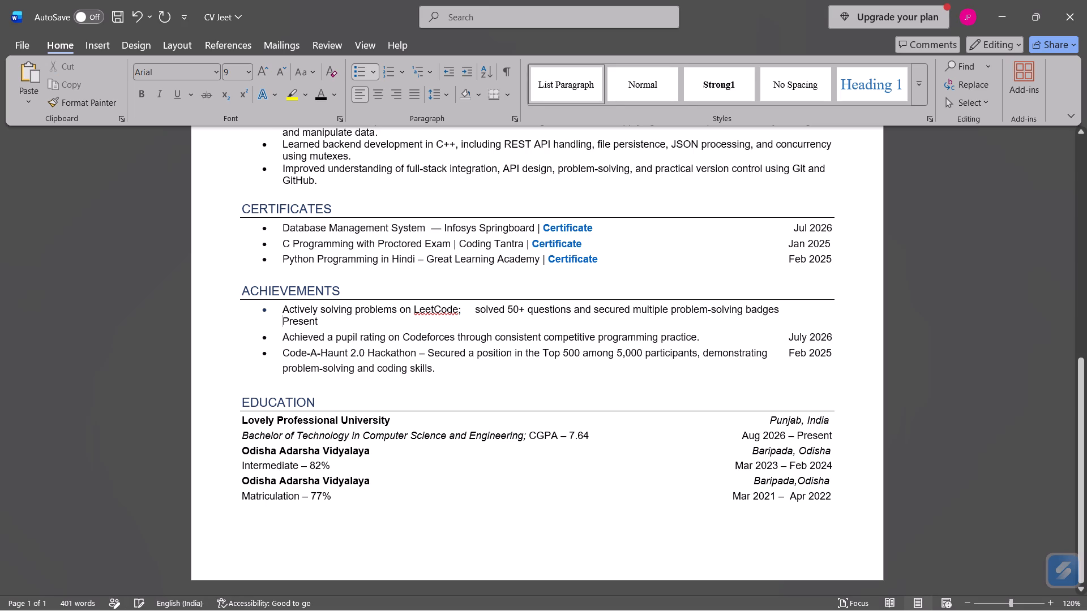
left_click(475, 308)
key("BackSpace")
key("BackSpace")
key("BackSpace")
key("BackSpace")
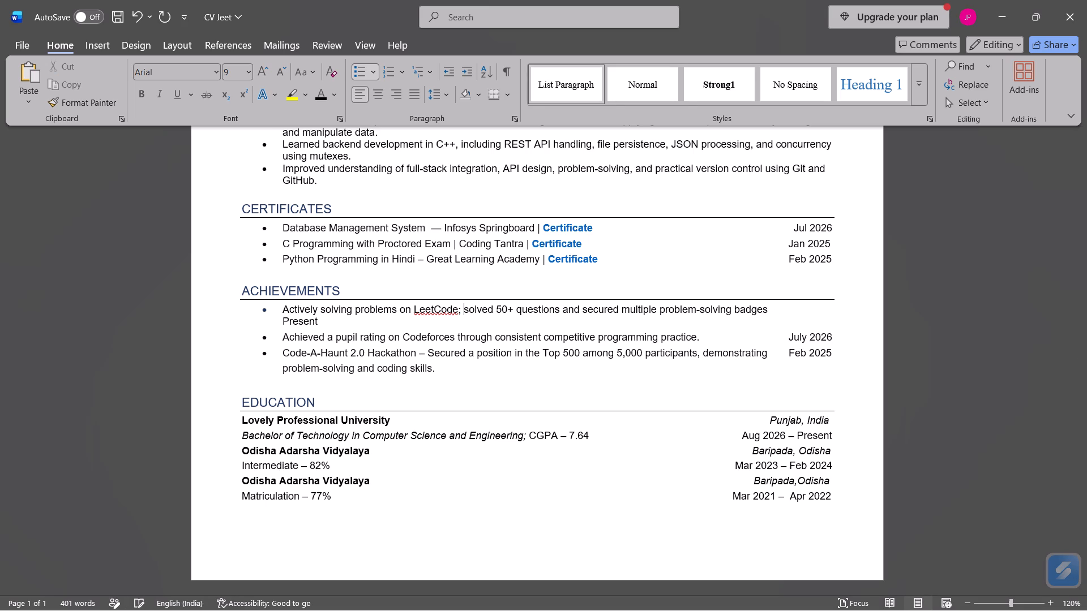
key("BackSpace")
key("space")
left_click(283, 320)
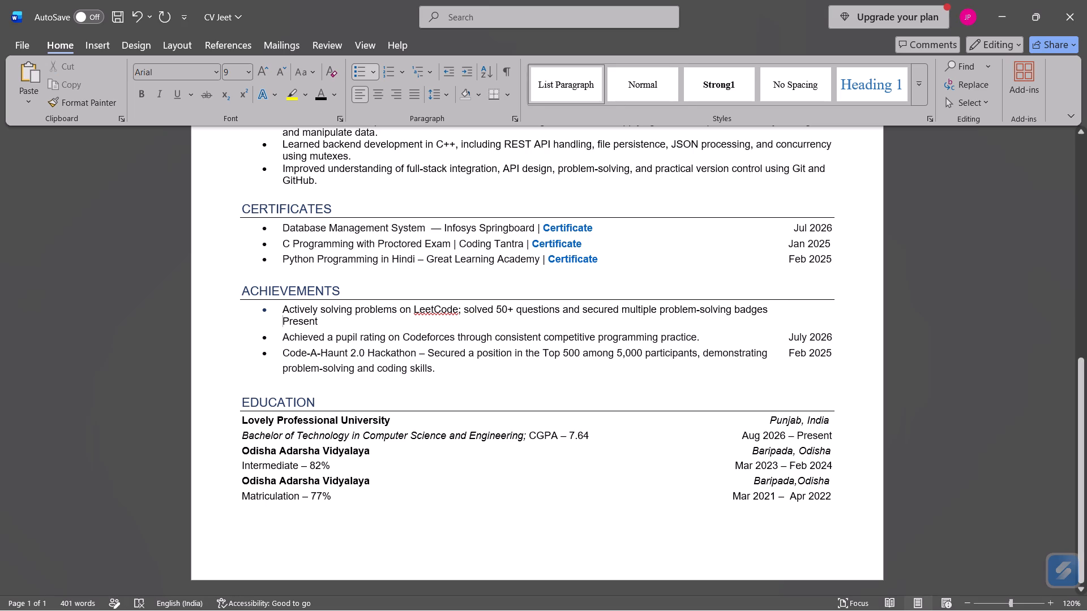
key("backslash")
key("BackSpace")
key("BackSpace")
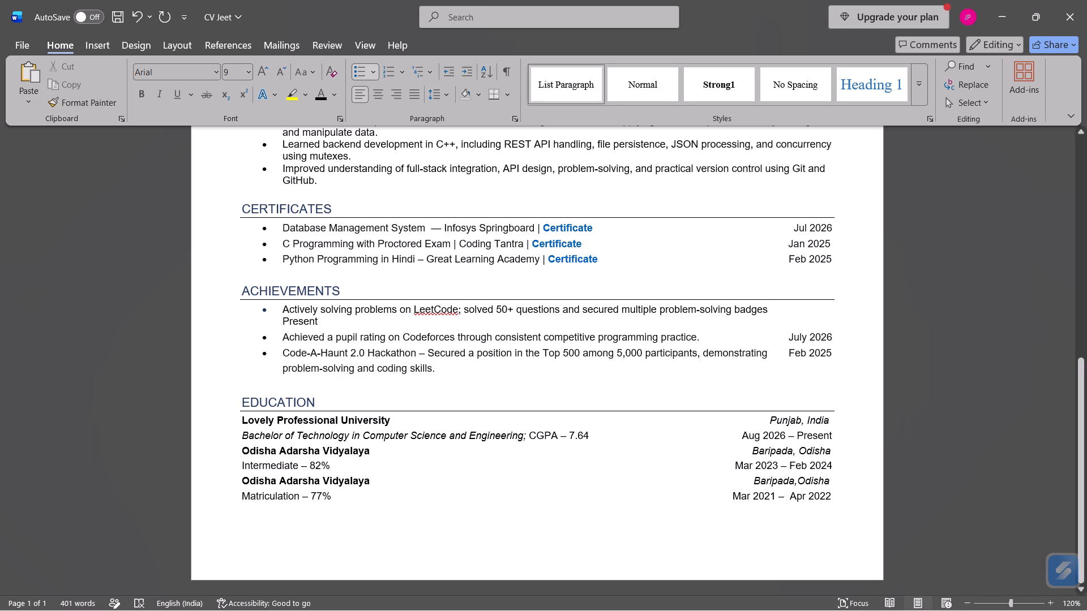
Move the wrapped "Present" date up to the end of the first achievement's line, spaced after "badges".
left_click(315, 322)
left_click_drag(316, 321, 281, 321)
key("ctrl+c")
key("BackSpace")
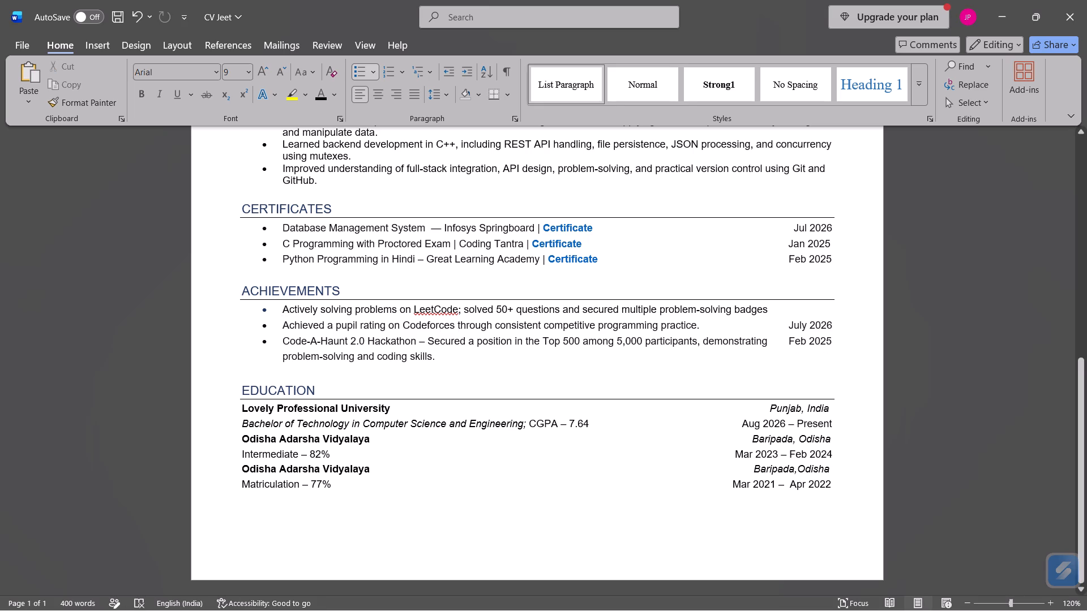
left_click(769, 305)
key("space")
key("space")
key("space")
key("space")
key("space")
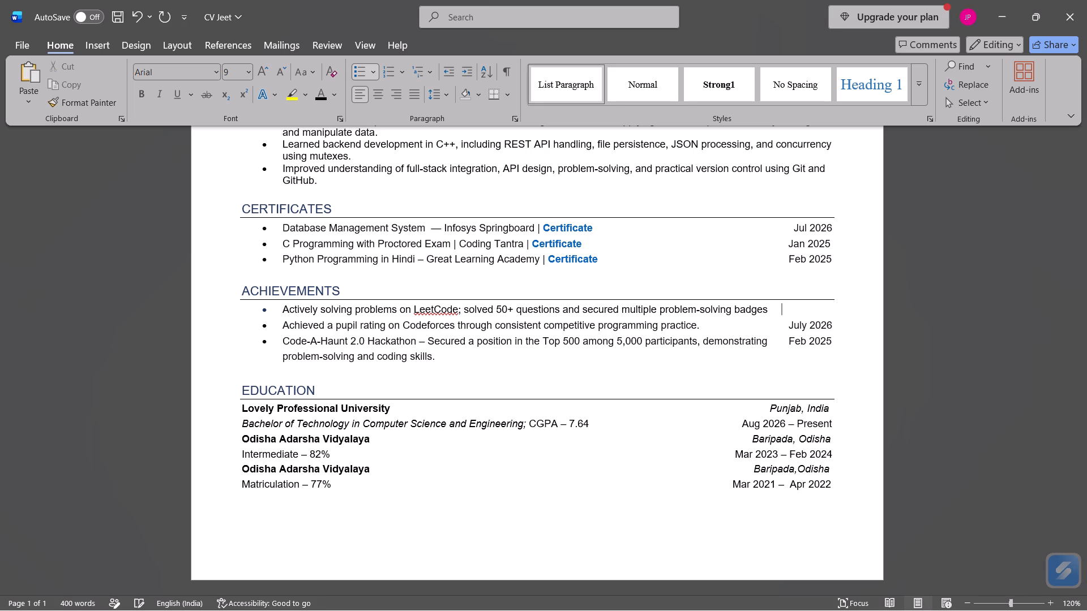
key("space")
key("ctrl+v")
left_click(769, 305)
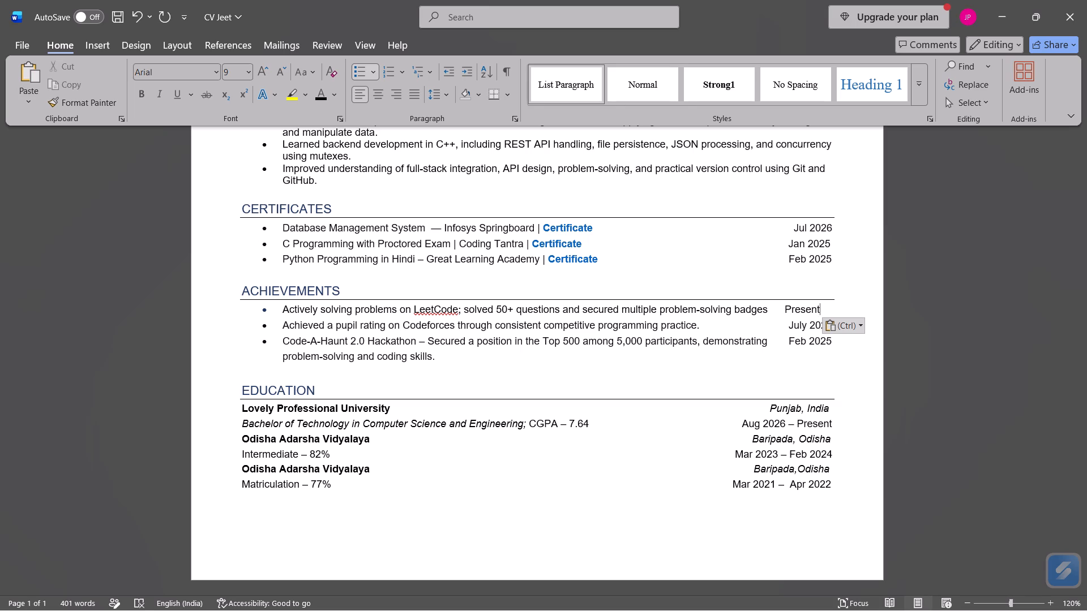
Add spaces before "Present" in the first achievement so it lines up with the date column.
left_click(786, 311)
key("space")
key("space")
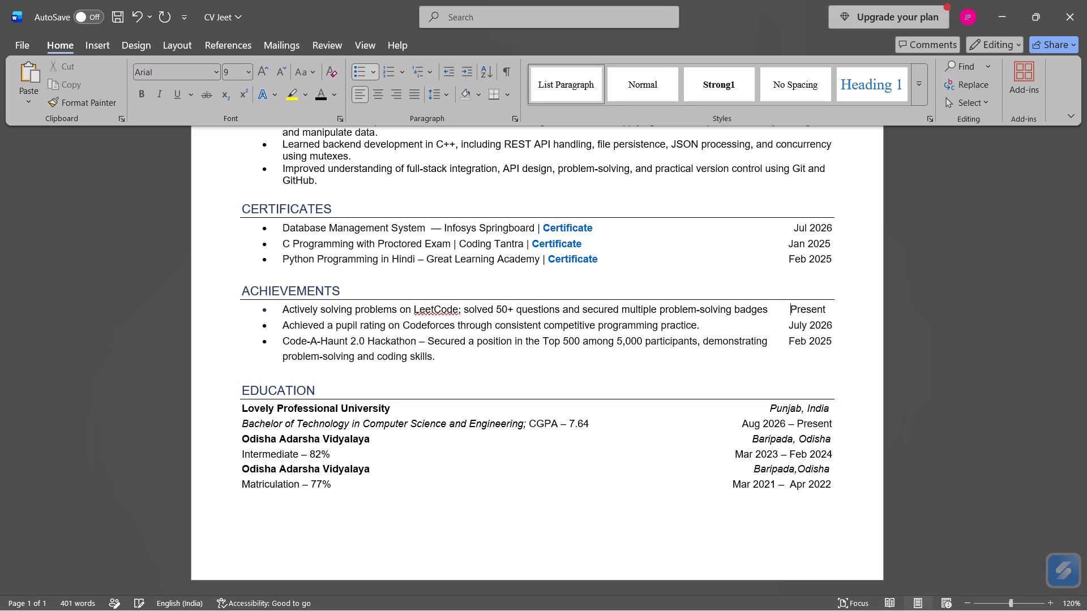
key("space")
key("space")
key("space")
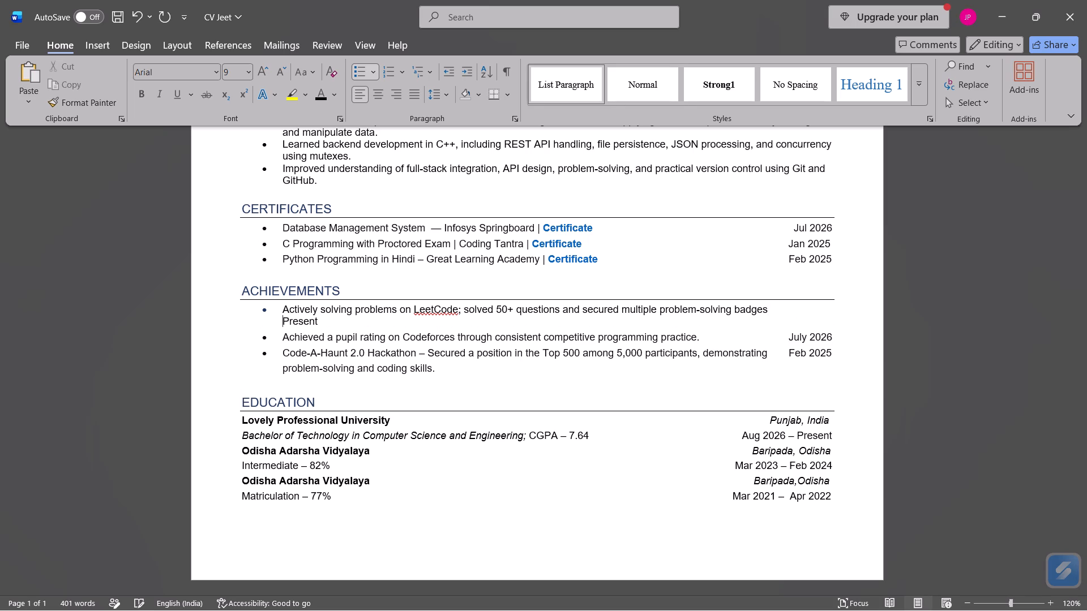
key("BackSpace")
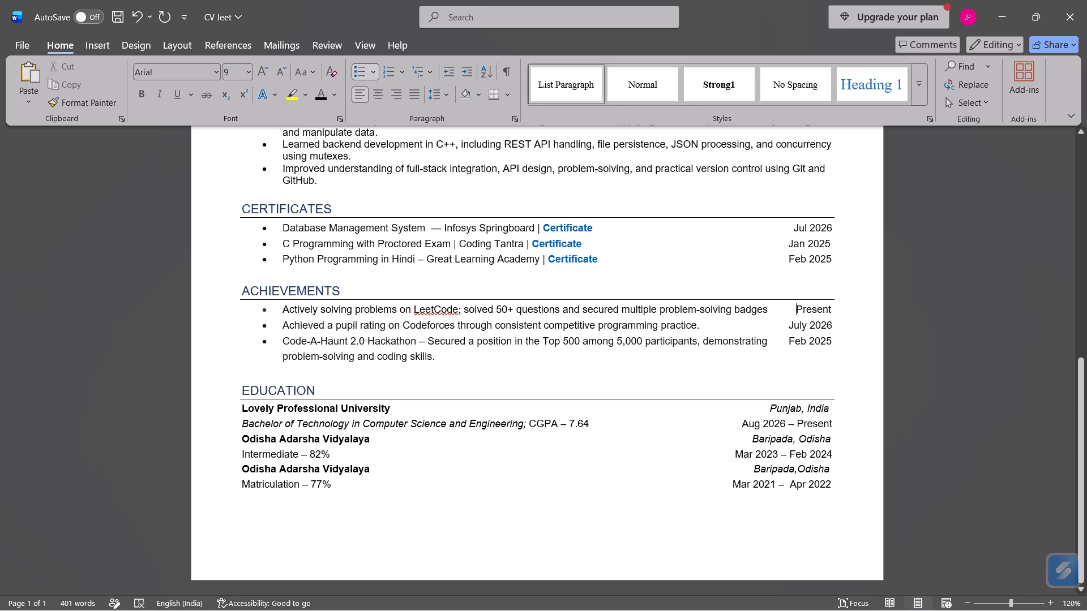
Ignore all spelling flags for the word LeetCode in the first achievement.
left_click_drag(458, 307, 415, 307)
right_click(415, 307)
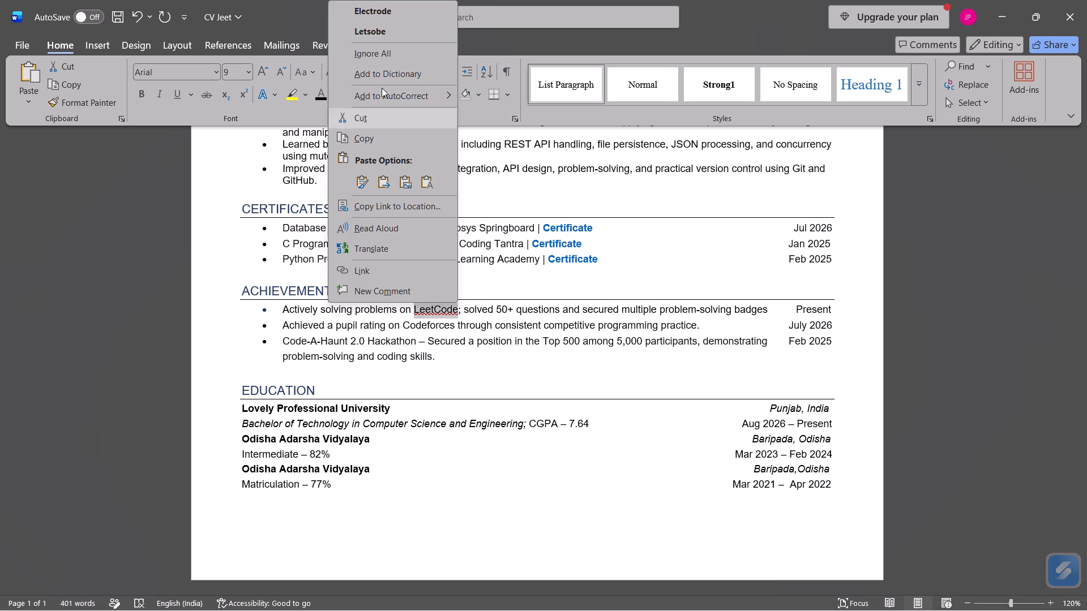
left_click(375, 57)
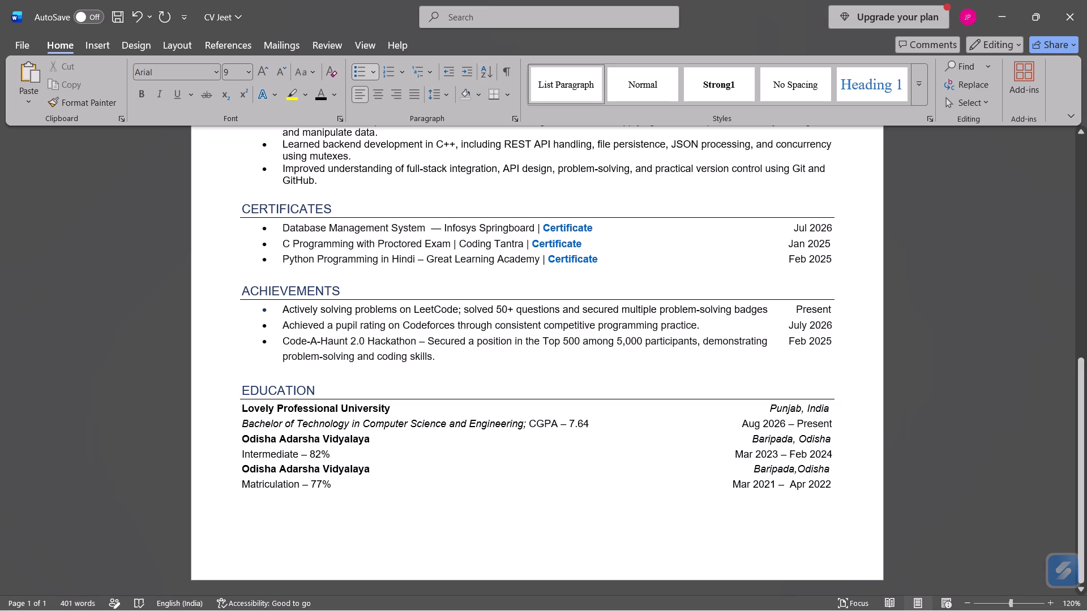
Change the Code-A-Haunt 2.0 Hackathon ranking to Top 50.
left_click(580, 342)
key("BackSpace")
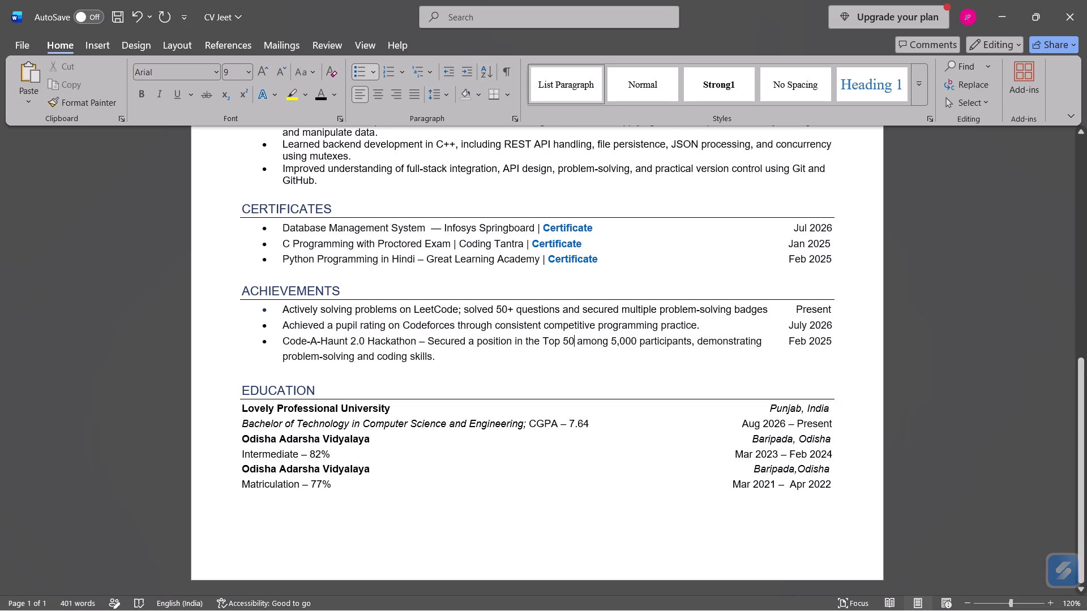
Review the whole CV from the skill summary through projects, training, certificates, achievements and education.
scroll(537, 483, "down", 1)
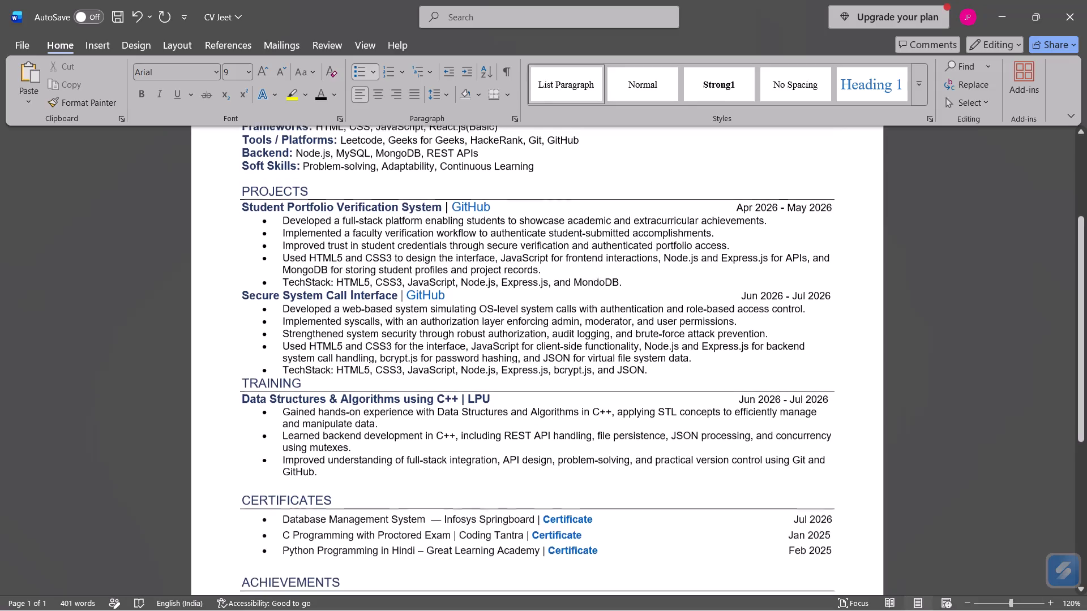
scroll(537, 483, "down", 2)
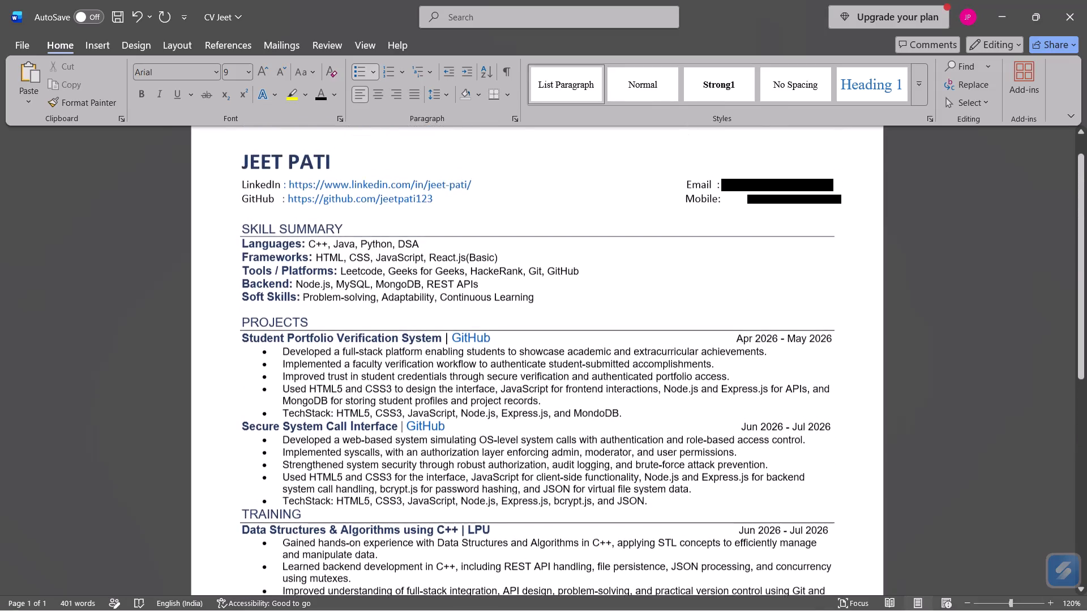
scroll(537, 483, "down", 3)
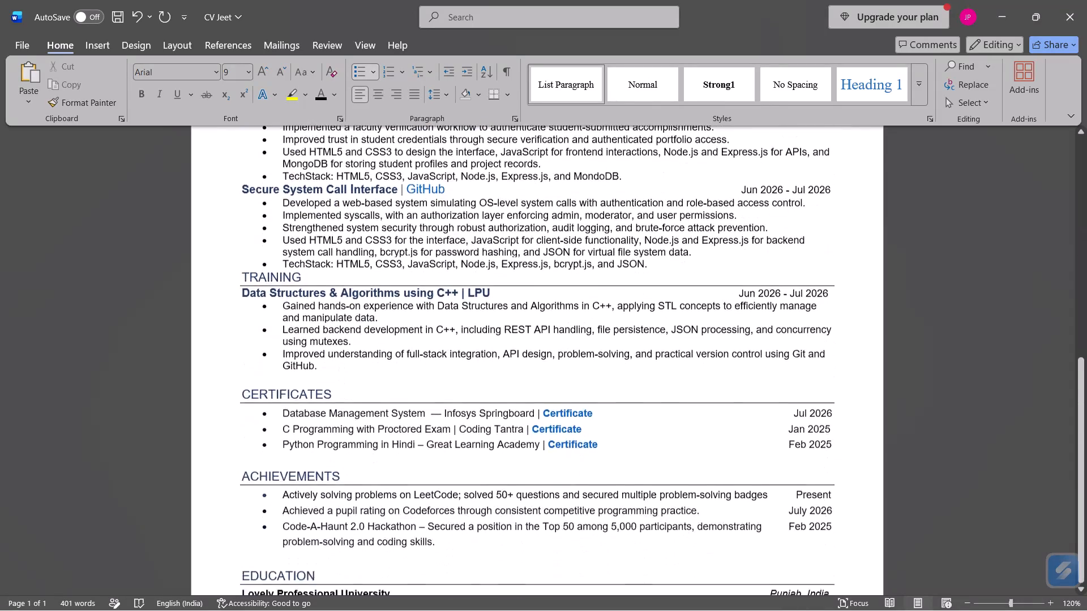
scroll(537, 483, "down", 1)
scroll(537, 483, "up", 1)
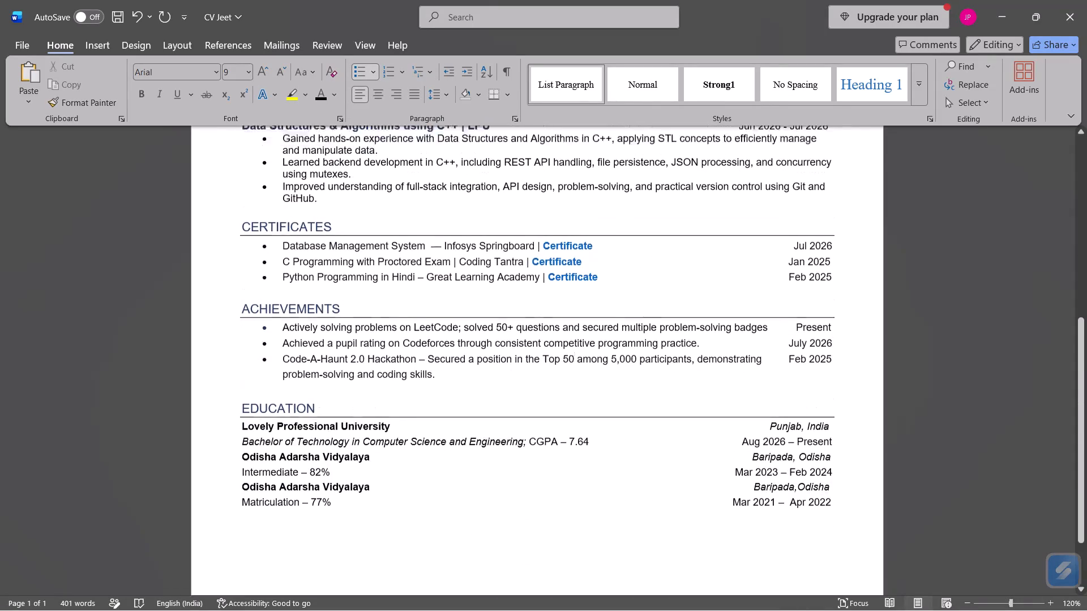
scroll(537, 483, "up", 1)
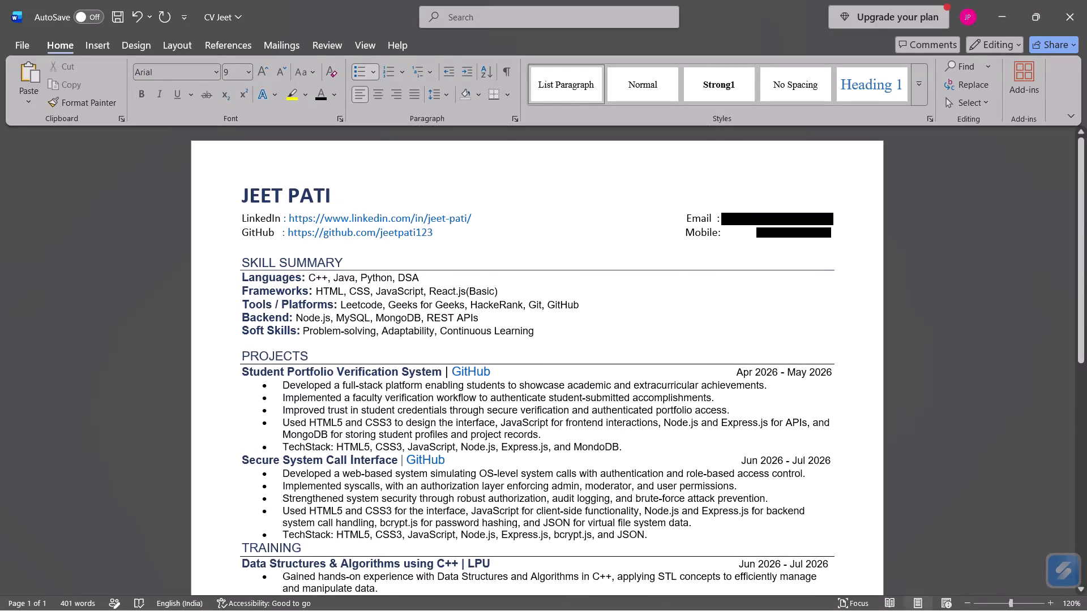
Save a copy of the CV in the Downloads folder as a Word document named "CV Jeet ok".
left_click(24, 41)
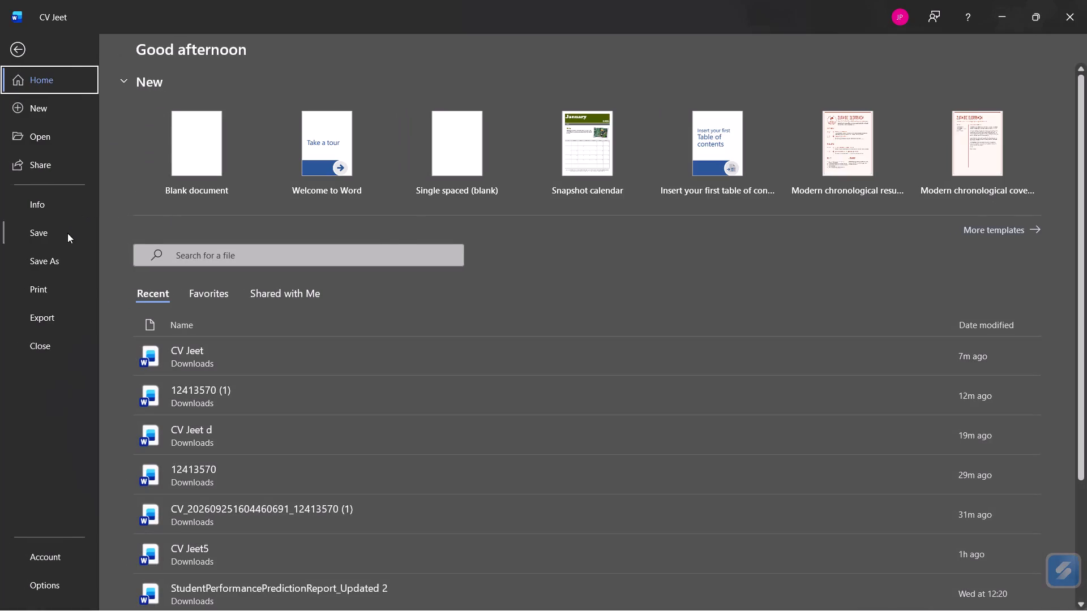
left_click(62, 250)
double_click(463, 150)
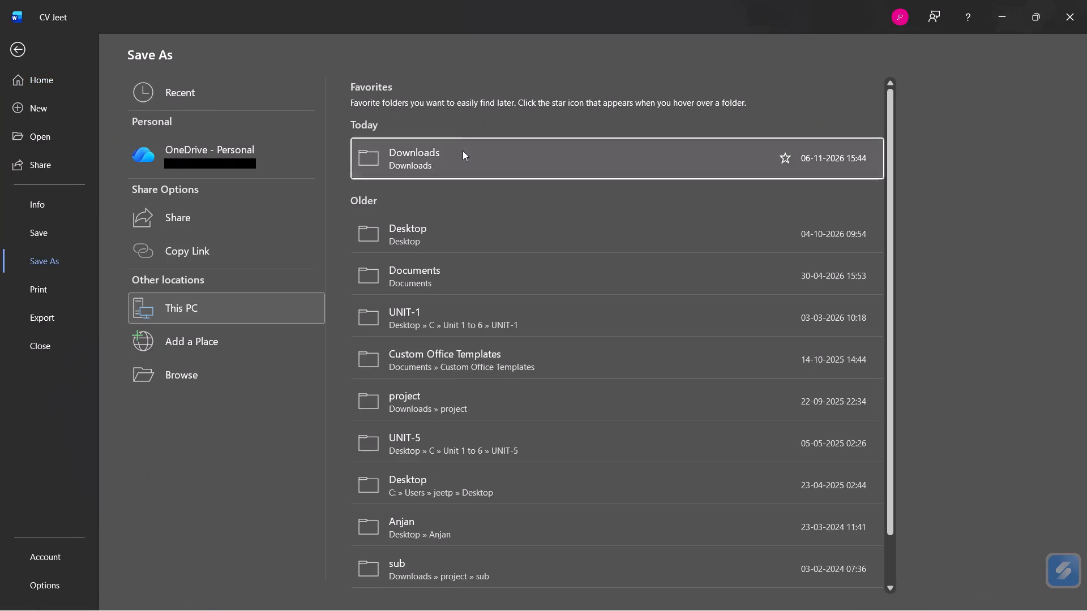
left_click(226, 236)
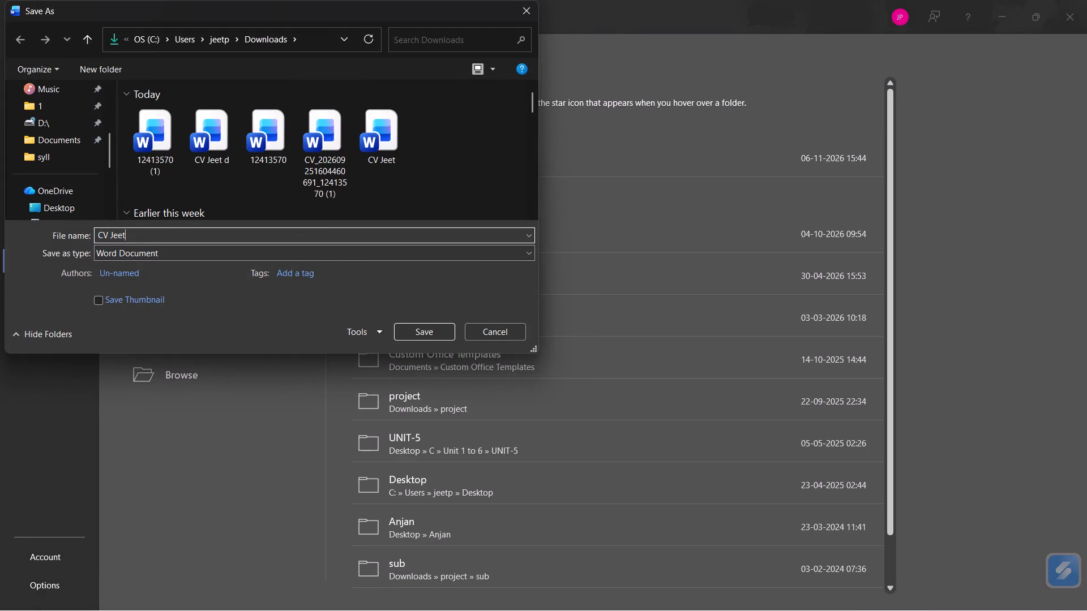
key("space")
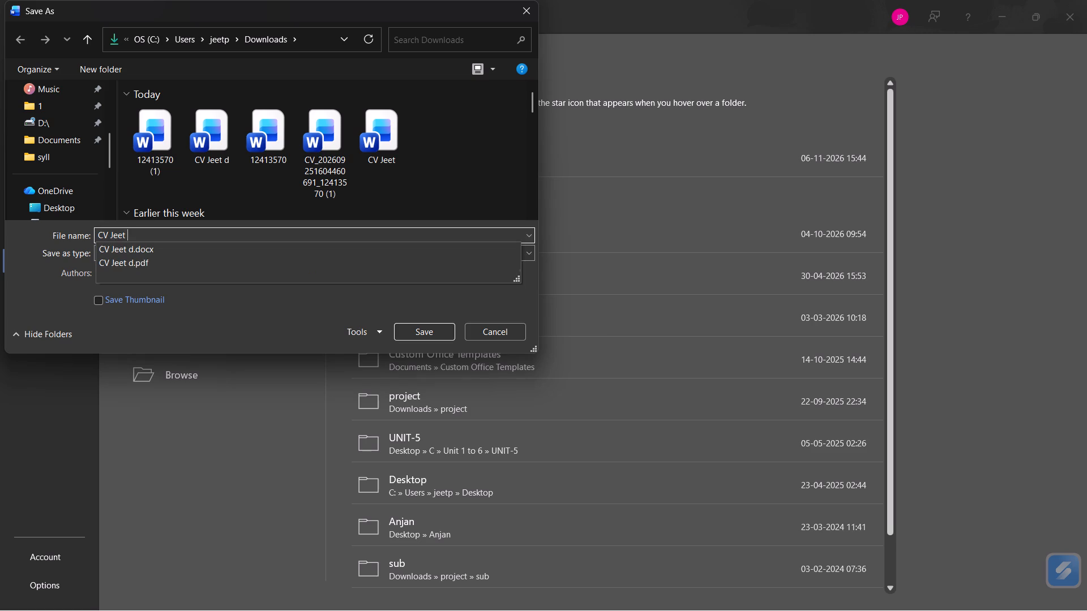
type("ok")
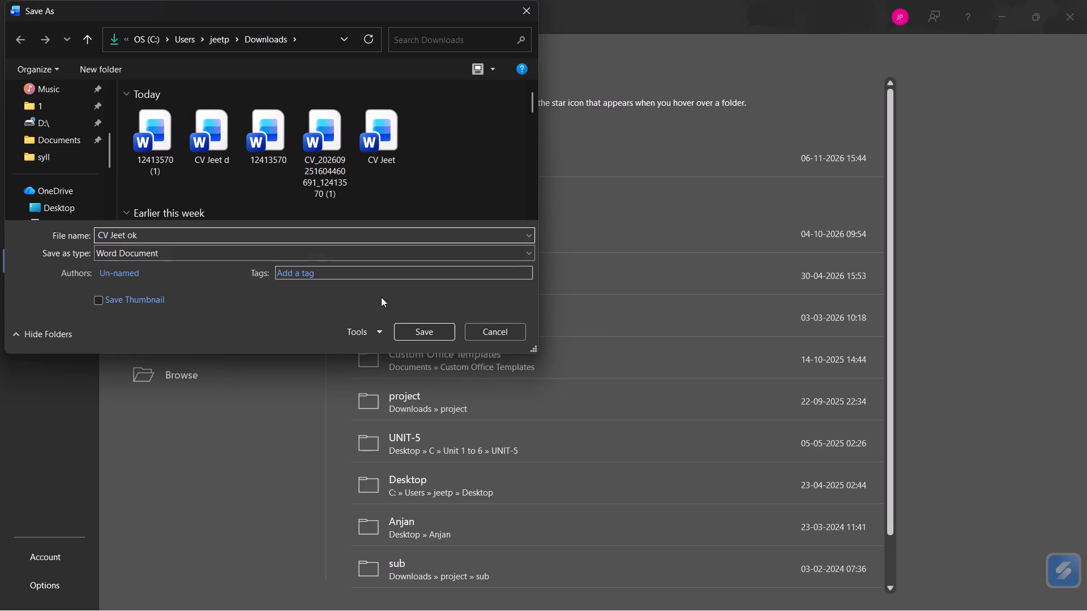
left_click(414, 336)
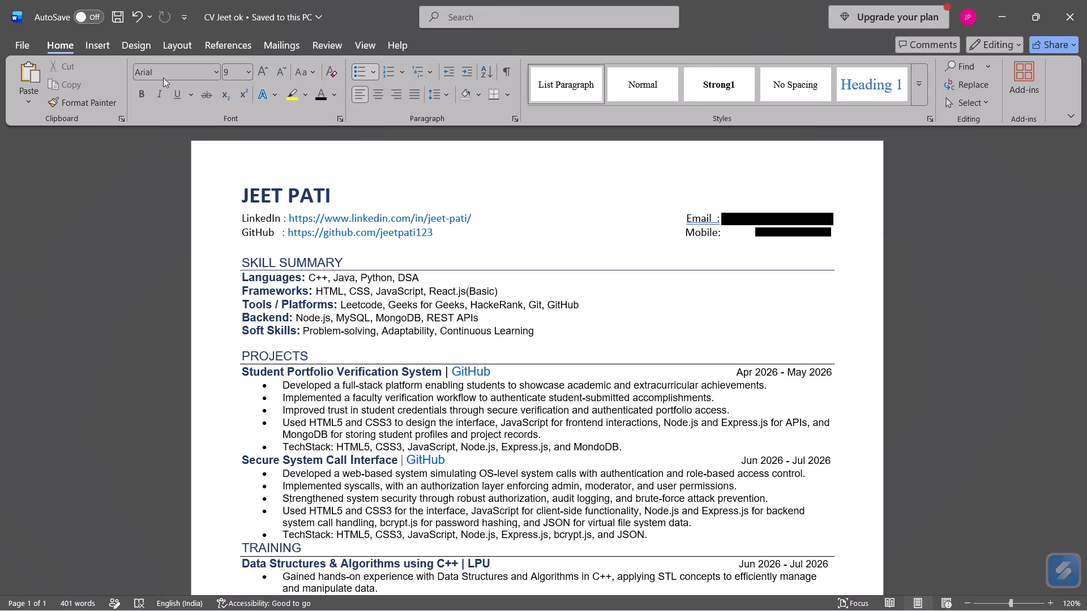
Save the CV as a PDF named "CV Jeet ok" in the Downloads folder.
left_click(18, 38)
left_click(62, 261)
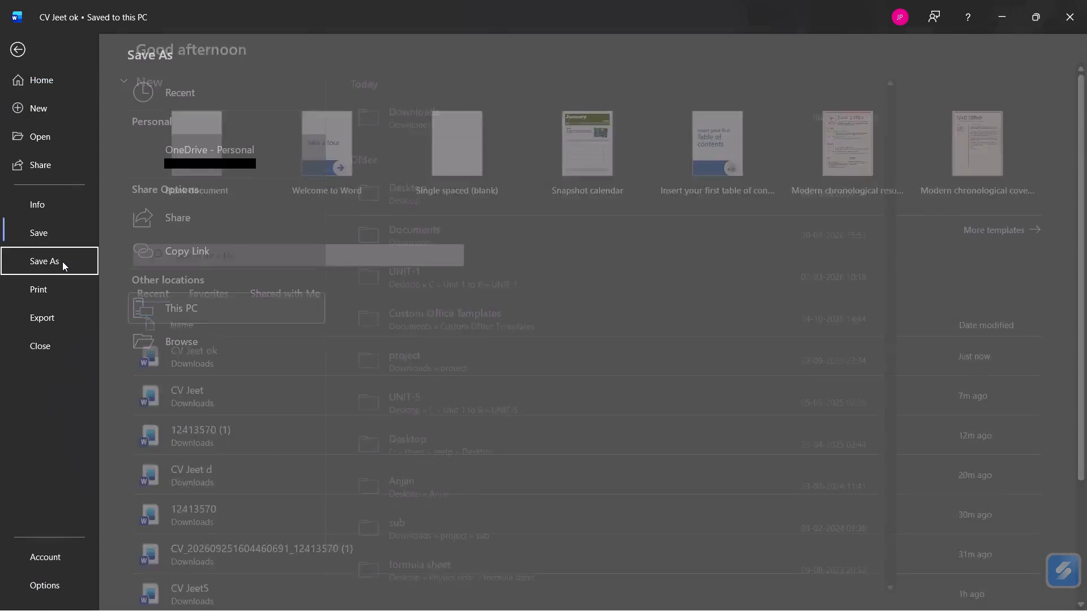
double_click(453, 150)
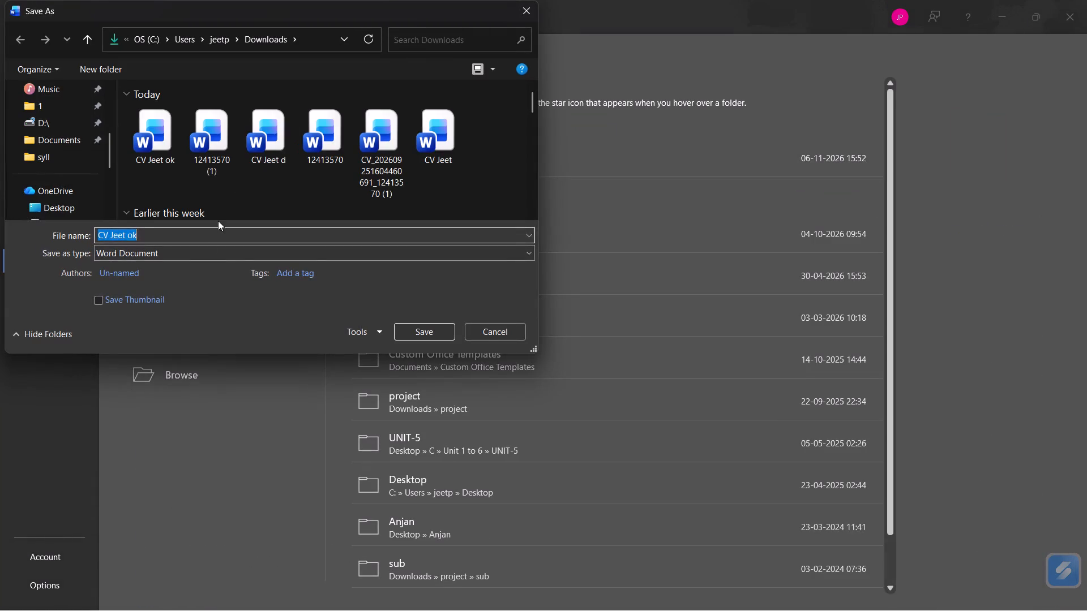
left_click(189, 253)
left_click(128, 328)
left_click(165, 248)
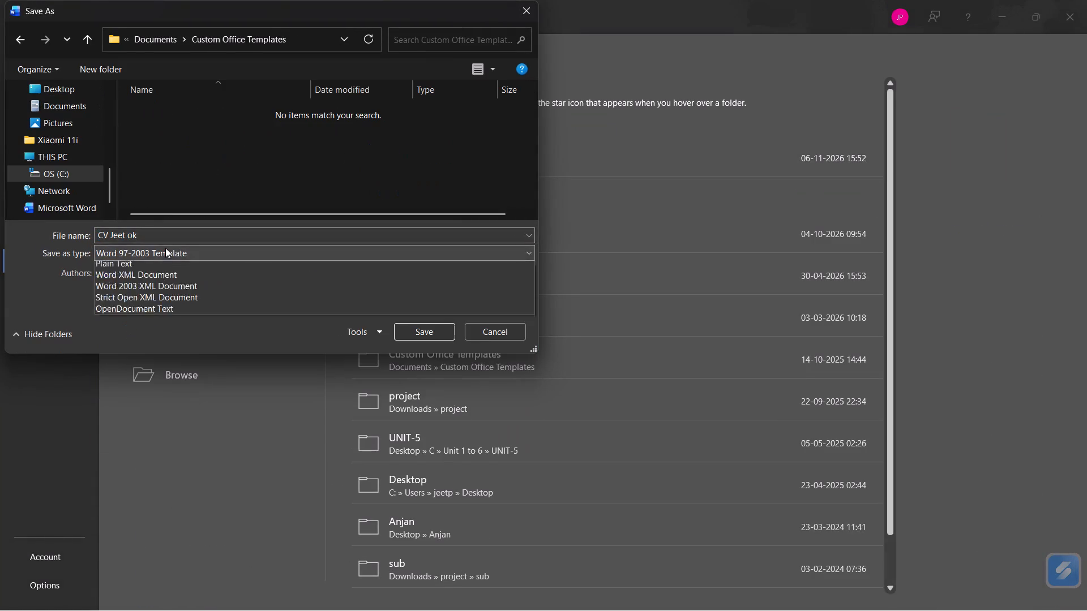
left_click(128, 338)
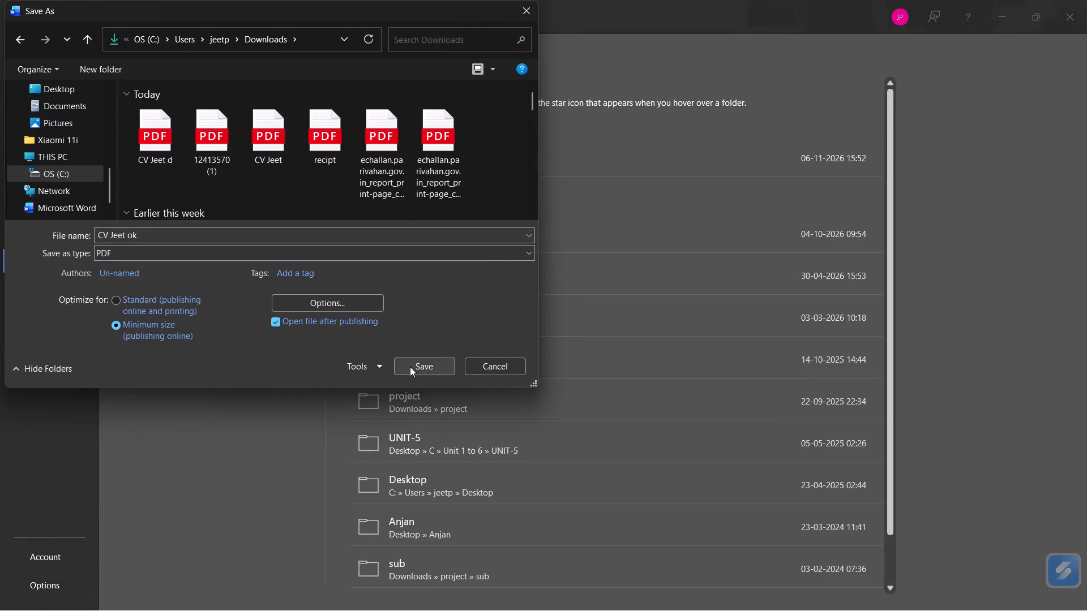
left_click(410, 367)
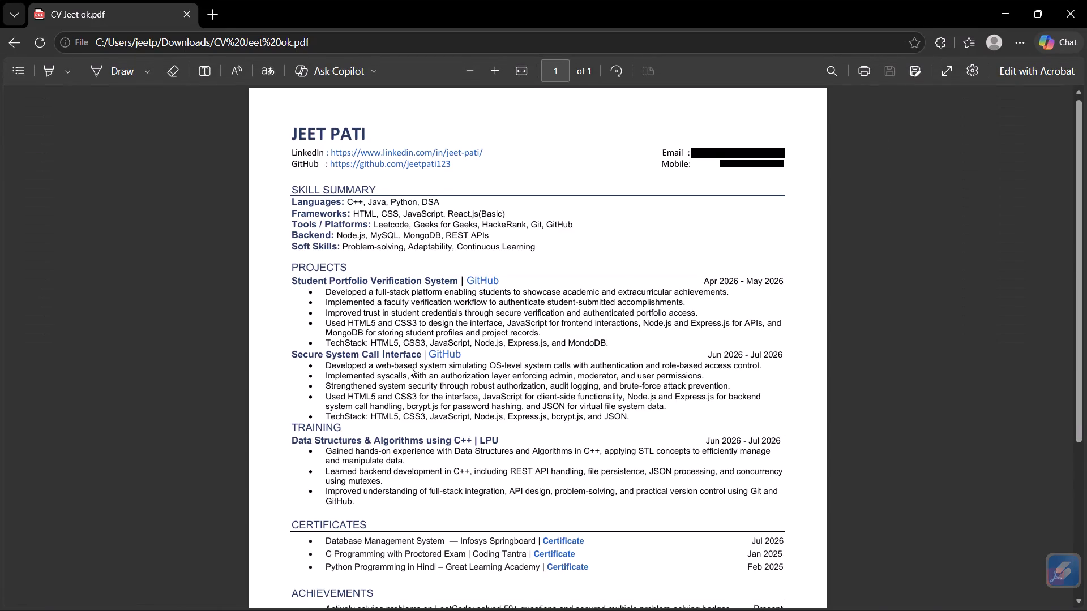
Review the exported PDF's sections and compare them with the CV document back in Word.
scroll(410, 367, "down", 1)
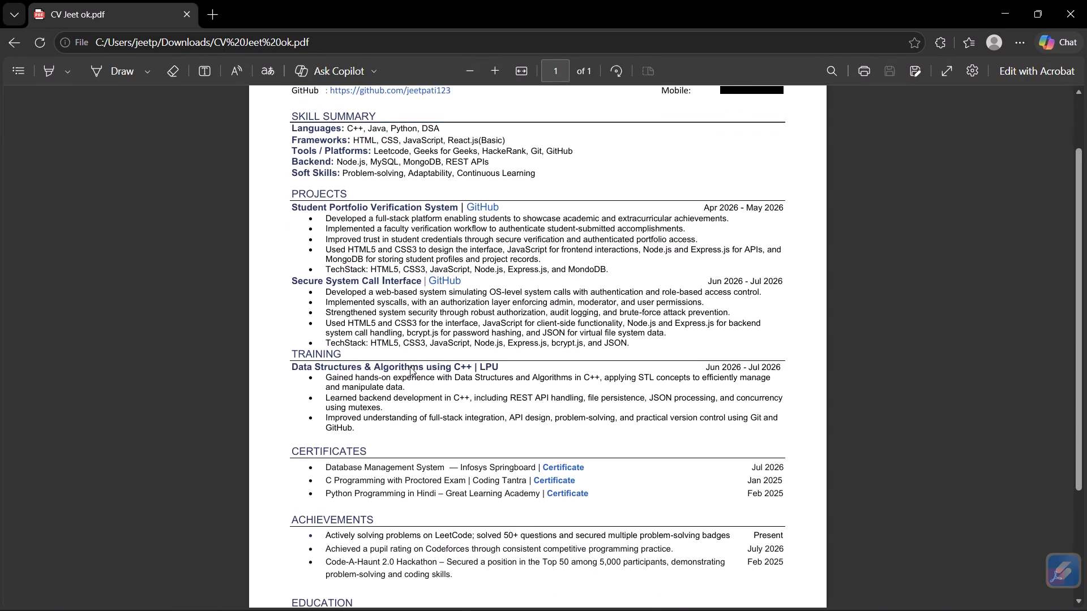
scroll(410, 367, "down", 4)
scroll(410, 367, "up", 3)
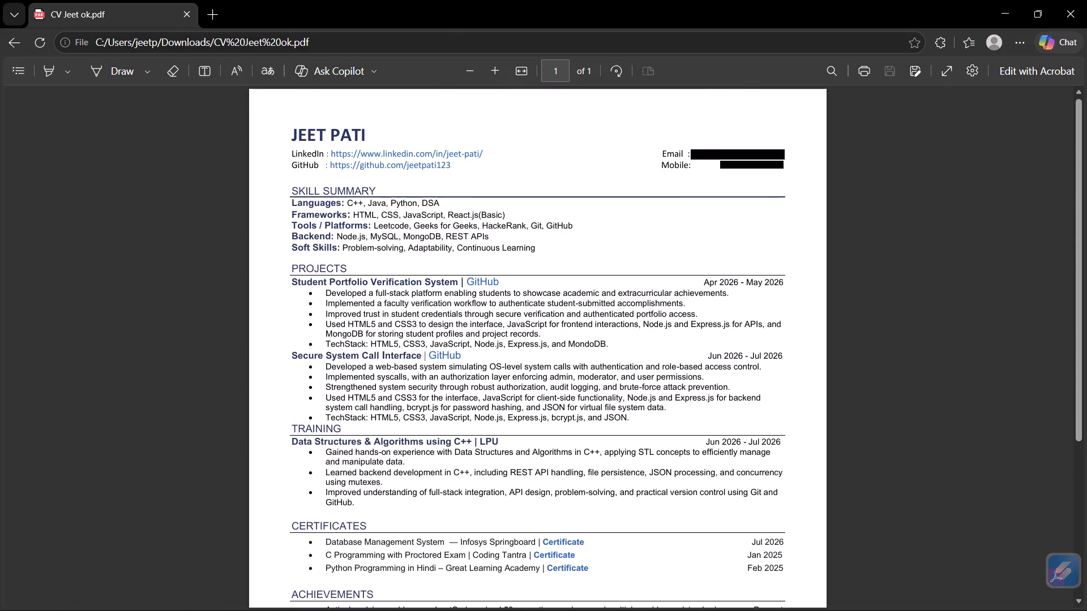
left_click(703, 601)
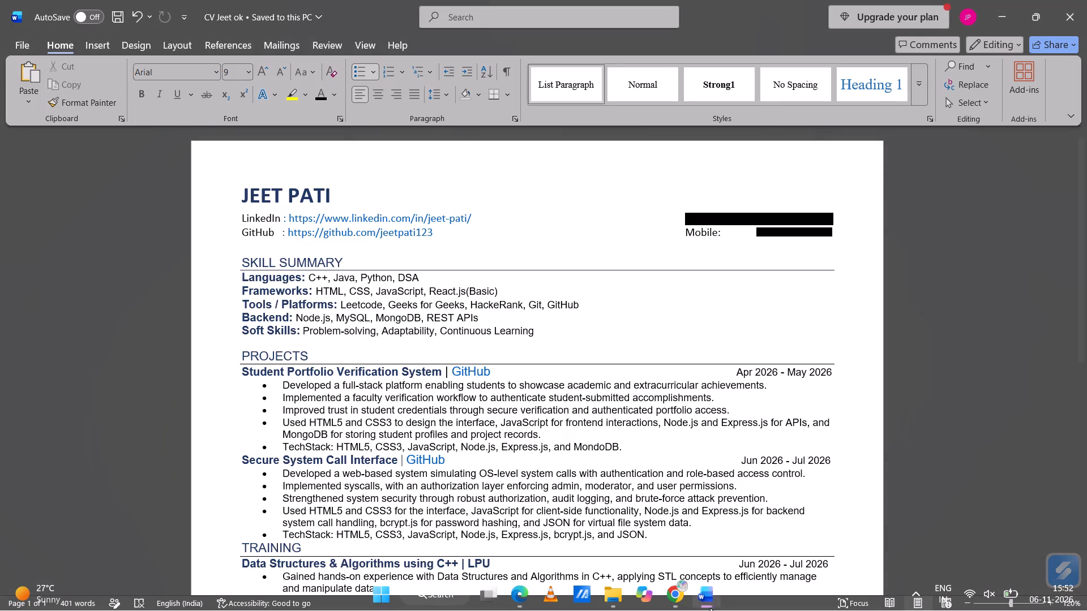
left_click(686, 552)
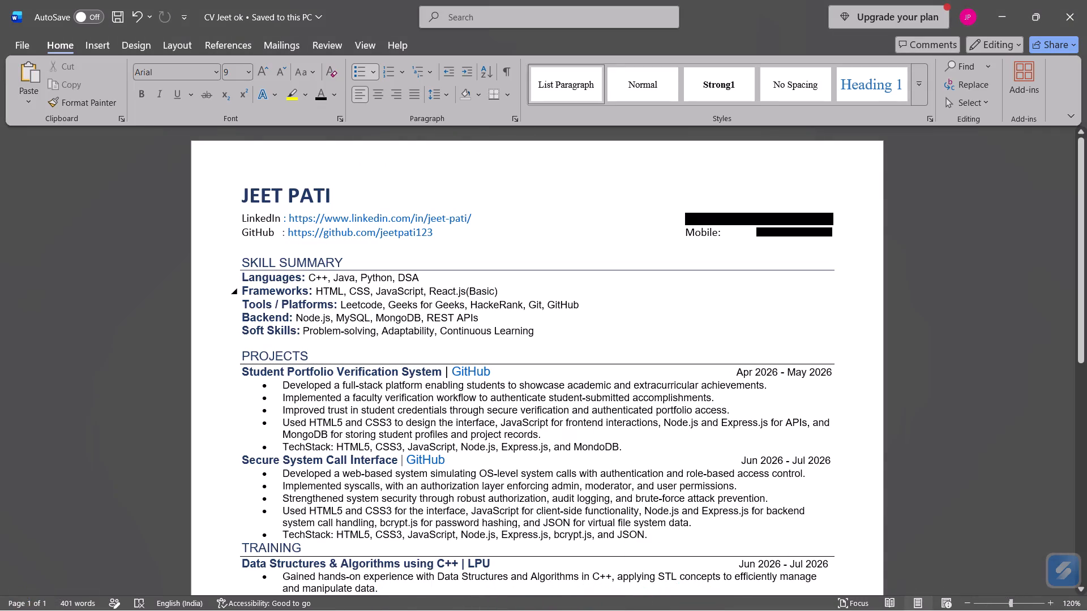
scroll(639, 273, "down", 1)
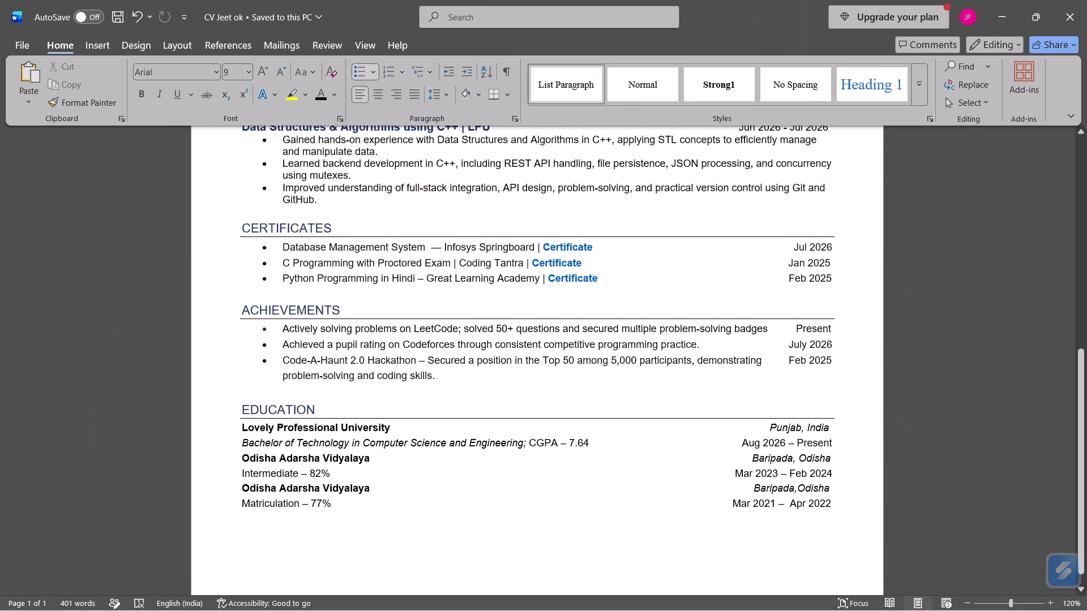
scroll(639, 273, "down", 1)
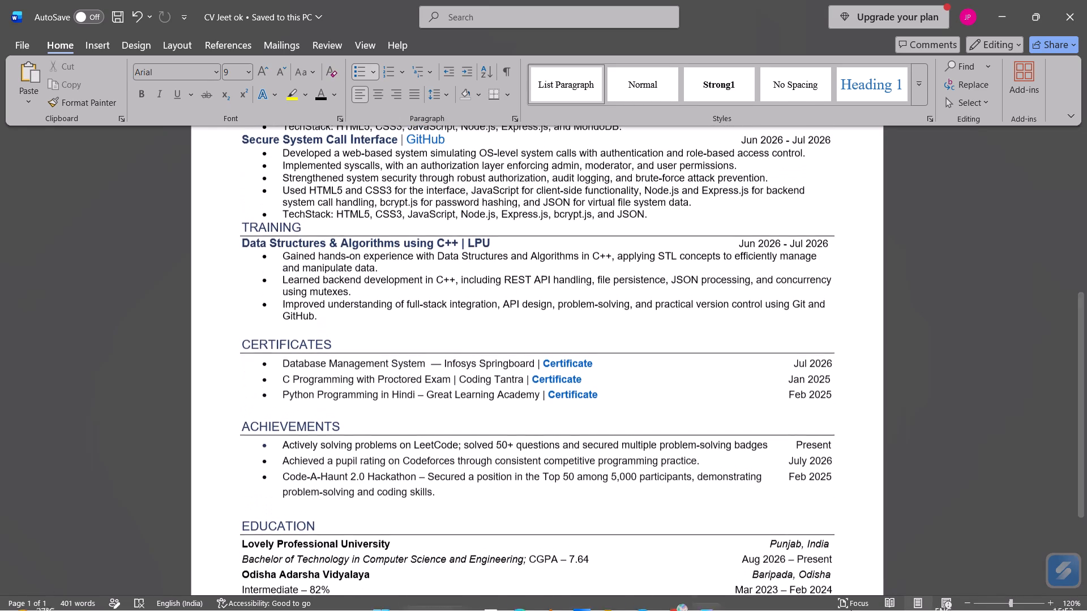
scroll(756, 330, "up", 1)
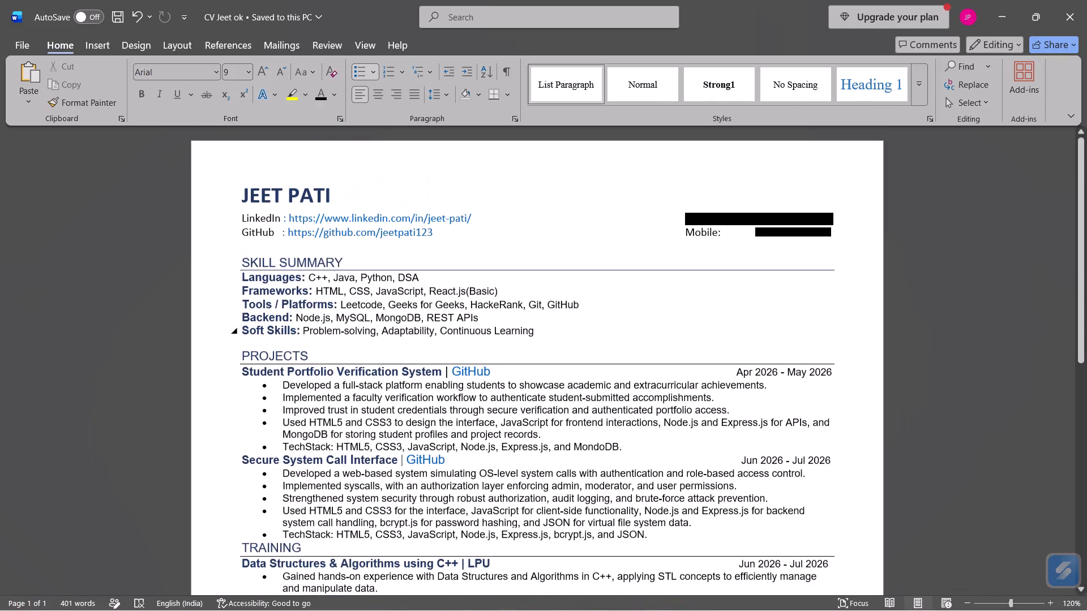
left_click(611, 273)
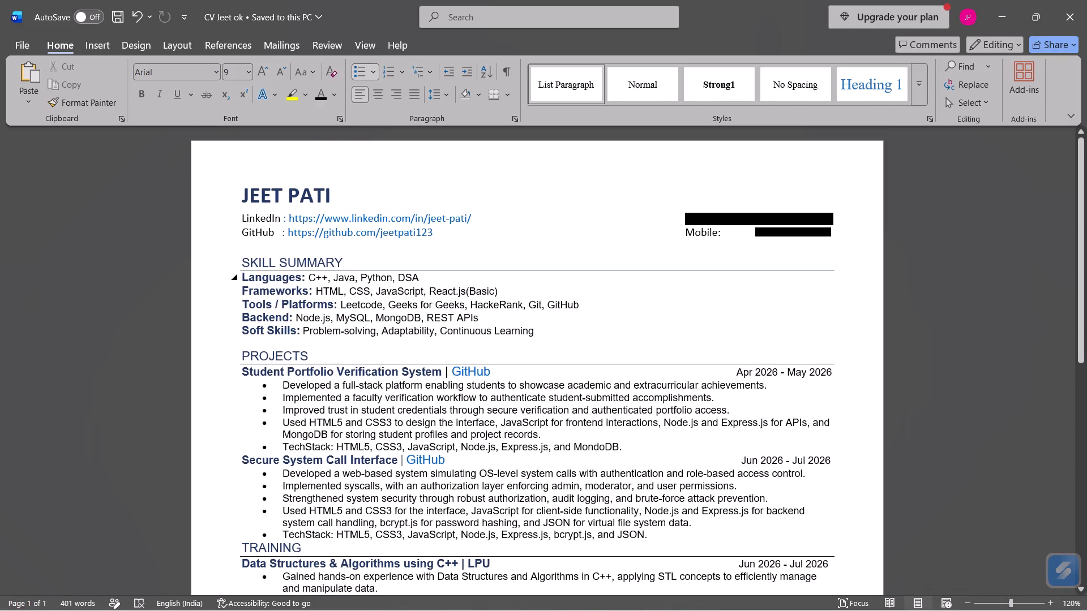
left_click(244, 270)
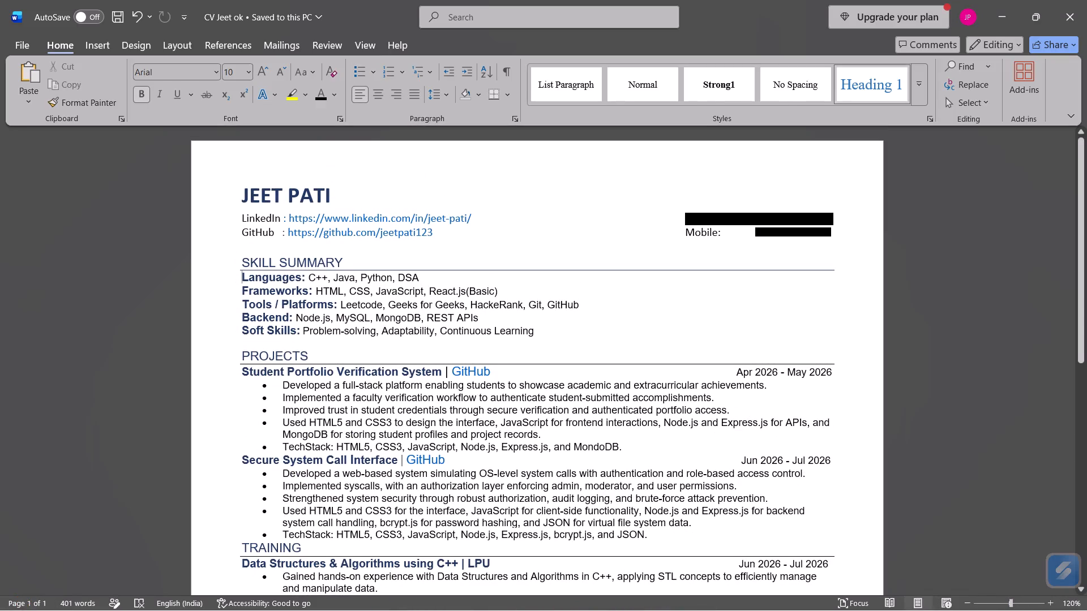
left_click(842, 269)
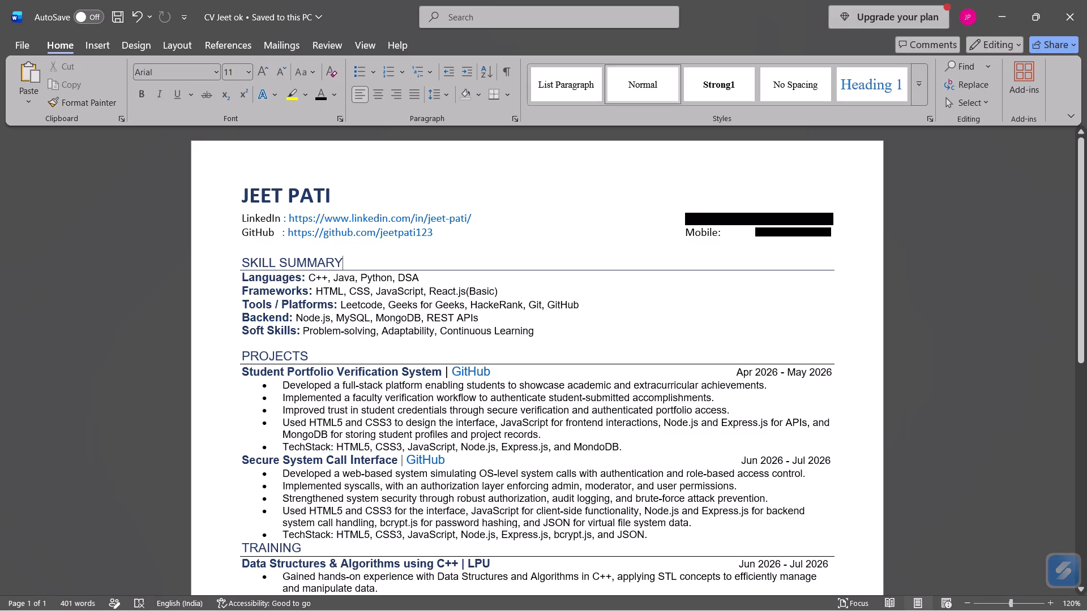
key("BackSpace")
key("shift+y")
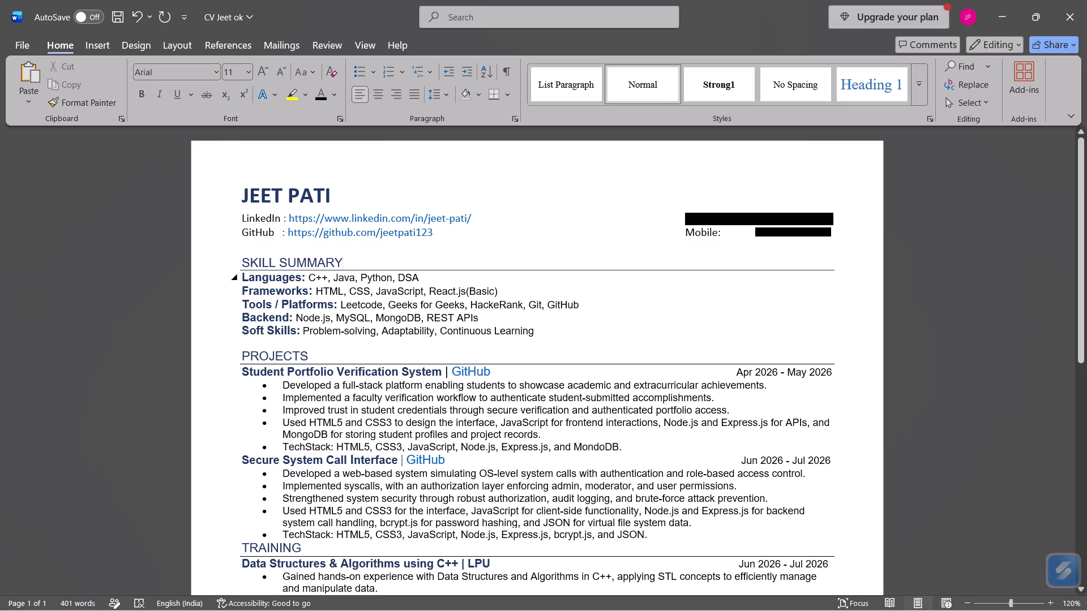
Move the horizontal line under the SKILL SUMMARY heading slightly farther below the heading text.
left_click(369, 269)
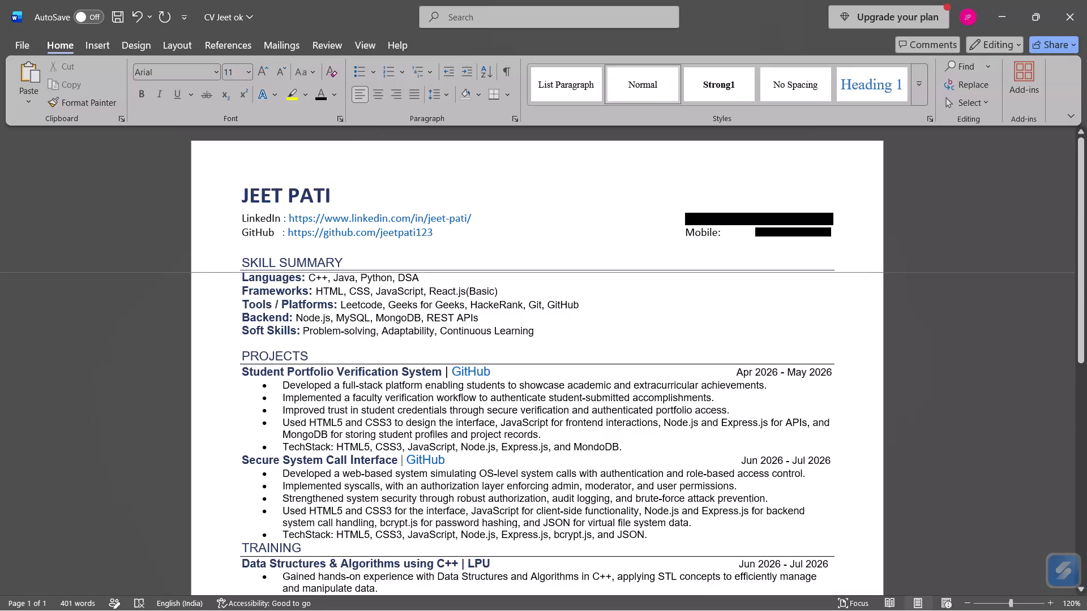
right_click(371, 269)
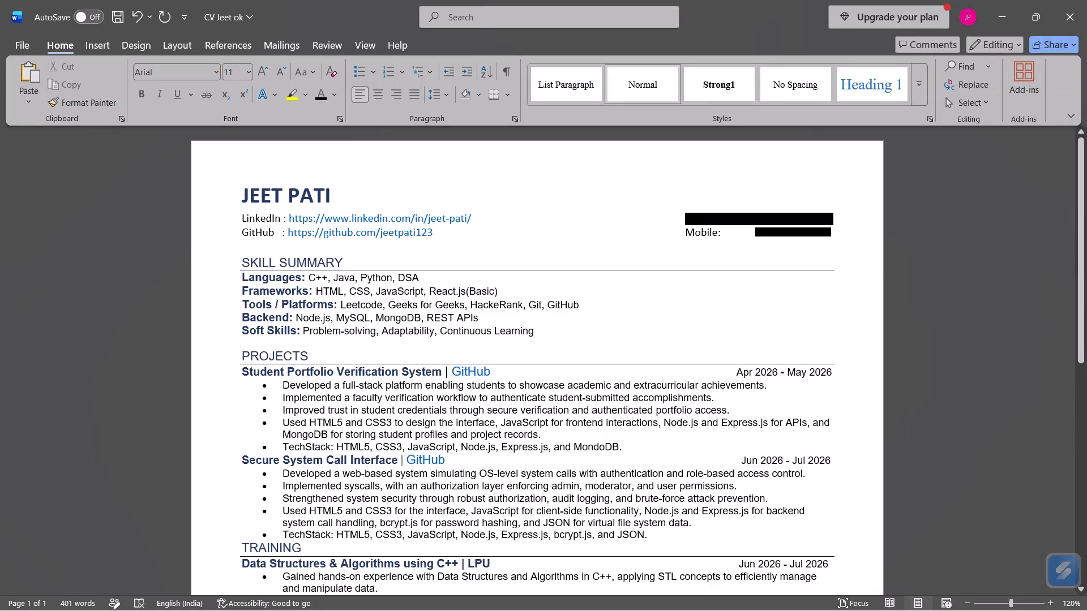
left_click(371, 269)
right_click(371, 269)
double_click(371, 269)
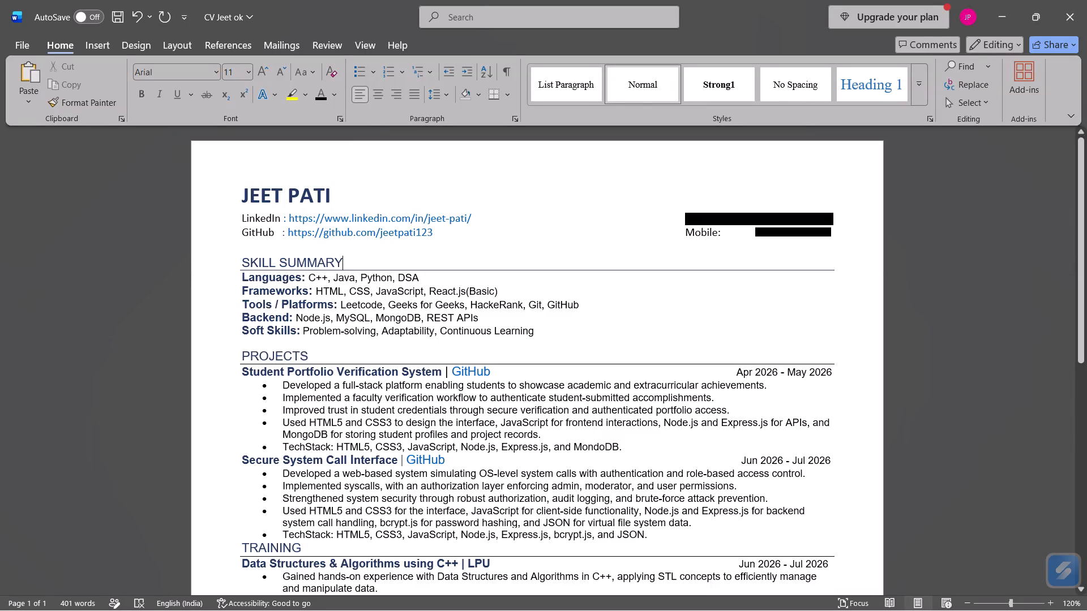
left_click(374, 274)
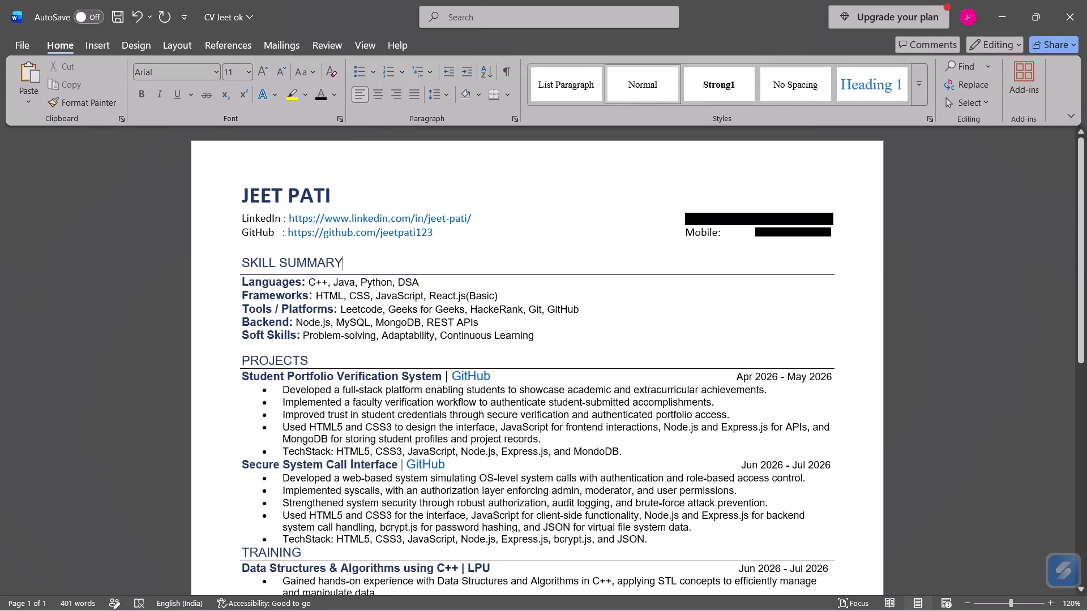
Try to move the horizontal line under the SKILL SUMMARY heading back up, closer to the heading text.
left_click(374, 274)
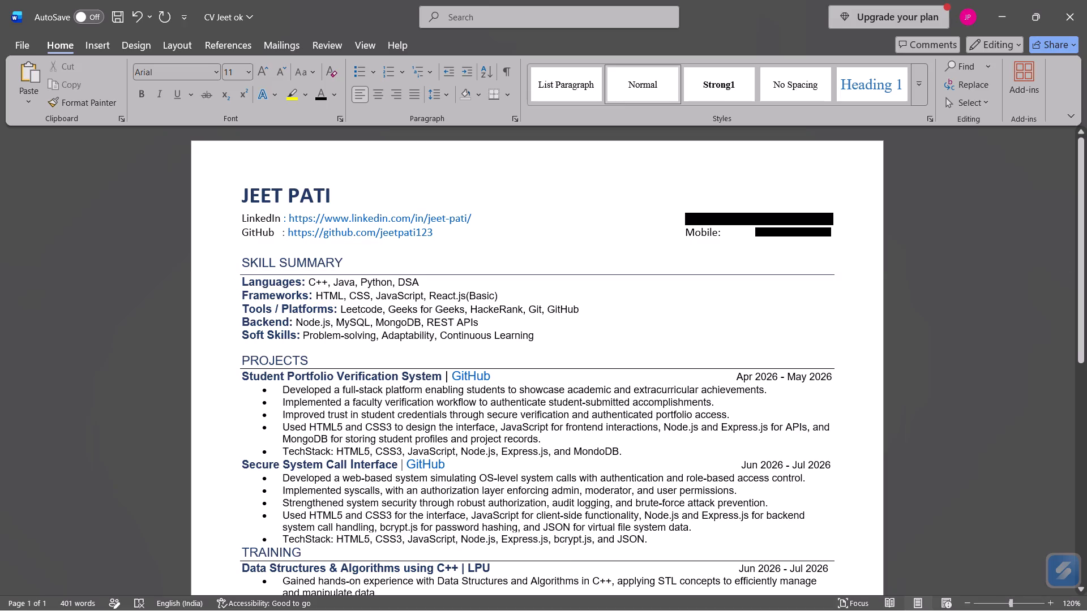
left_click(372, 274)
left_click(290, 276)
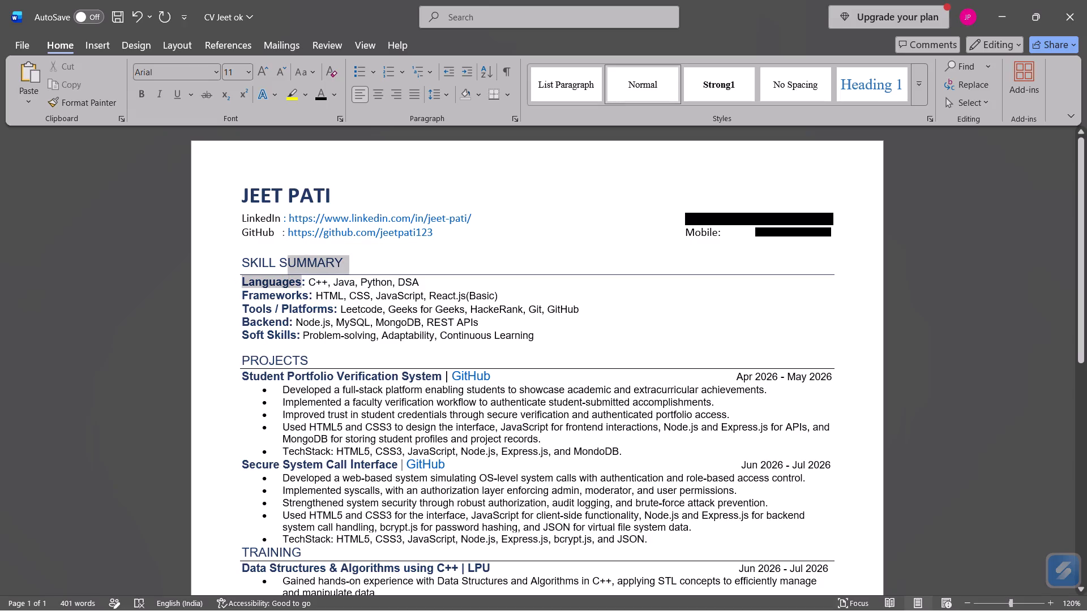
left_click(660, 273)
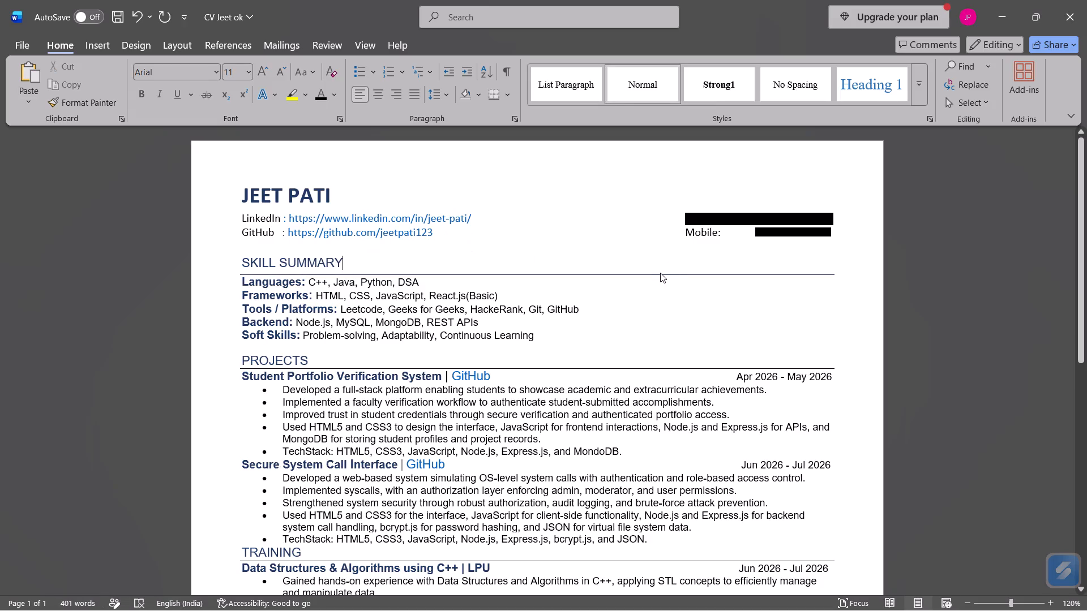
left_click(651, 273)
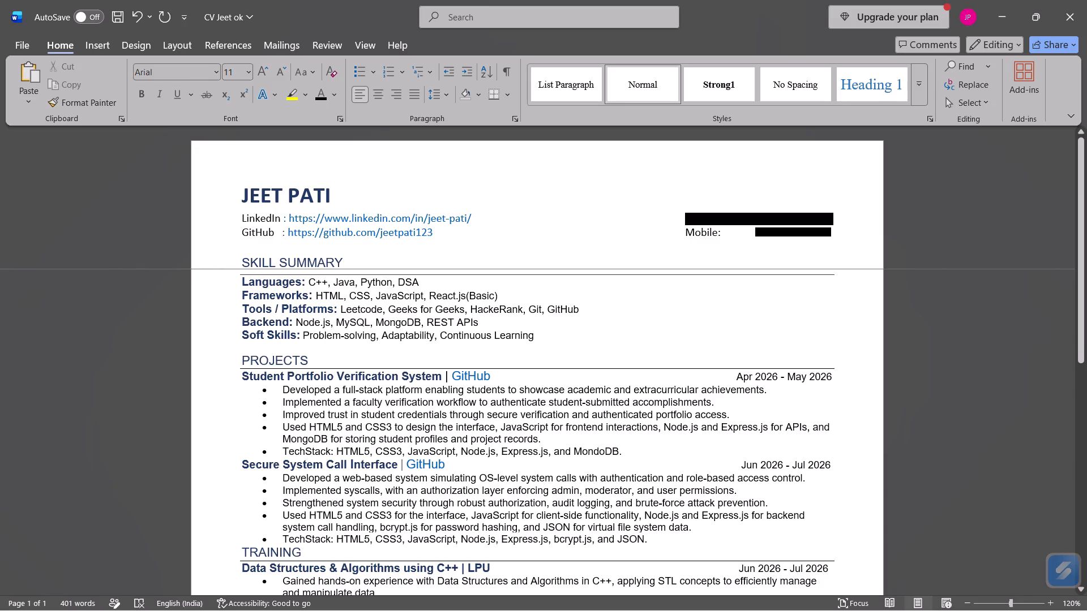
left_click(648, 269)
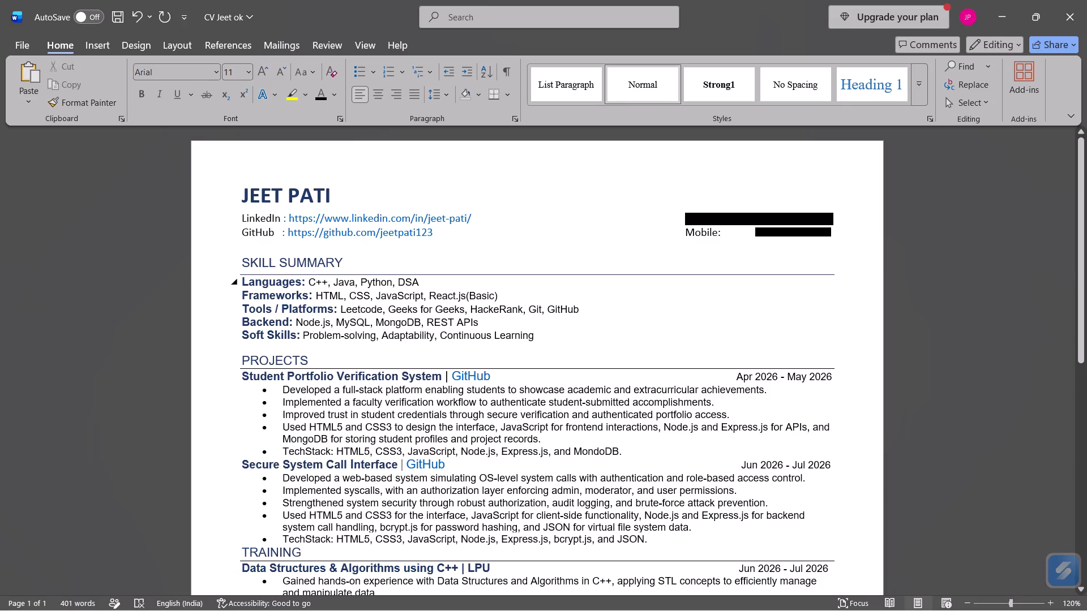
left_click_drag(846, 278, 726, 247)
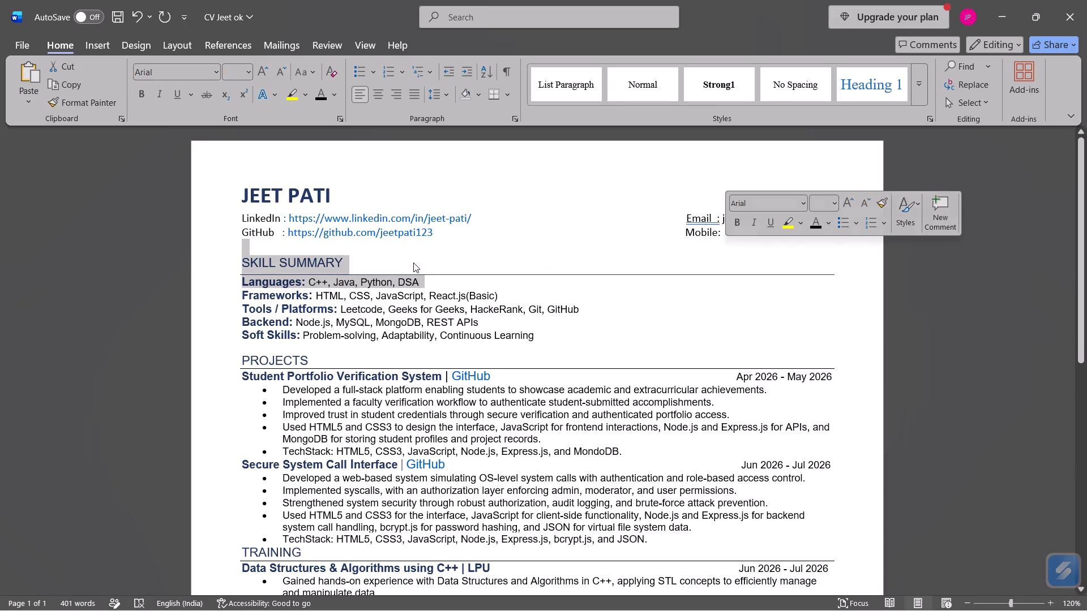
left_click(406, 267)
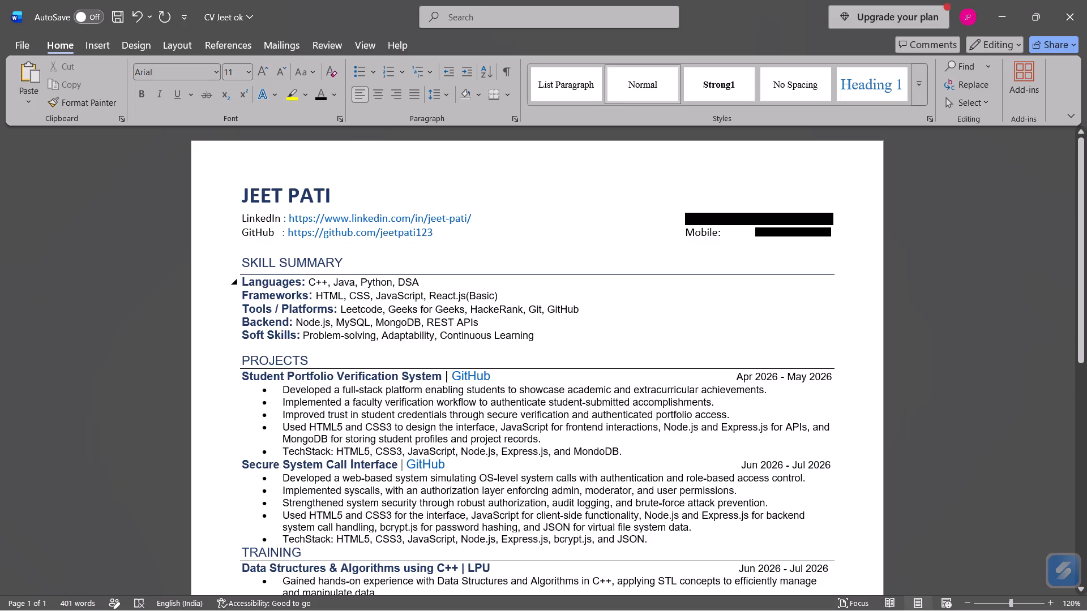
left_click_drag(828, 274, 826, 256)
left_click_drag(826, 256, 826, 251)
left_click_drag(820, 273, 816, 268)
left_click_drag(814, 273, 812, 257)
Undo the last move of the horizontal line under the SKILL SUMMARY heading.
key("ctrl+z")
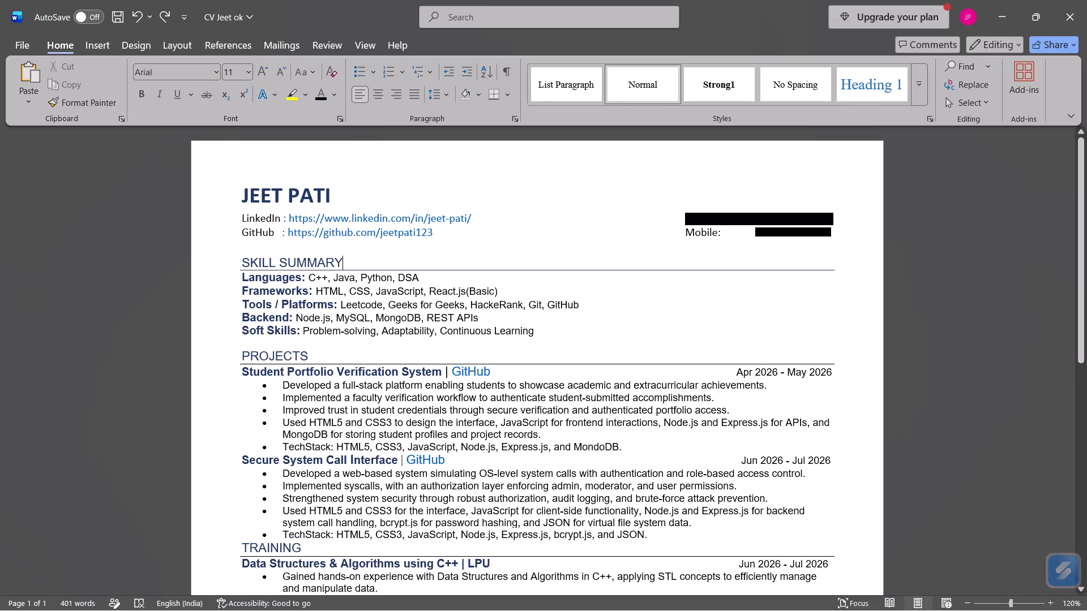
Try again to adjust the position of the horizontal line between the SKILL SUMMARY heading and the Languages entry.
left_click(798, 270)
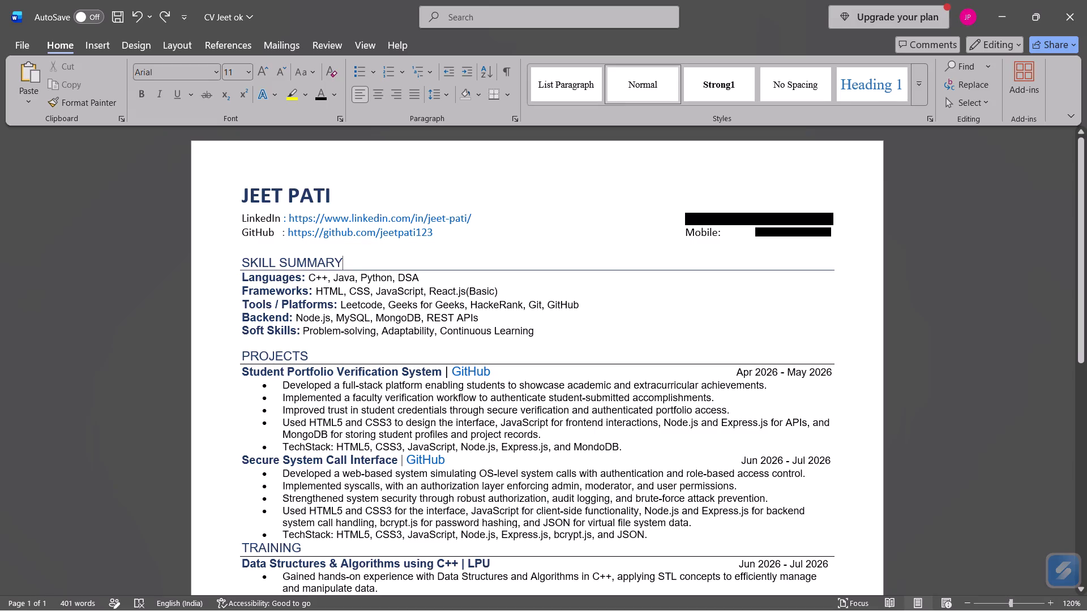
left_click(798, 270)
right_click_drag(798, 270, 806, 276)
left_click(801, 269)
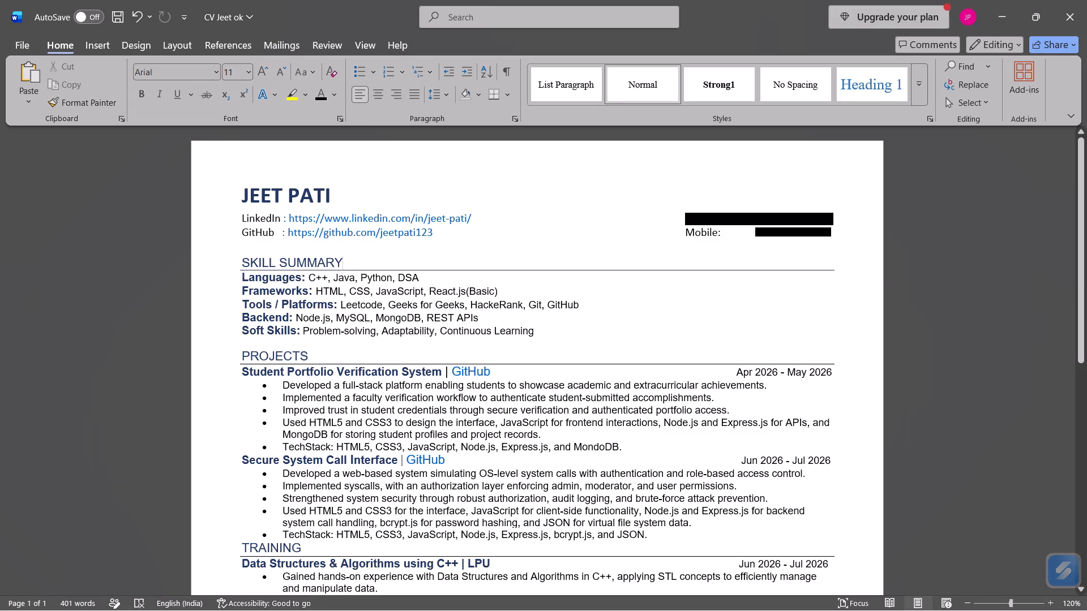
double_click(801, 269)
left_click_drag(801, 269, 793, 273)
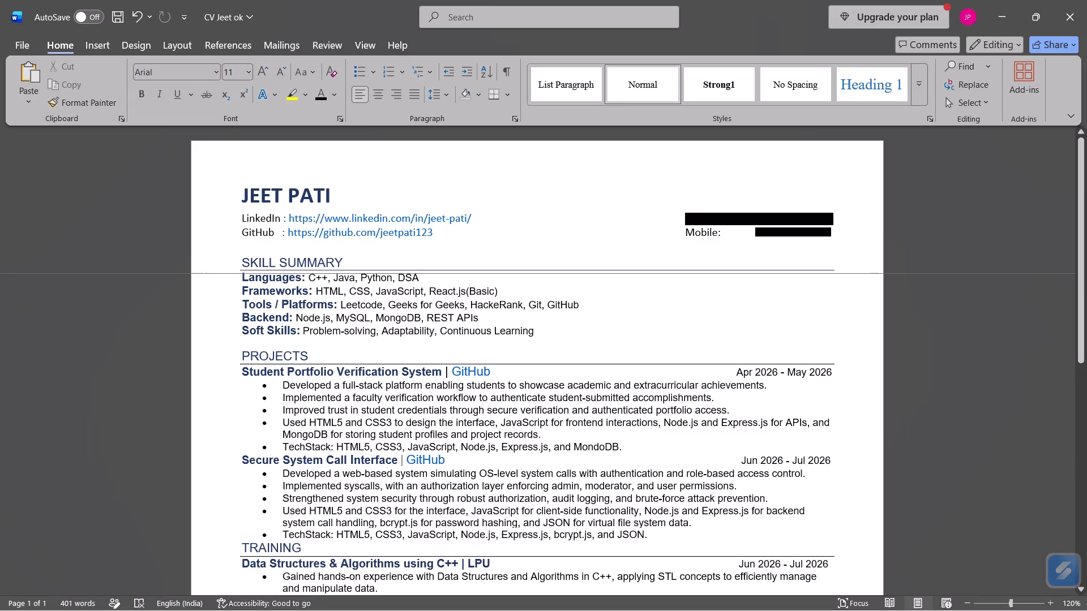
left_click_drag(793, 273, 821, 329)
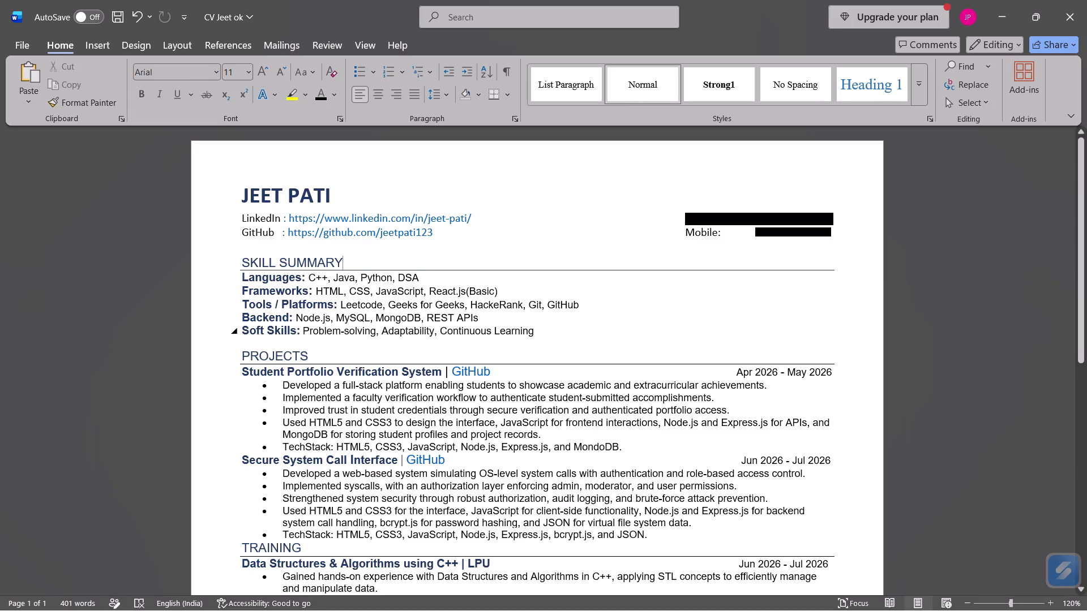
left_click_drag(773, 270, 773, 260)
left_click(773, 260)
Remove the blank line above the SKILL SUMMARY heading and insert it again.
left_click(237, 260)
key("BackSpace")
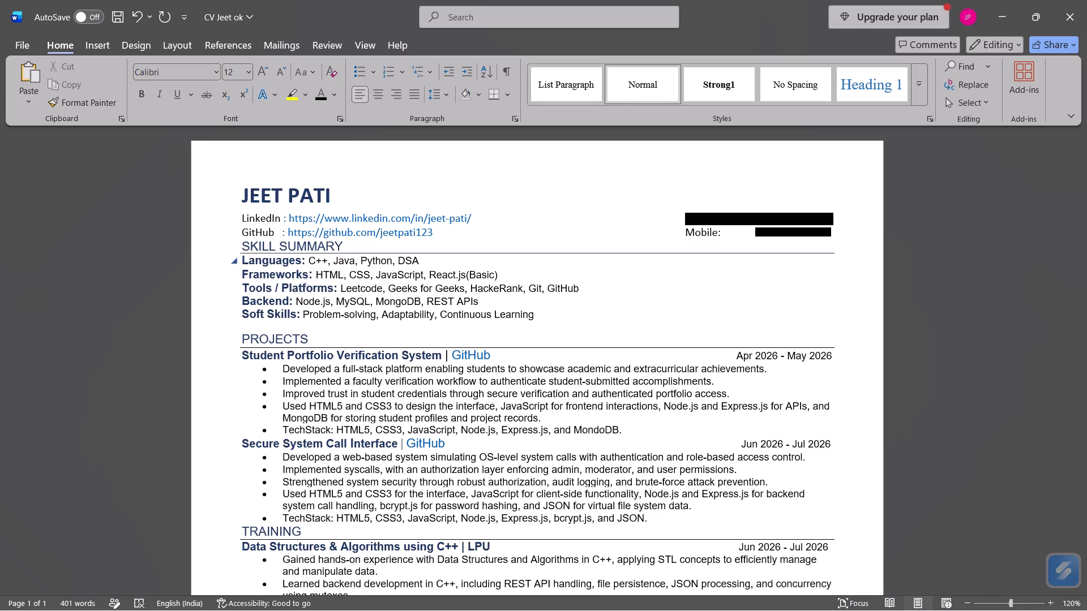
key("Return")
Place the text cursor at the end of the GitHub link in the CV's contact details.
left_click(448, 231)
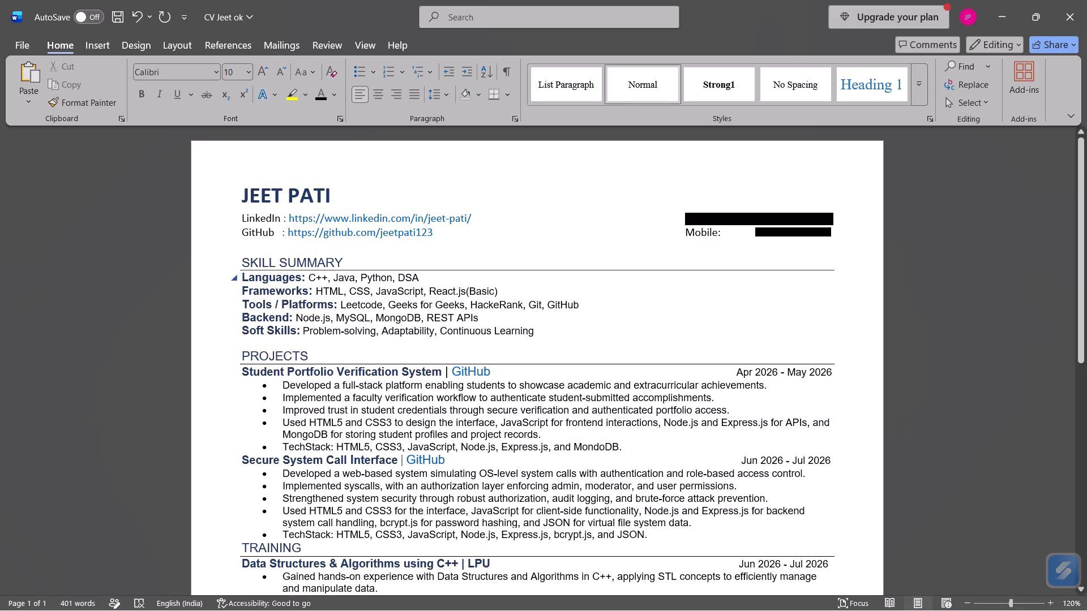
left_click(435, 232)
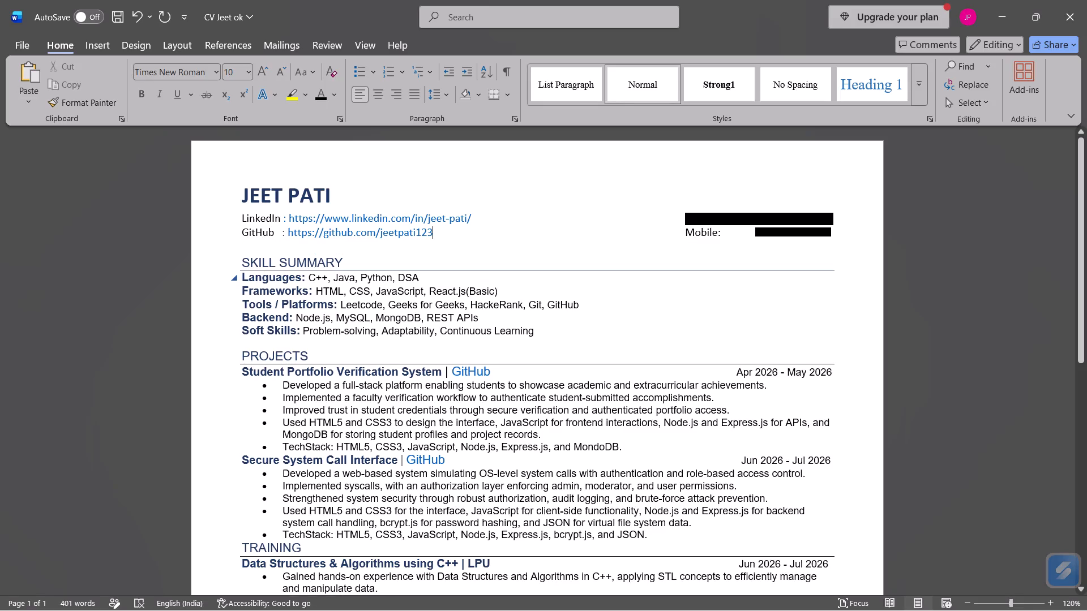
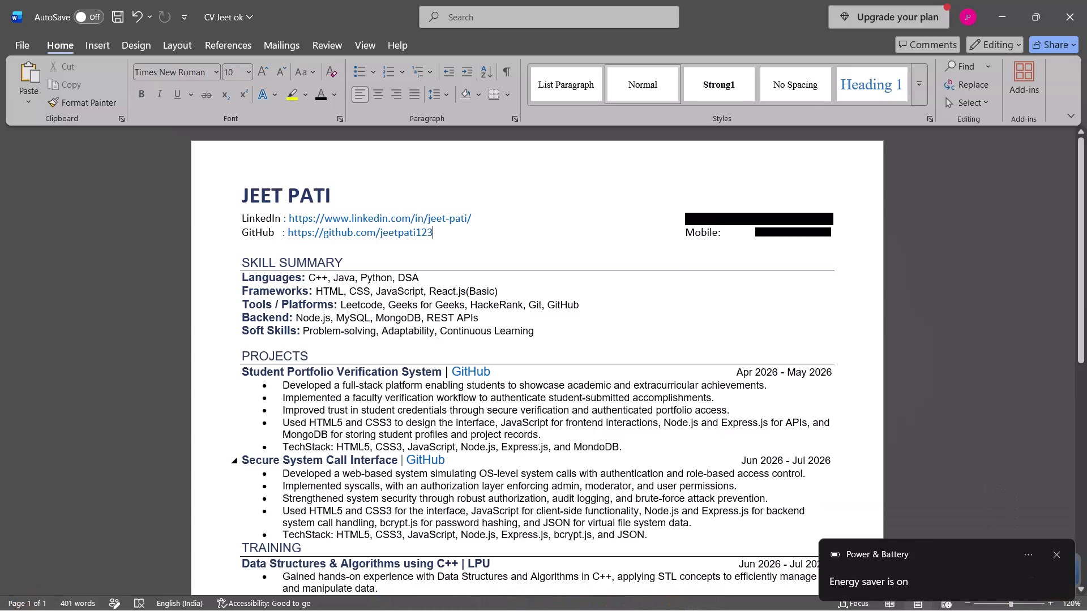
Remove the blank line above the PROJECTS heading and insert it again to adjust the spacing.
scroll(718, 463, "down", 1)
scroll(658, 440, "up", 1)
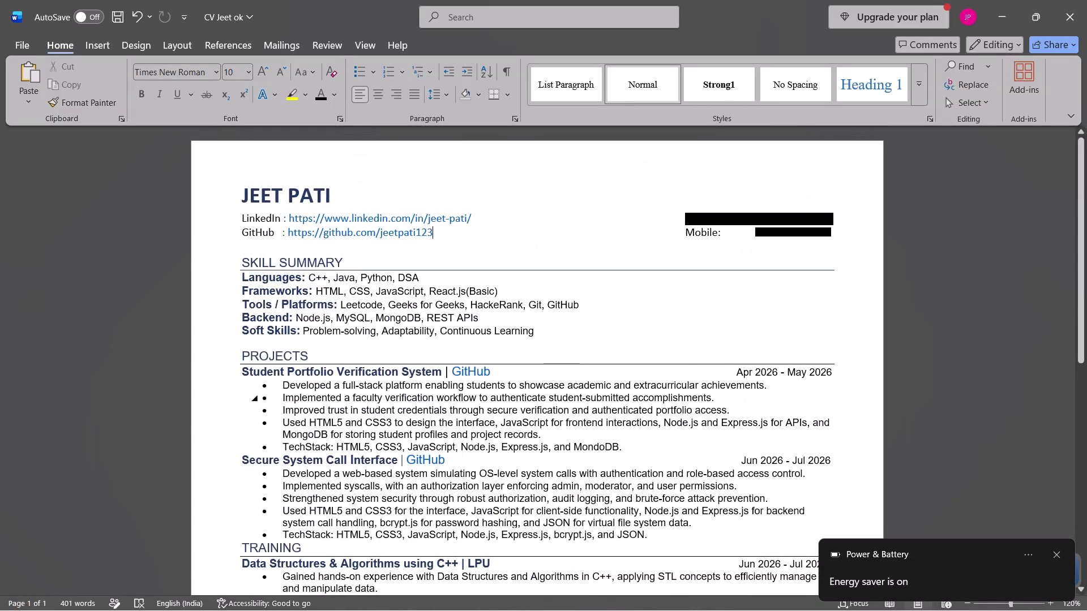
left_click(244, 351)
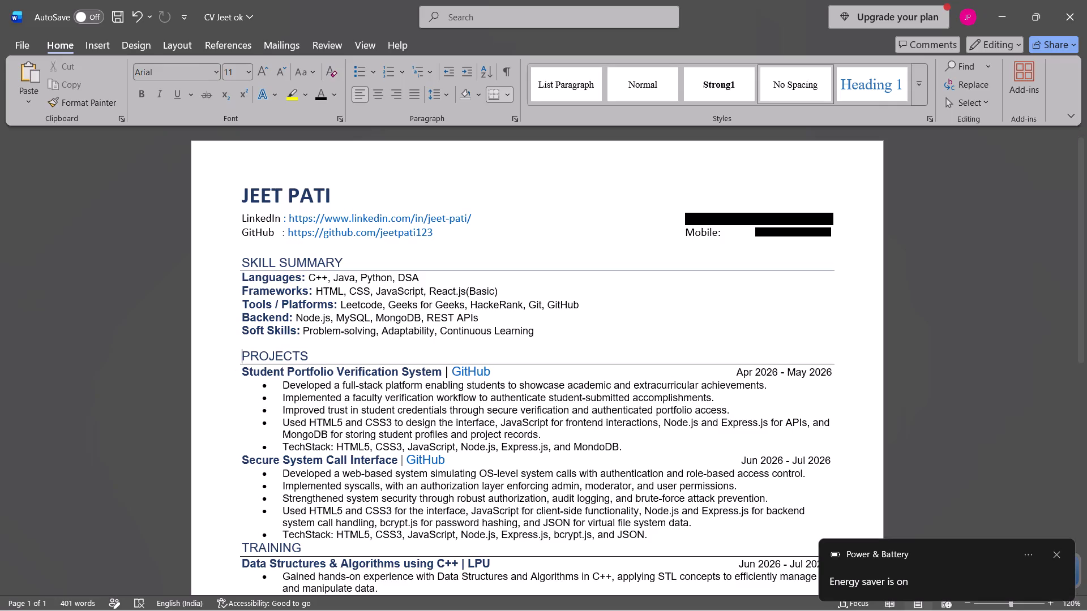
key("BackSpace")
key("Return")
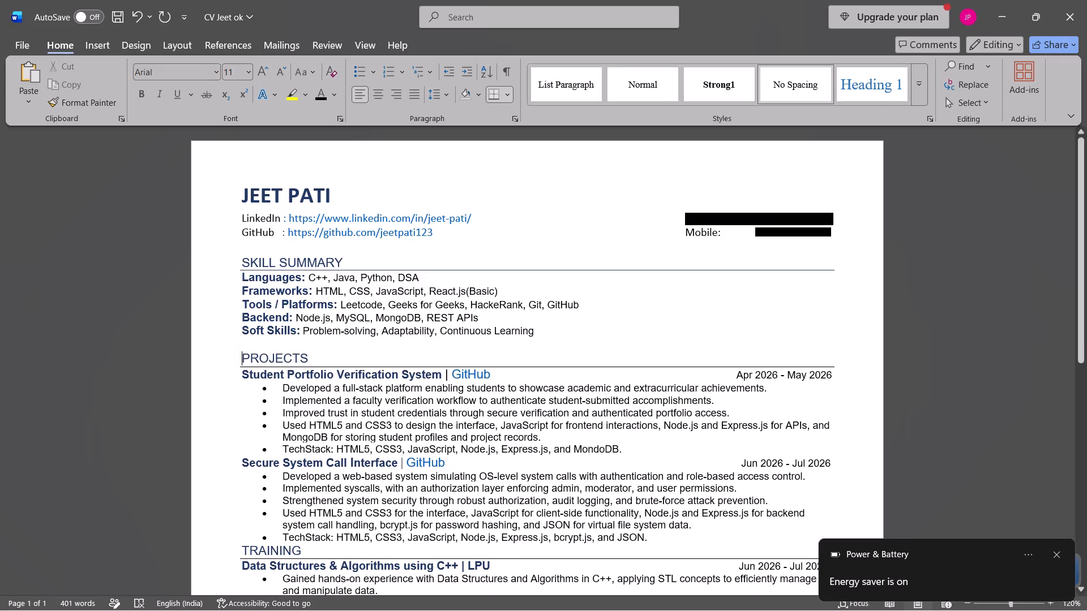
Change the Intermediate percentage in the EDUCATION section to 62%.
scroll(282, 325, "down", 1)
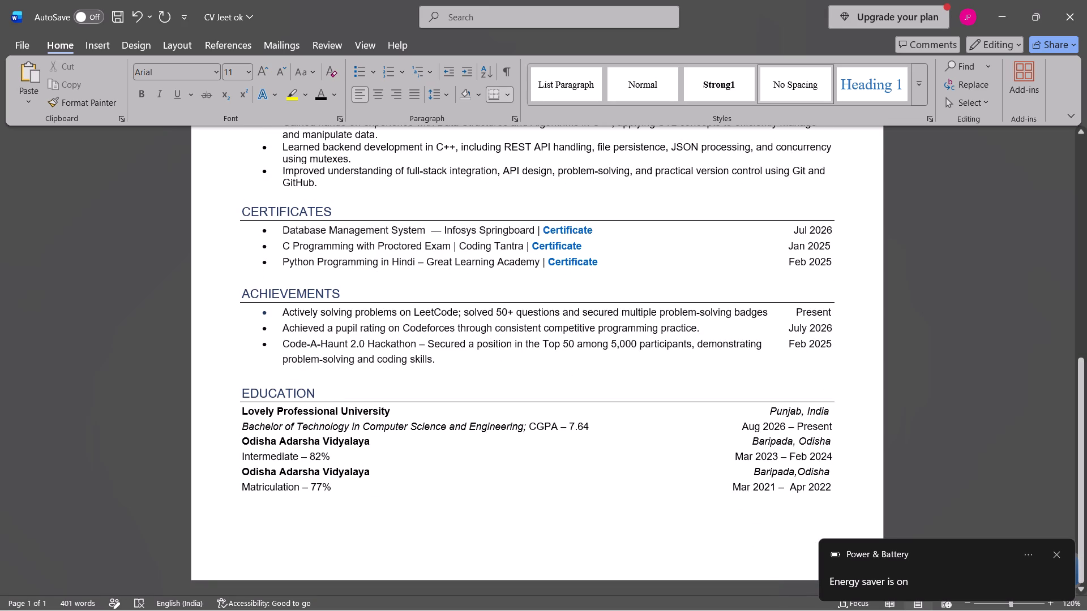
left_click(315, 454)
key("BackSpace")
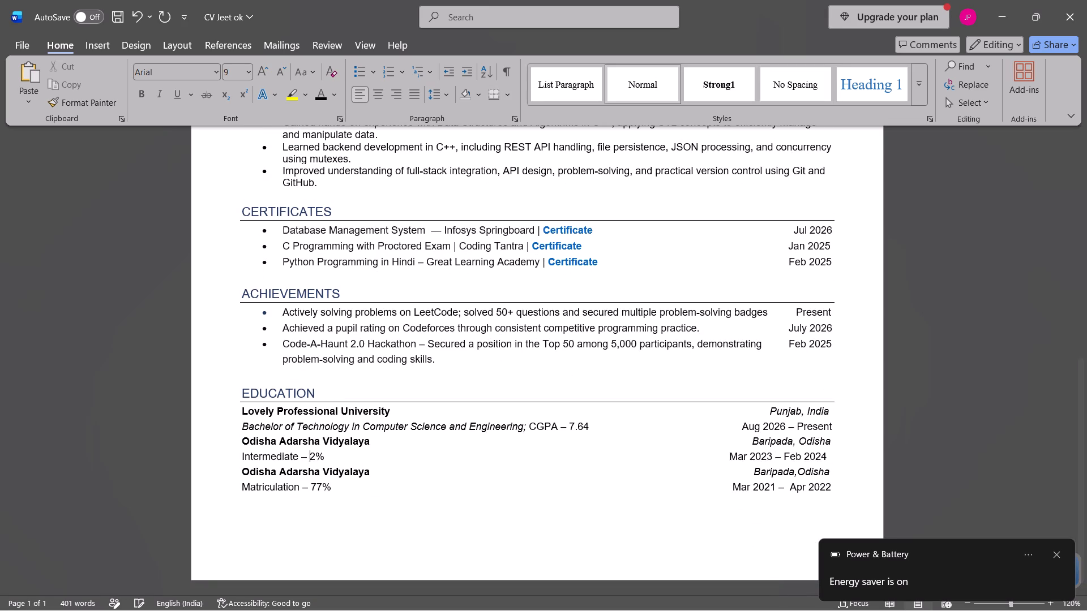
key("6")
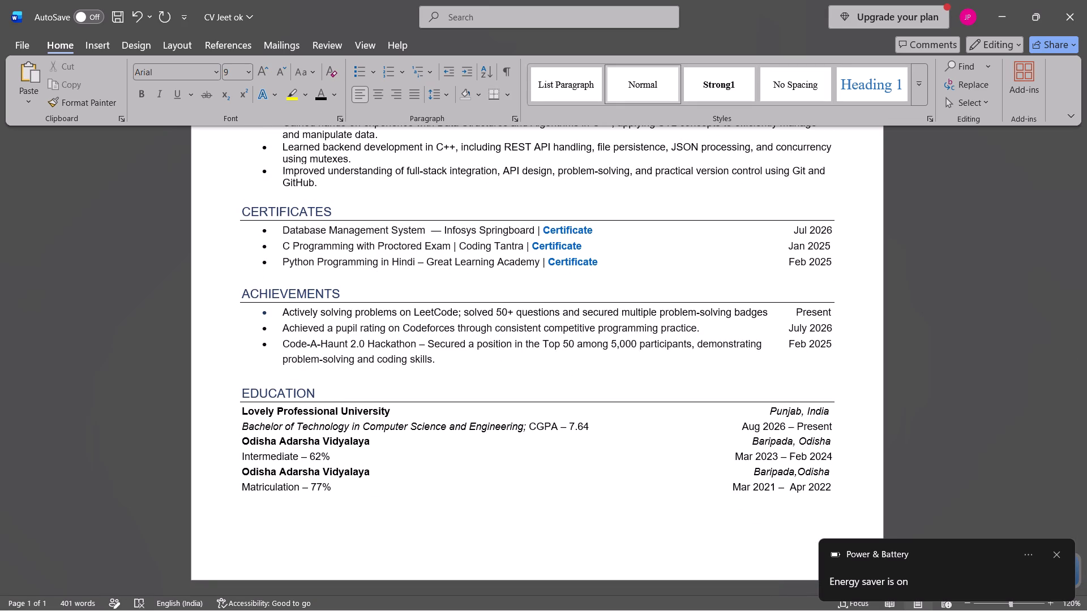
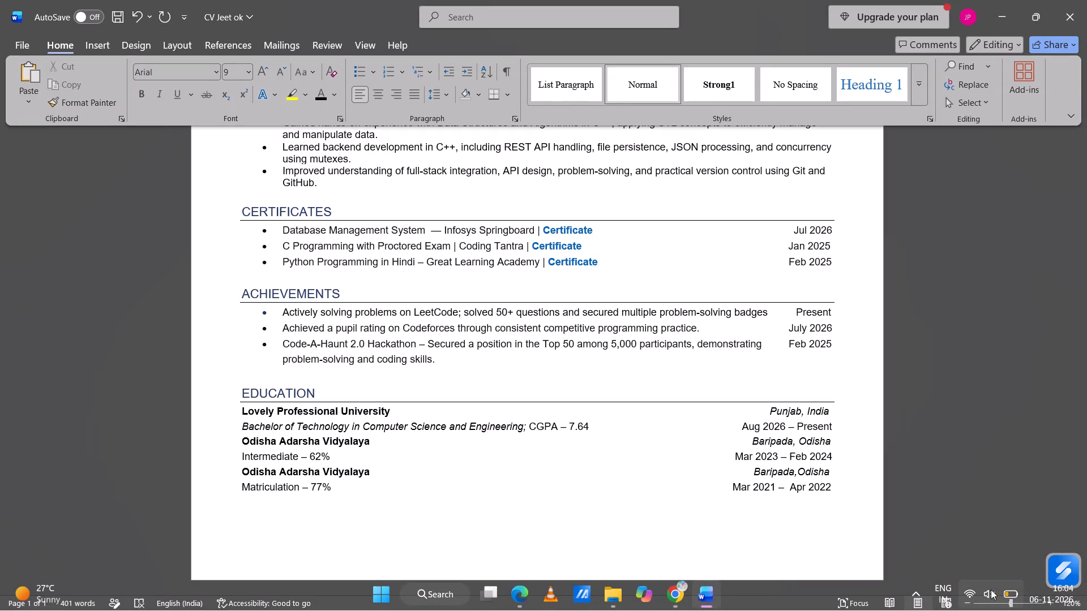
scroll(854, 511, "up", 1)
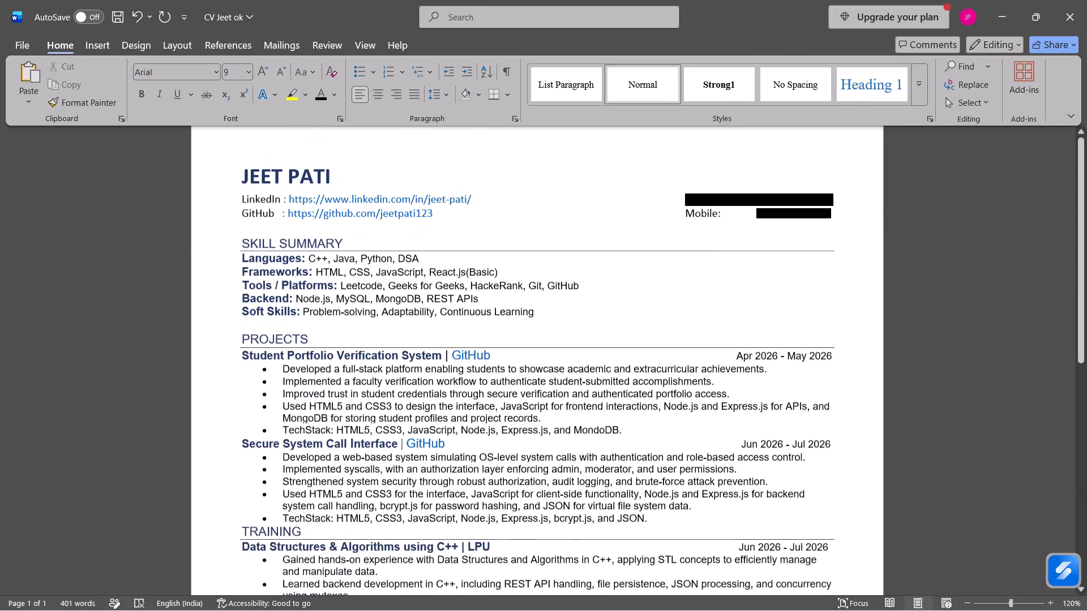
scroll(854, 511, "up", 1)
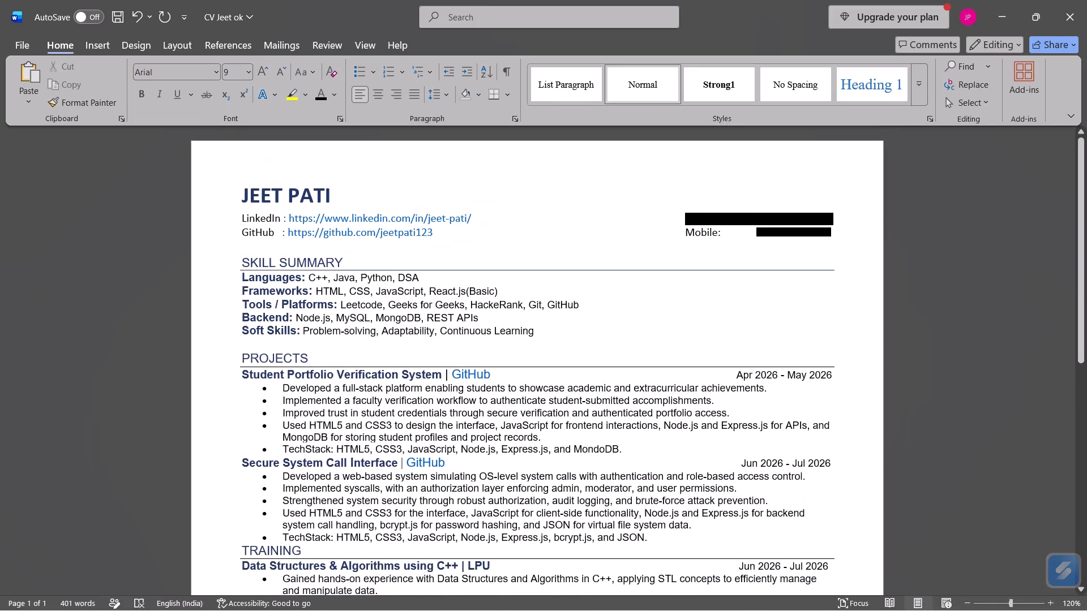
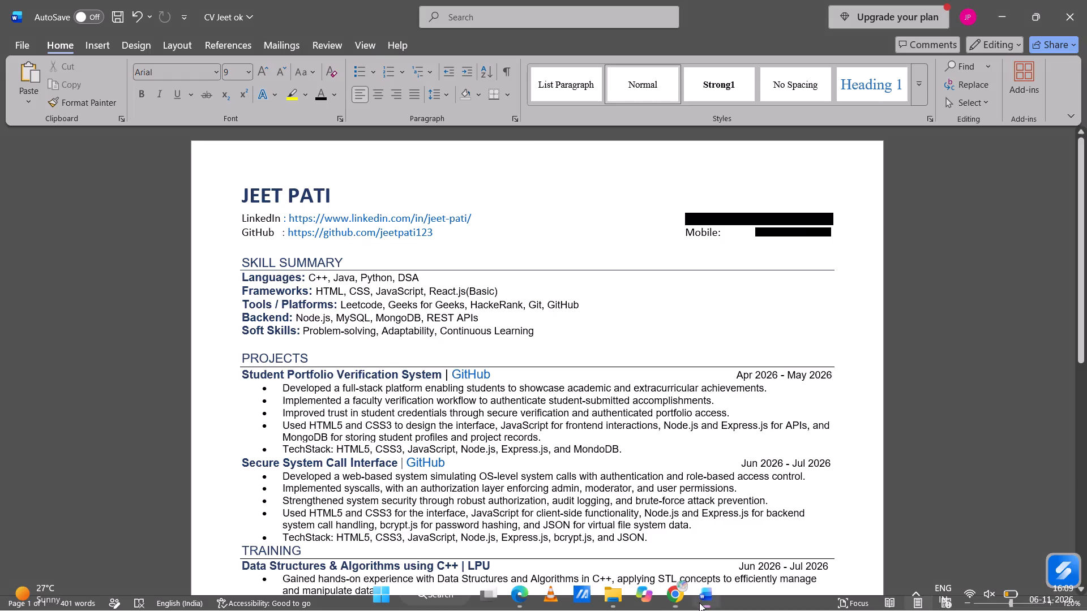
scroll(667, 474, "down", 1)
scroll(667, 474, "up", 1)
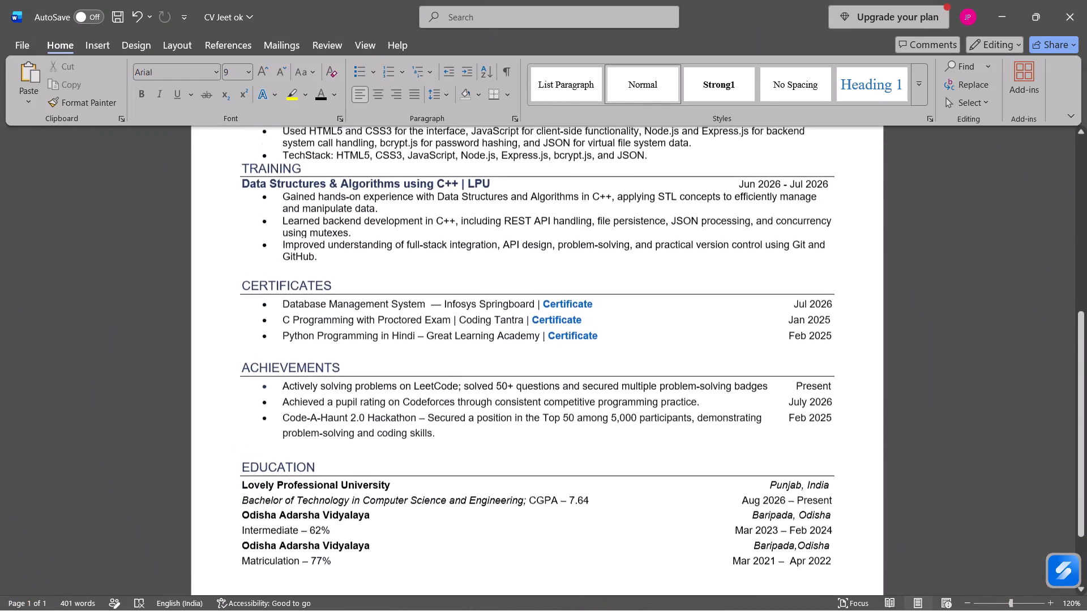
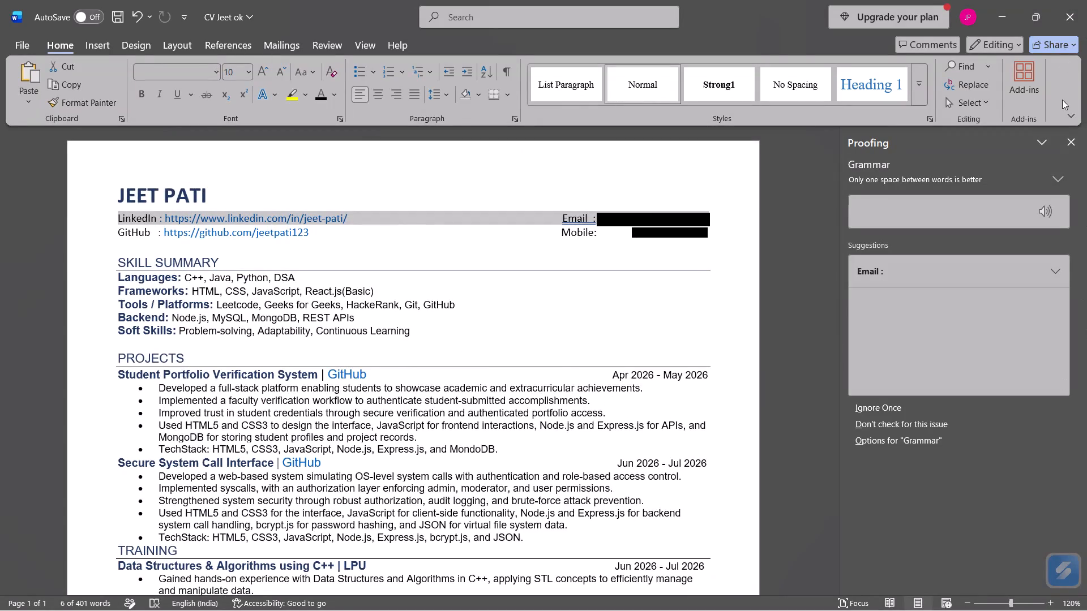
Close the Proofing pane beside the CV.
left_click(1067, 148)
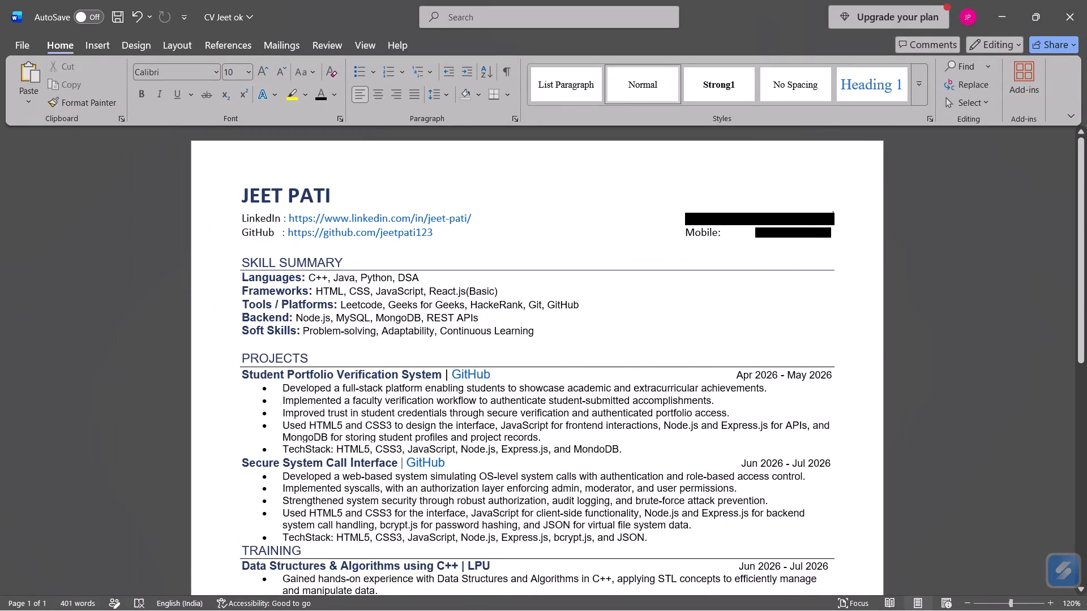